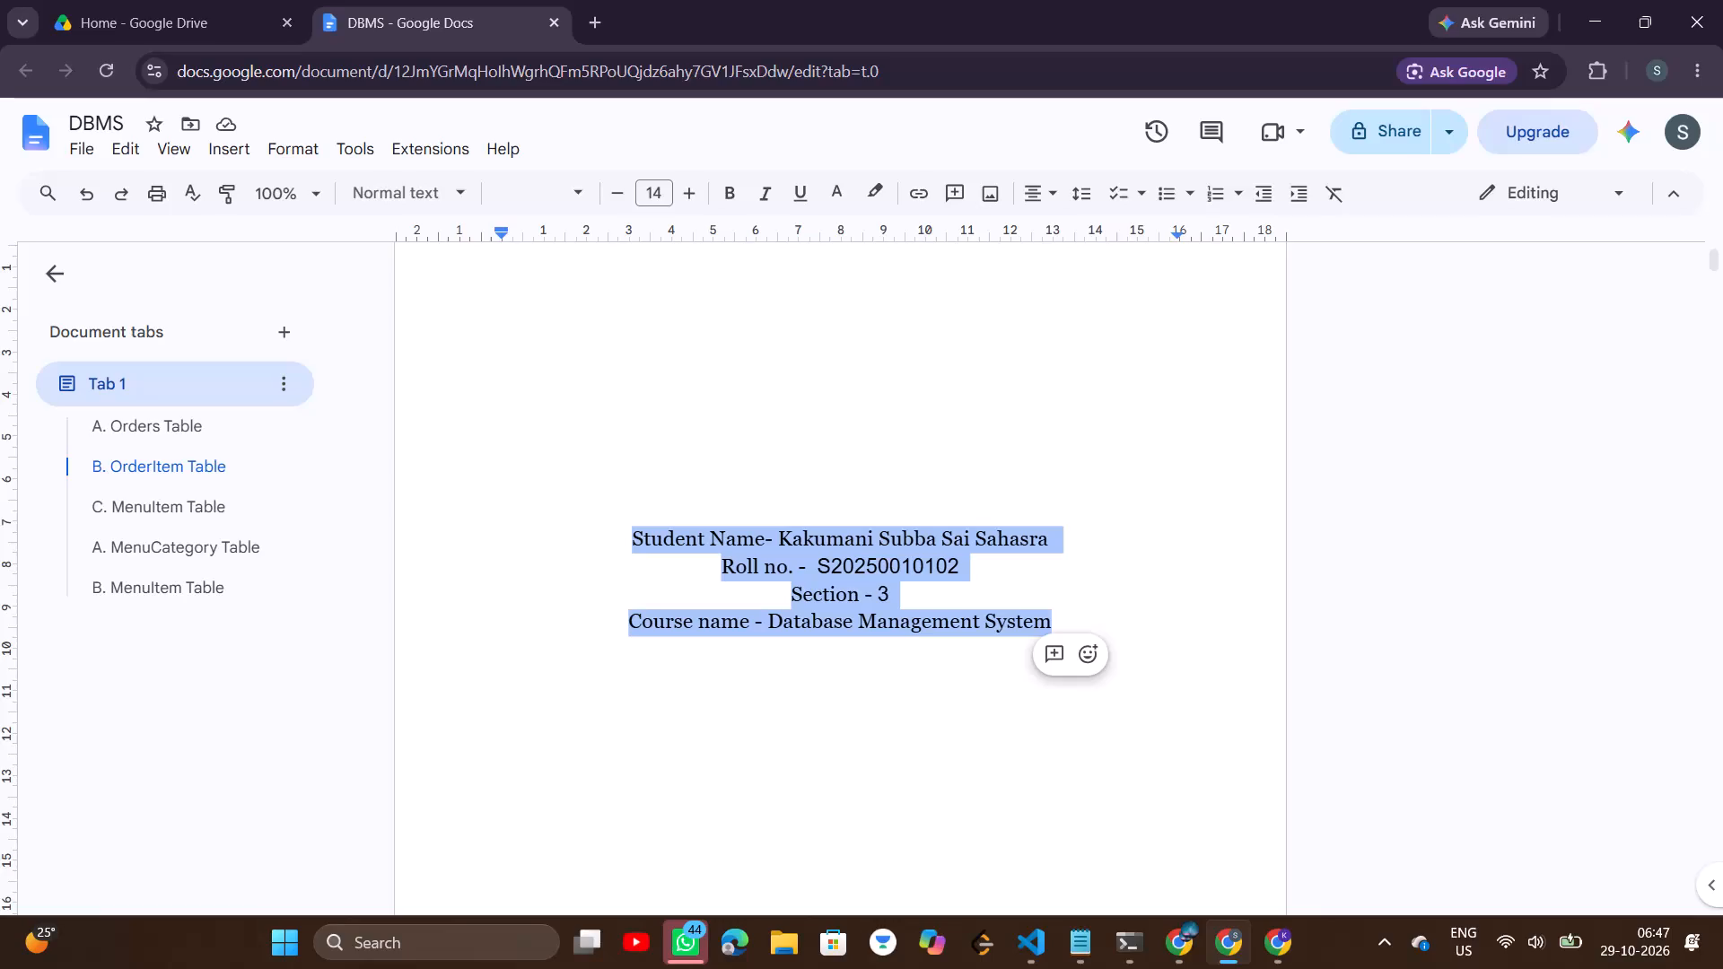
Increase the font size of the cover page's Student Name line to 15.
click(695, 541)
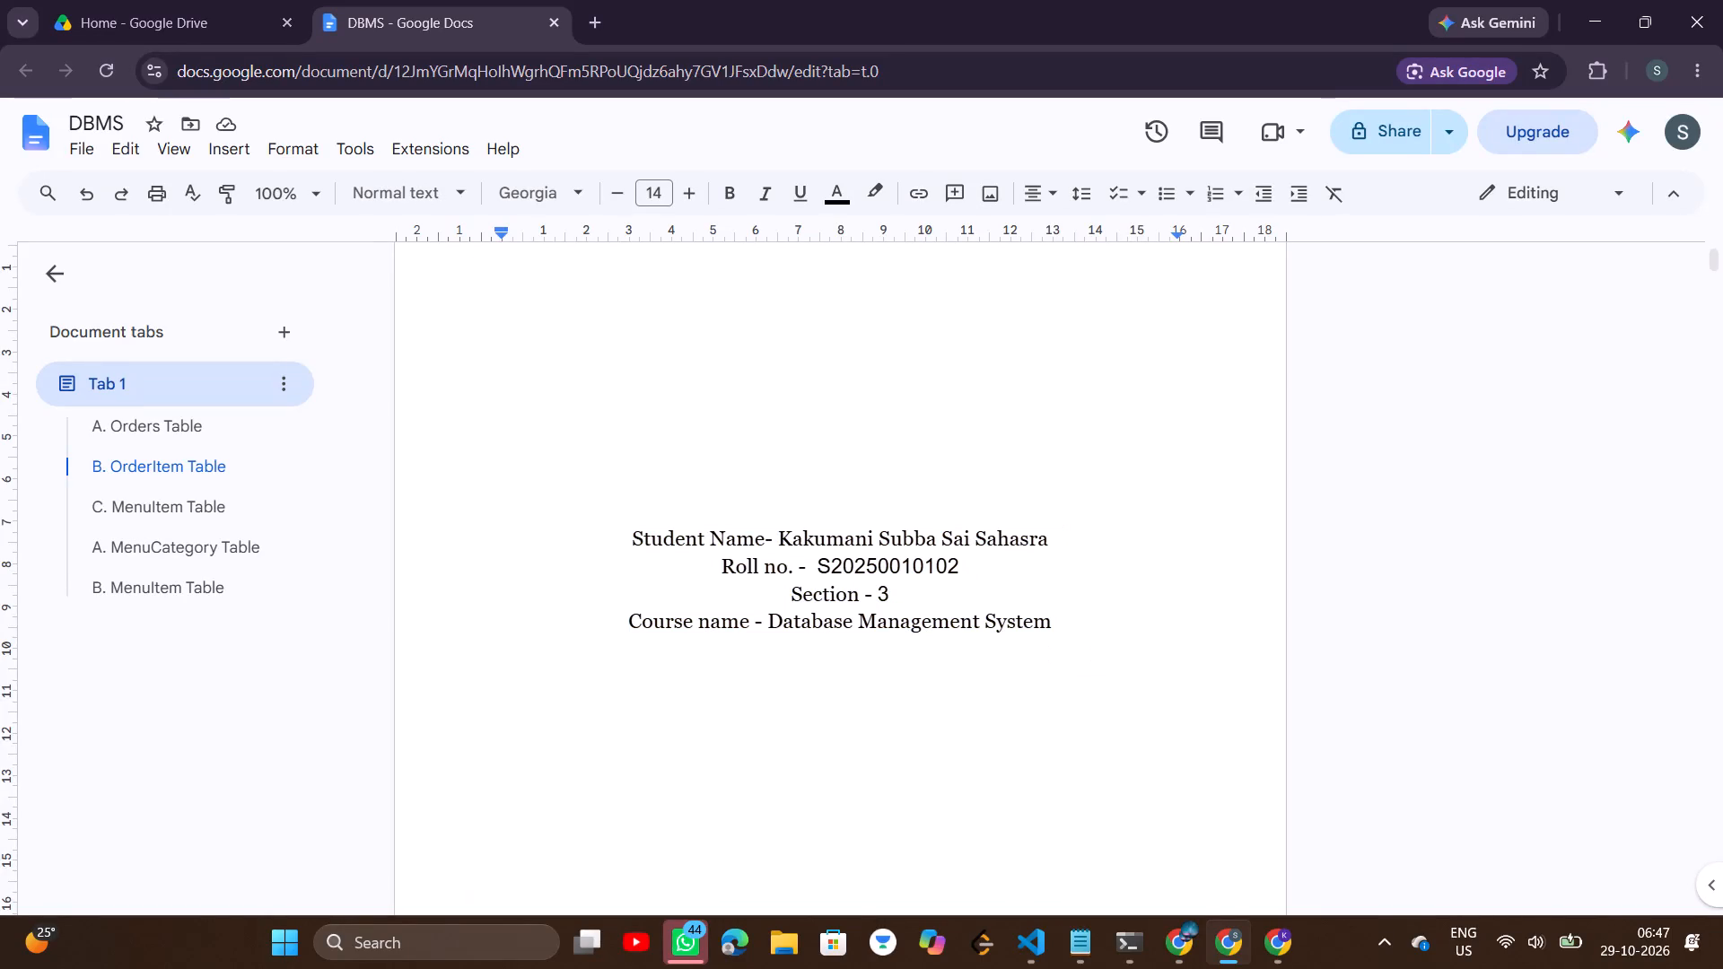
double_click(882, 565)
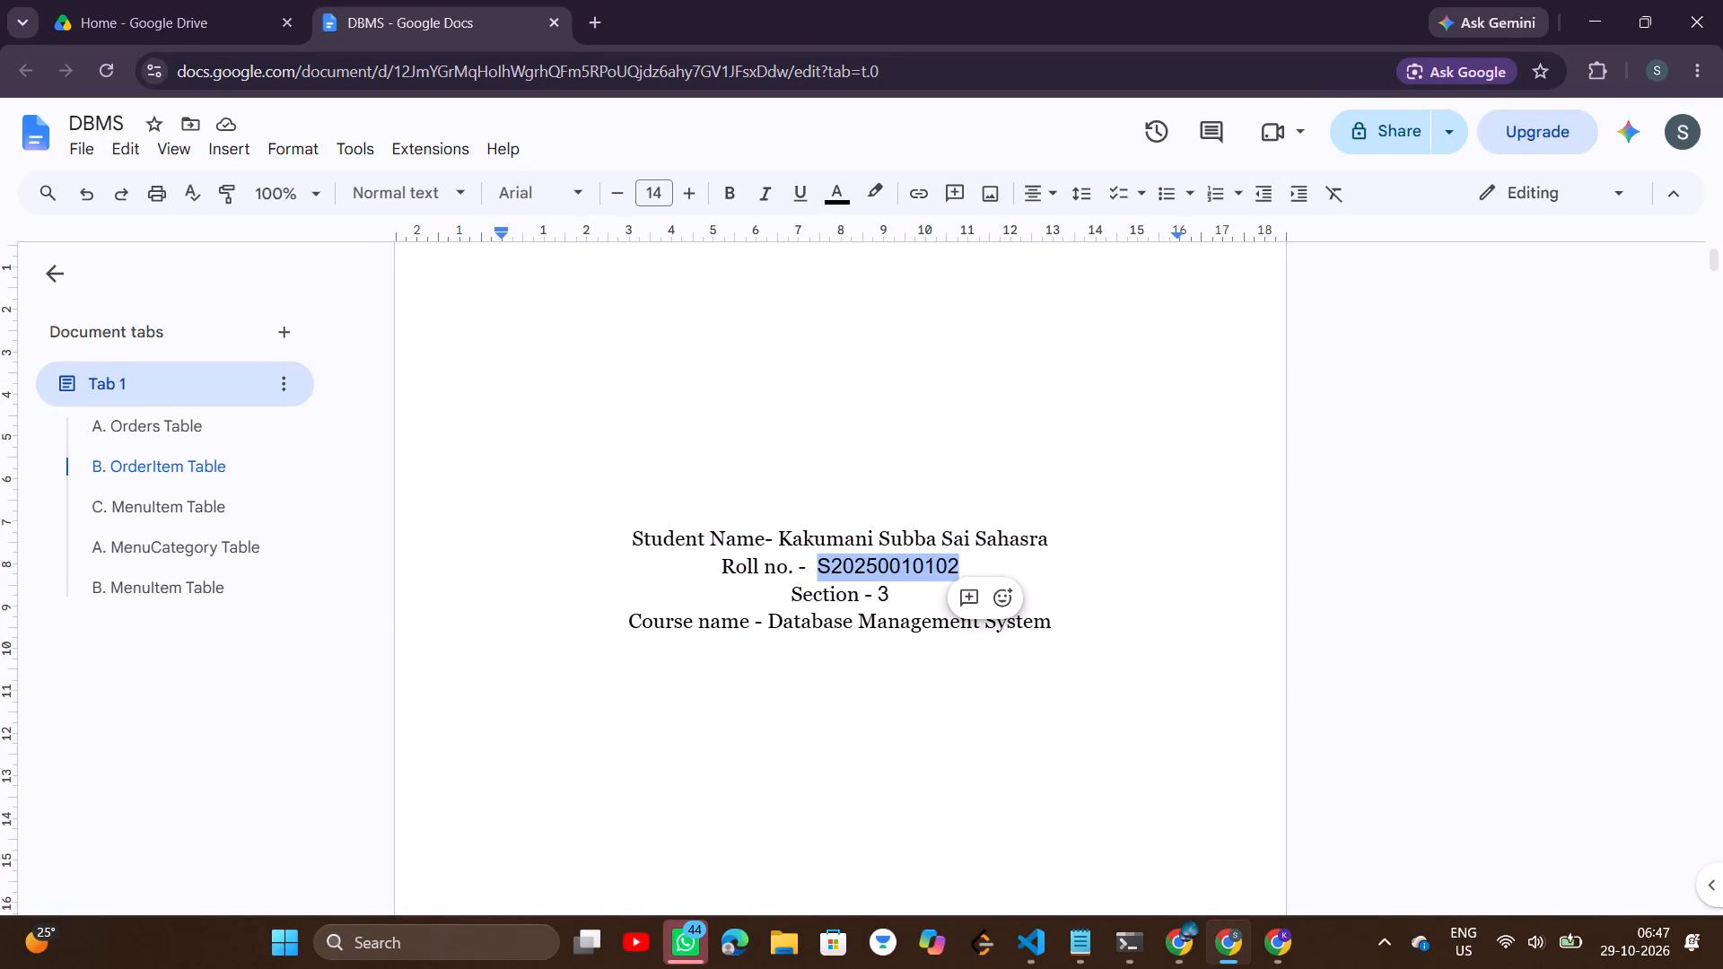
triple_click(656, 536)
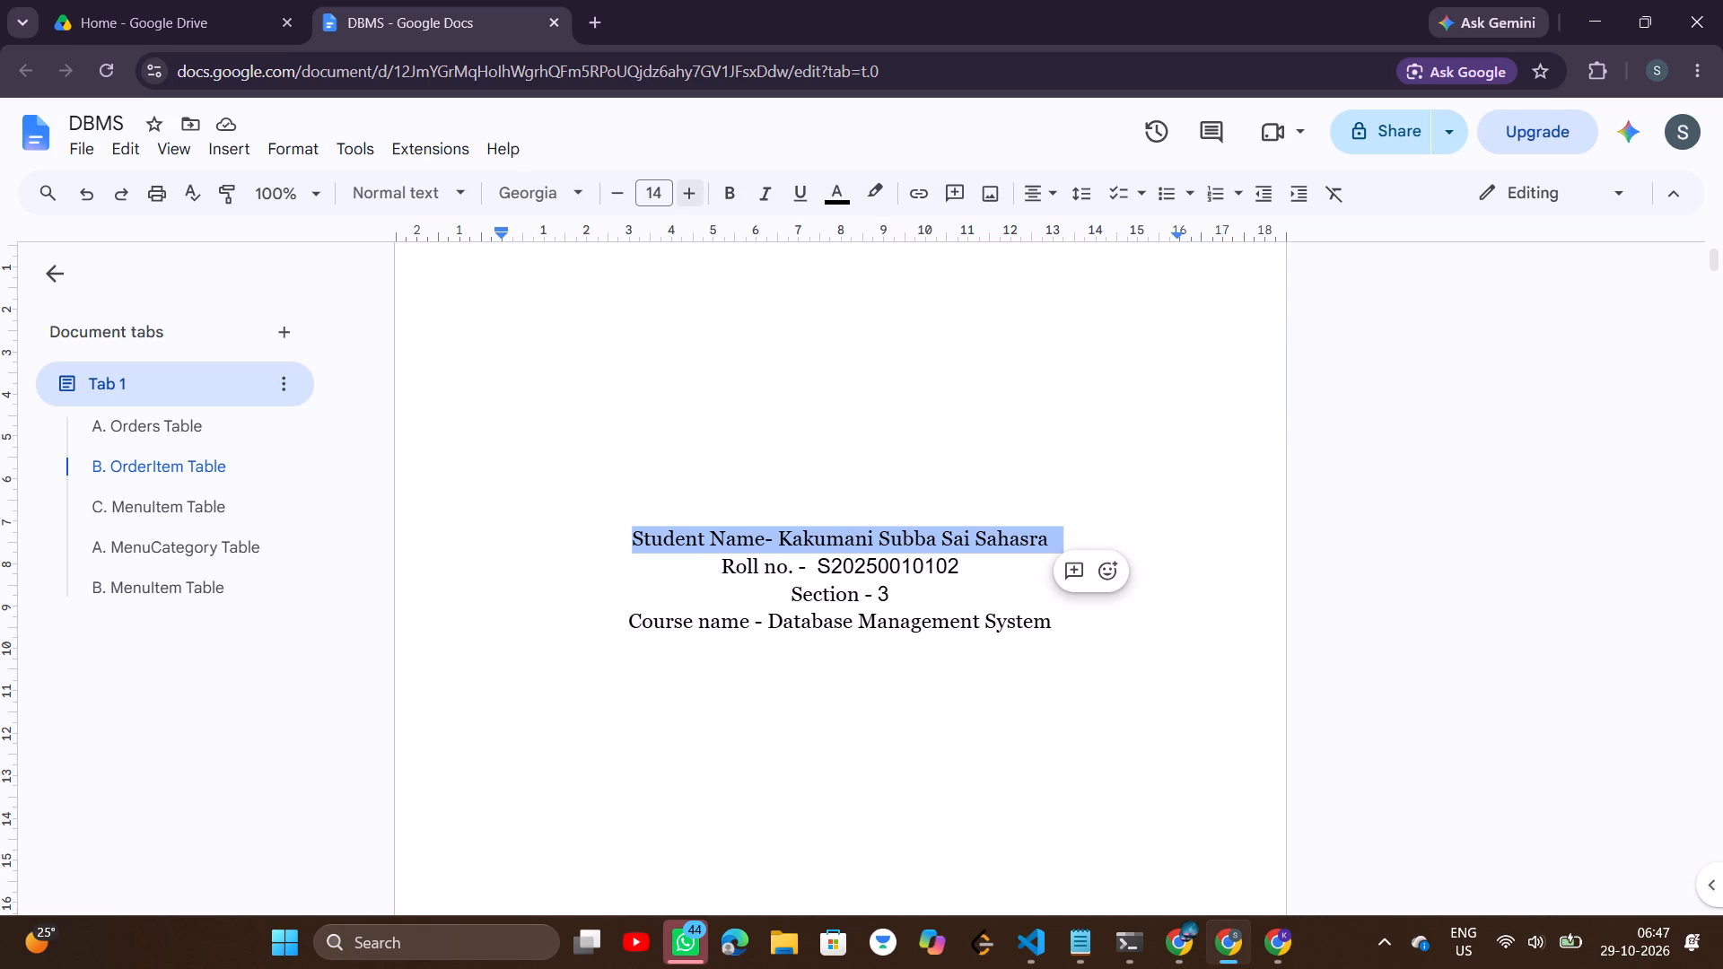
click(685, 188)
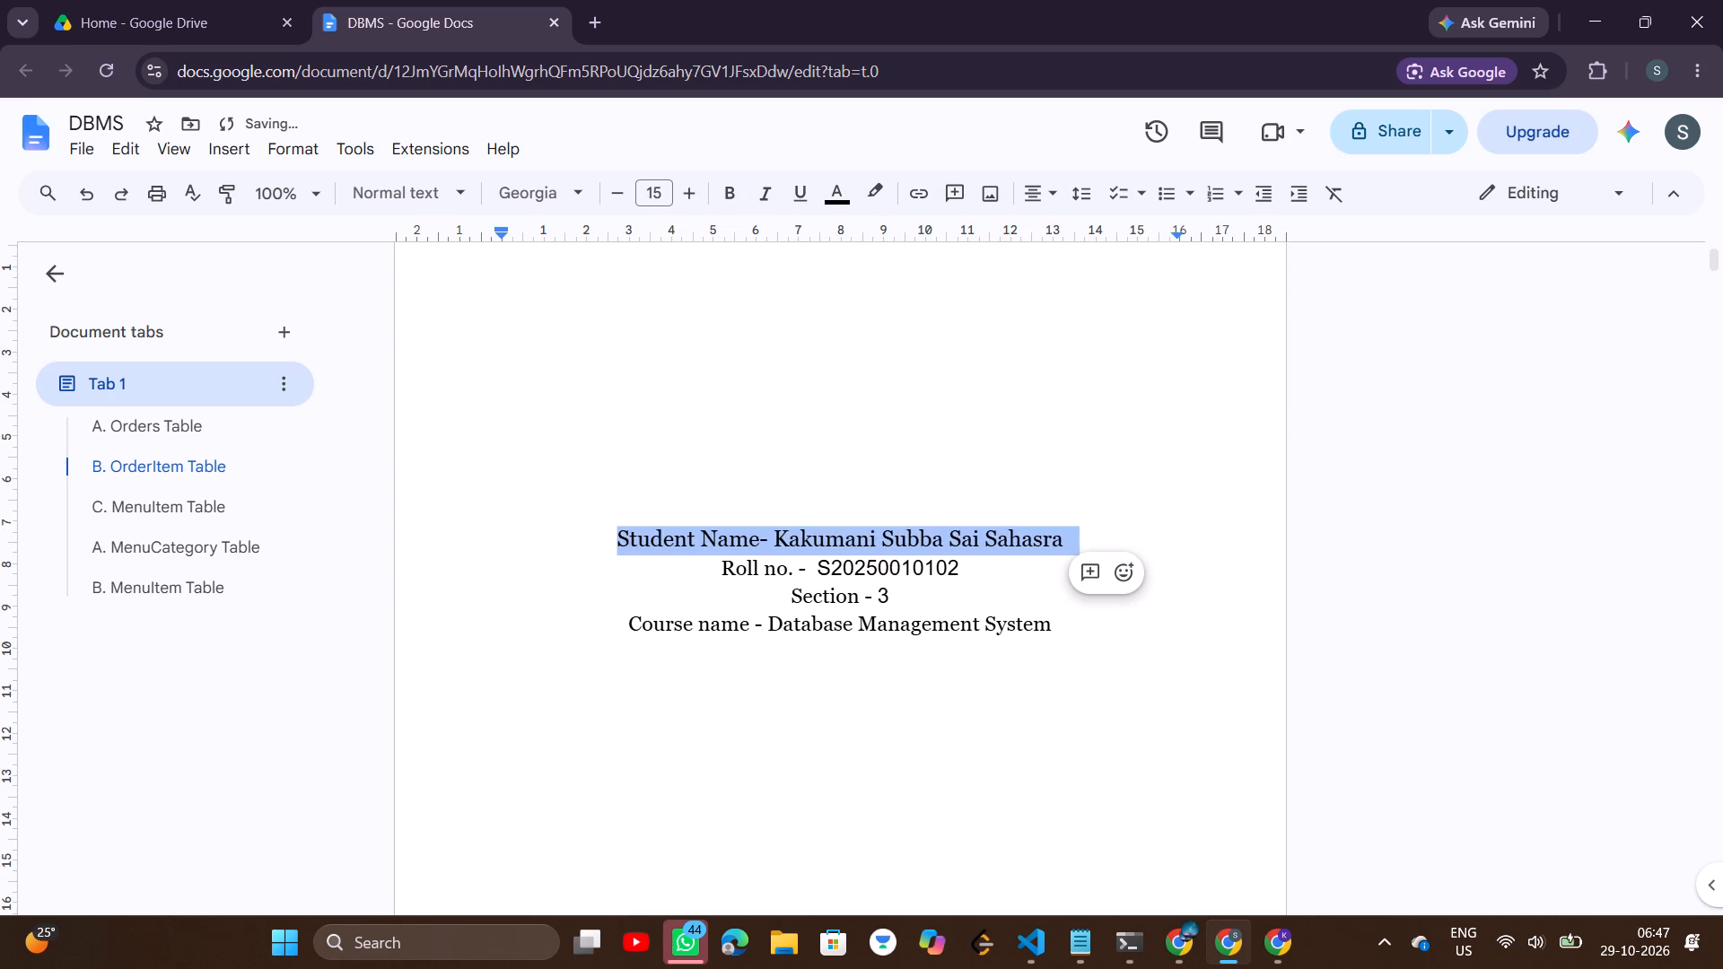
Increase the font size of the "Roll no." label and the roll number beside it to 15.
double_click(764, 569)
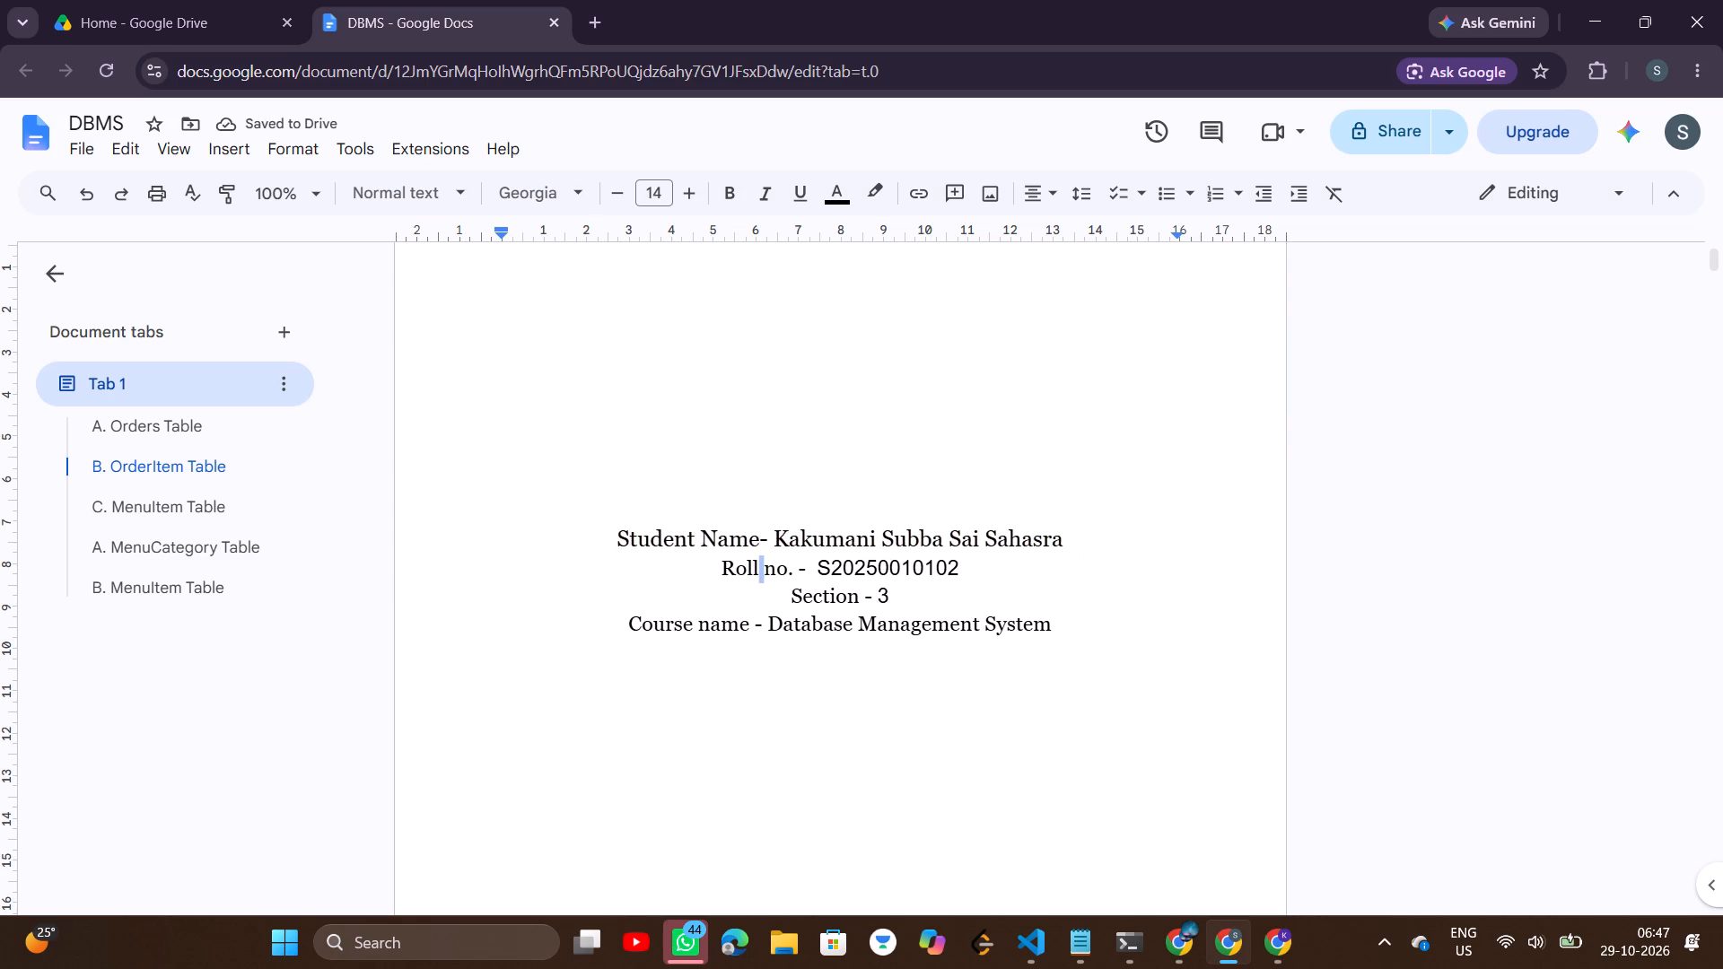
triple_click(764, 569)
click(764, 569)
drag(722, 569, 783, 569)
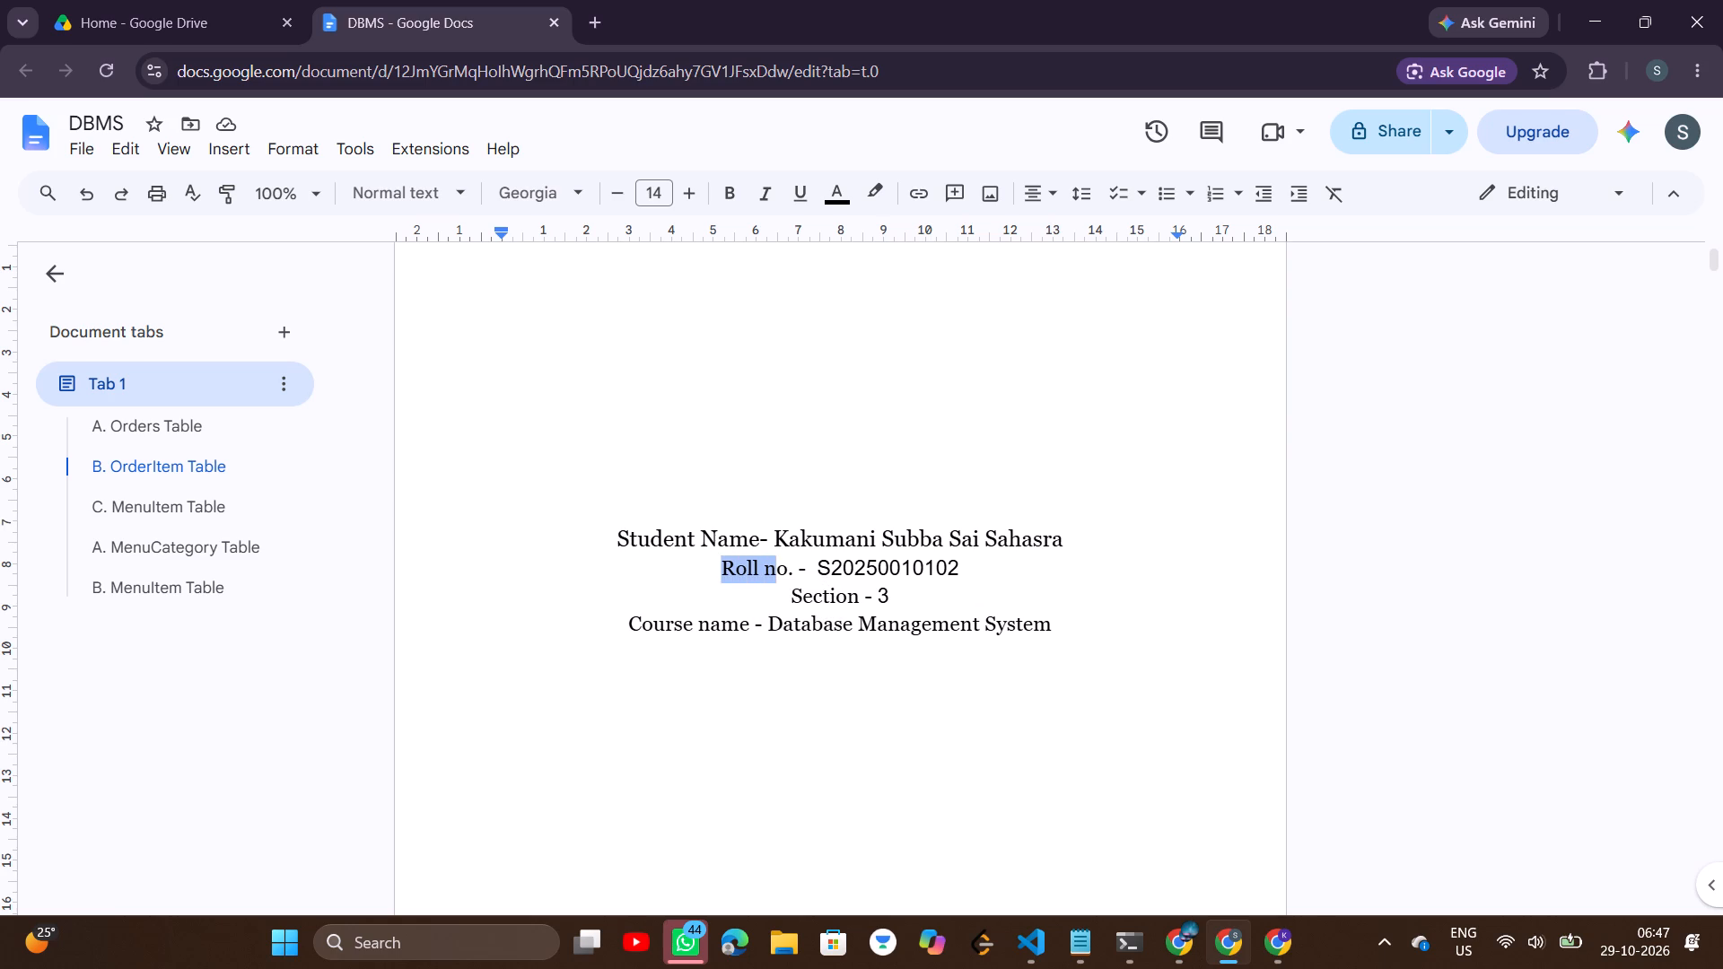
drag(783, 569, 795, 569)
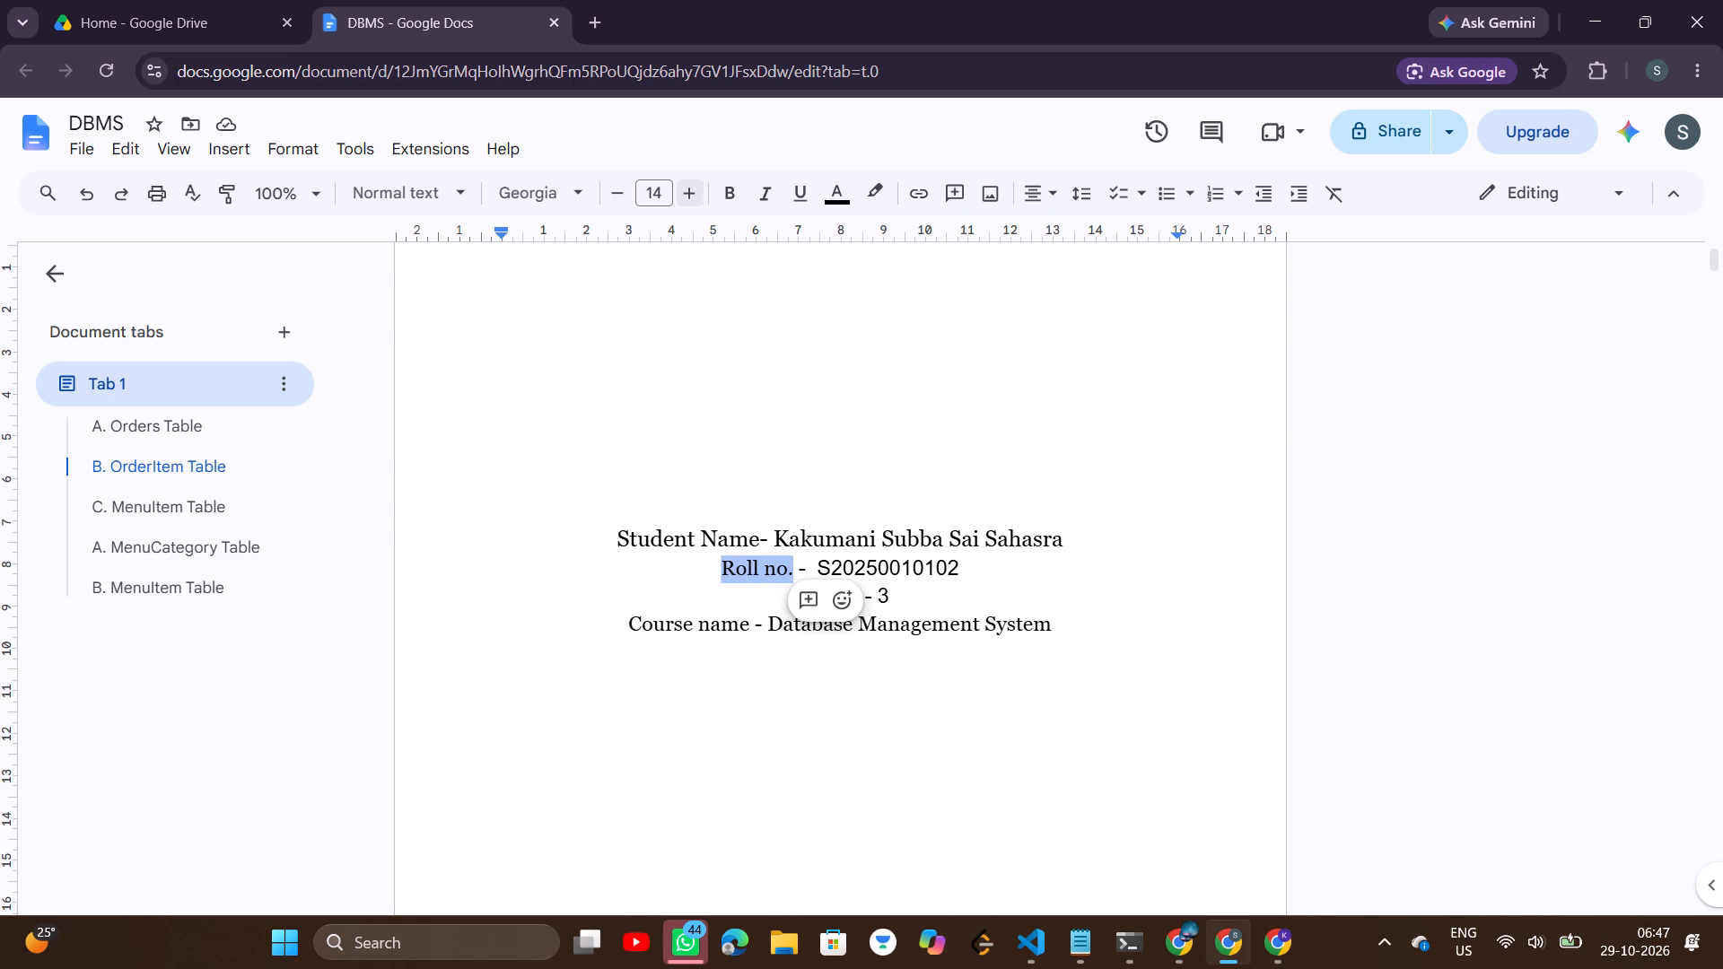
click(689, 185)
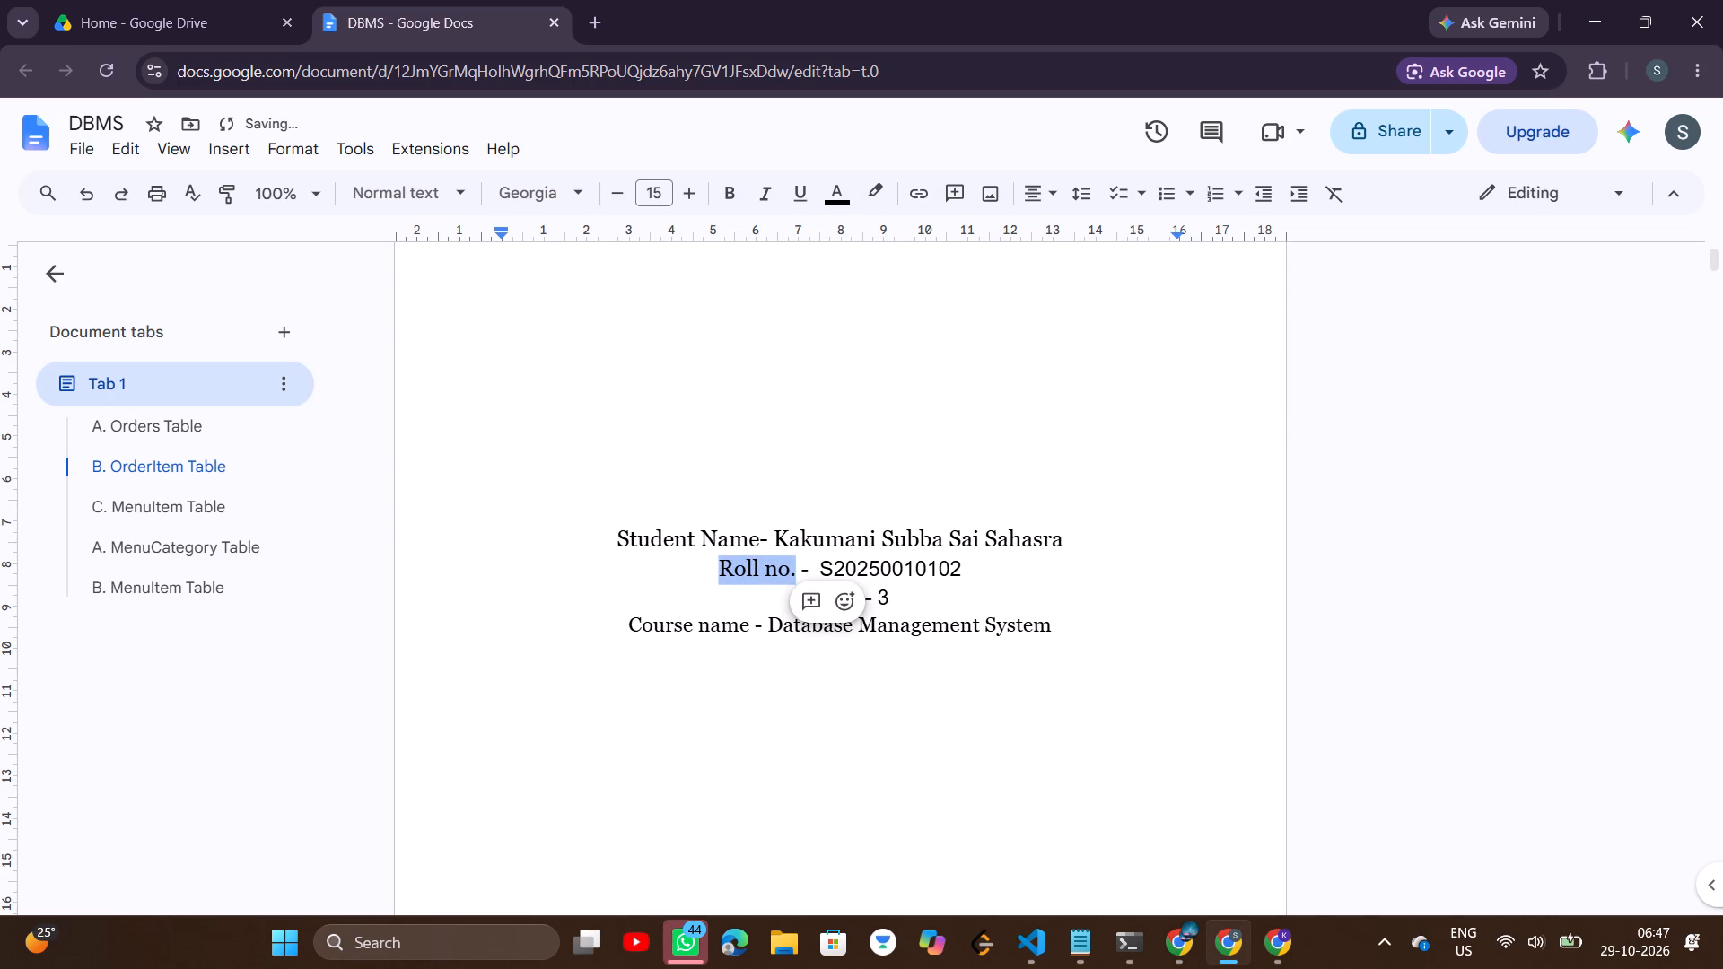
double_click(884, 565)
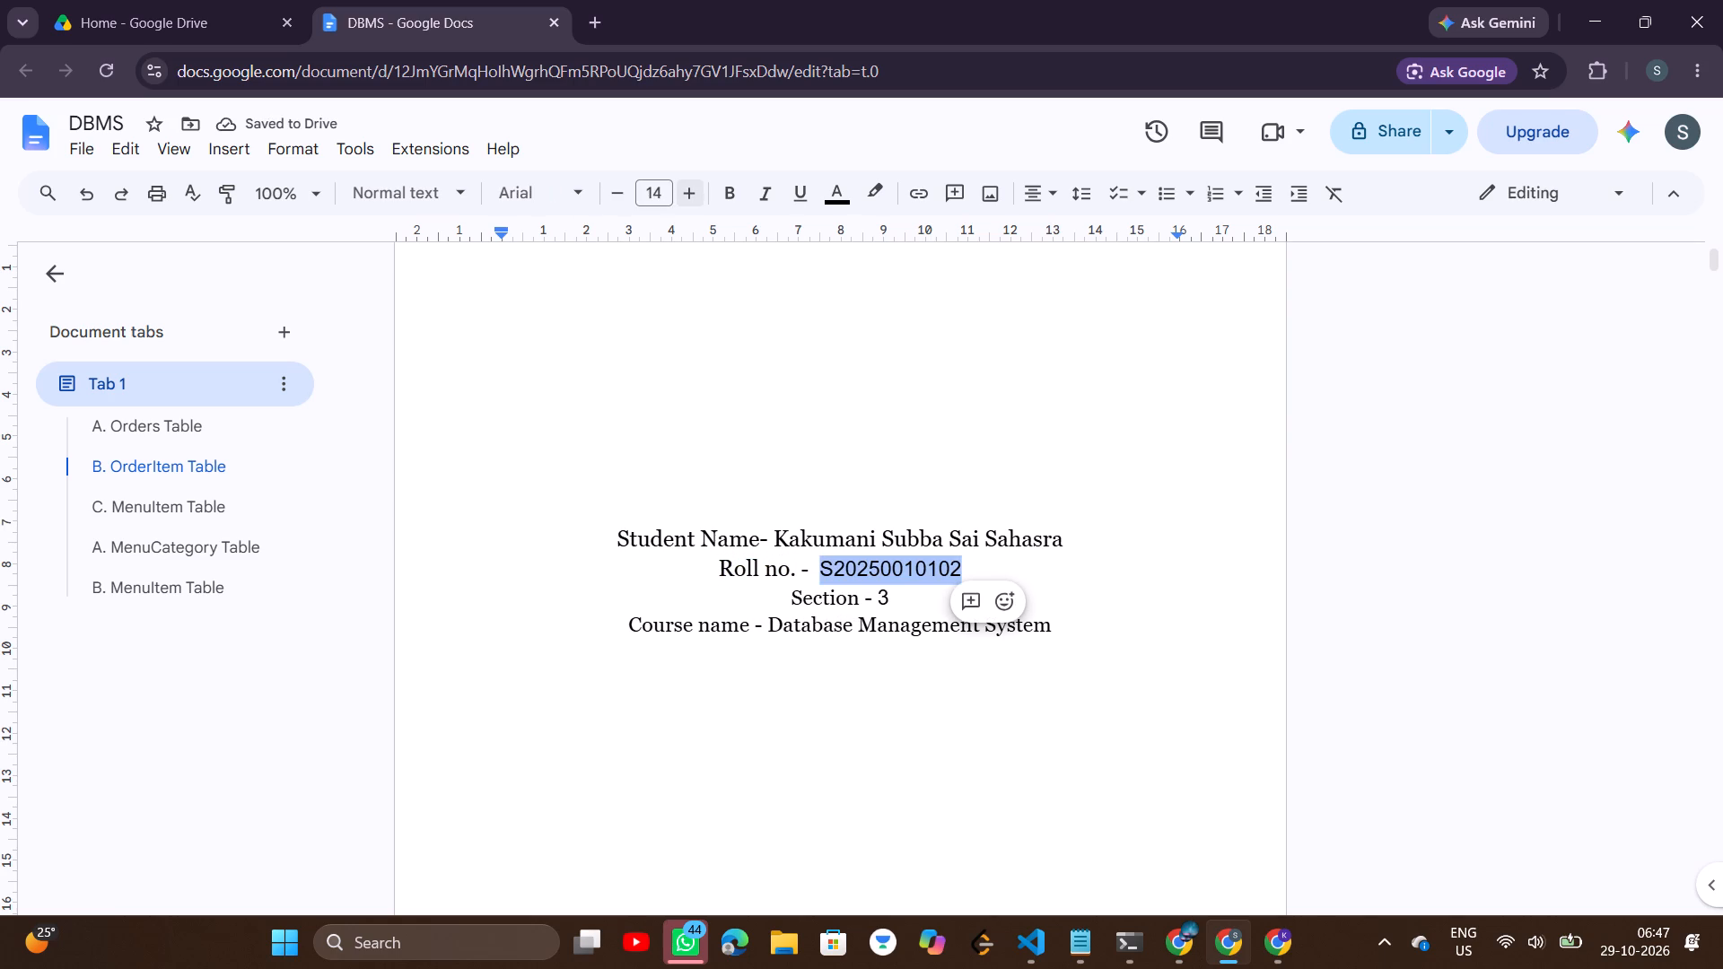
click(687, 193)
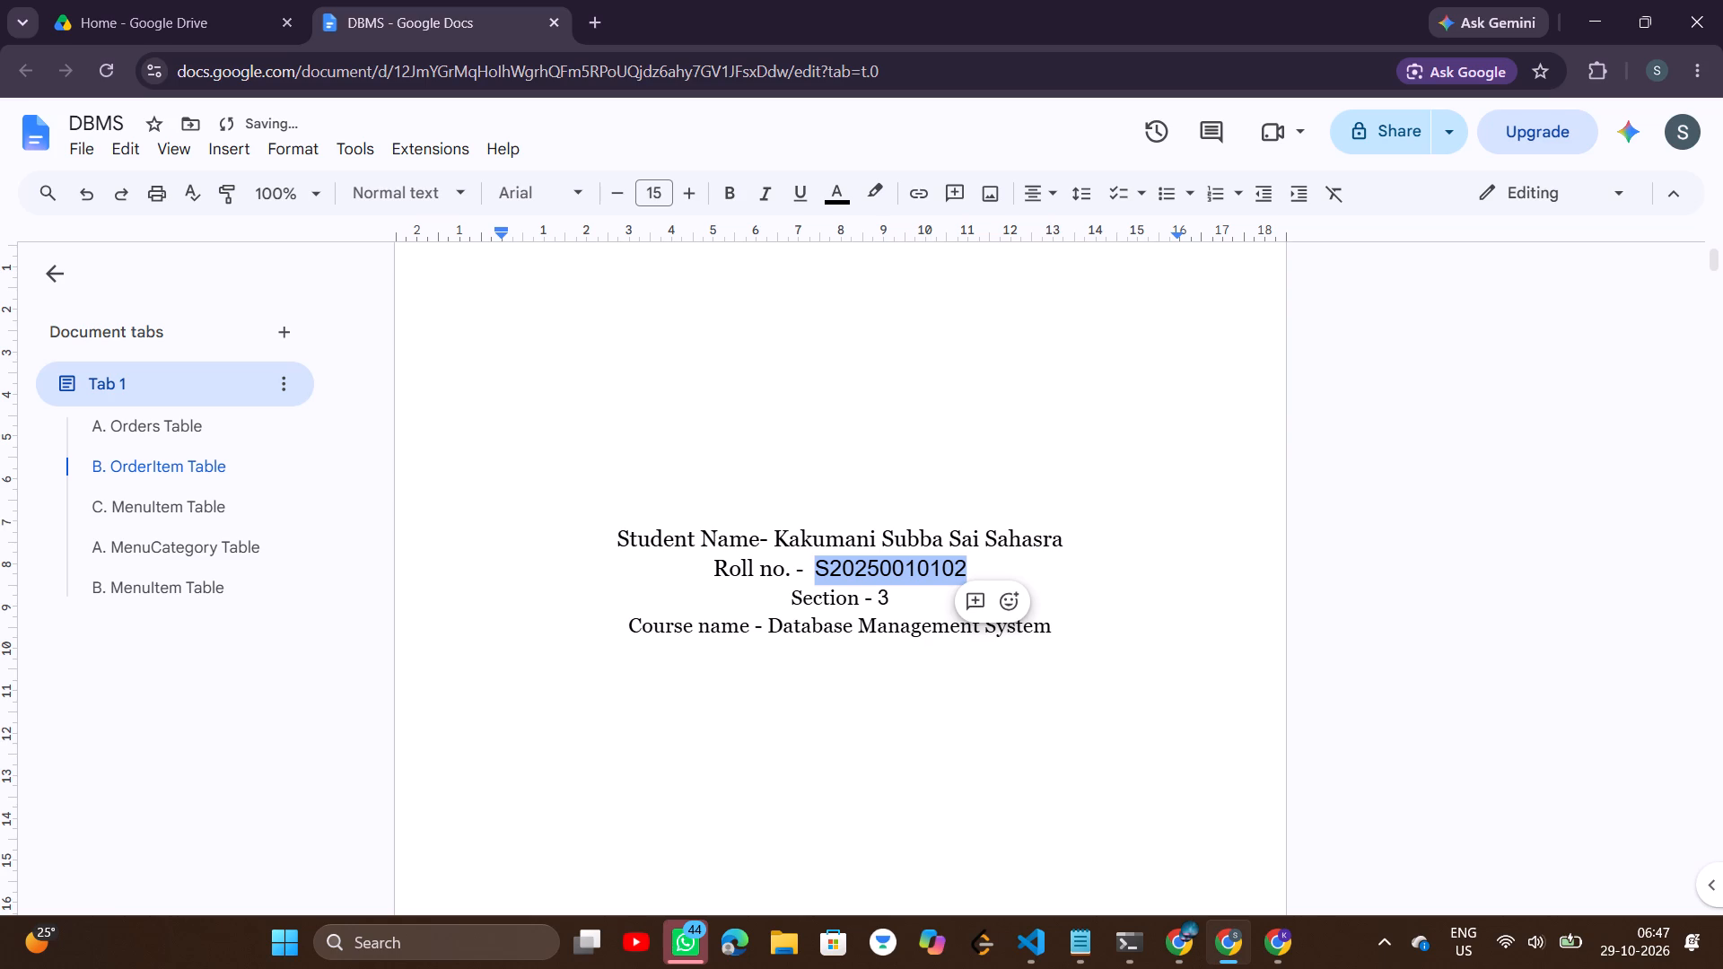
Increase the font size of the cover page's Section and Course name lines to 15.
double_click(828, 597)
click(690, 191)
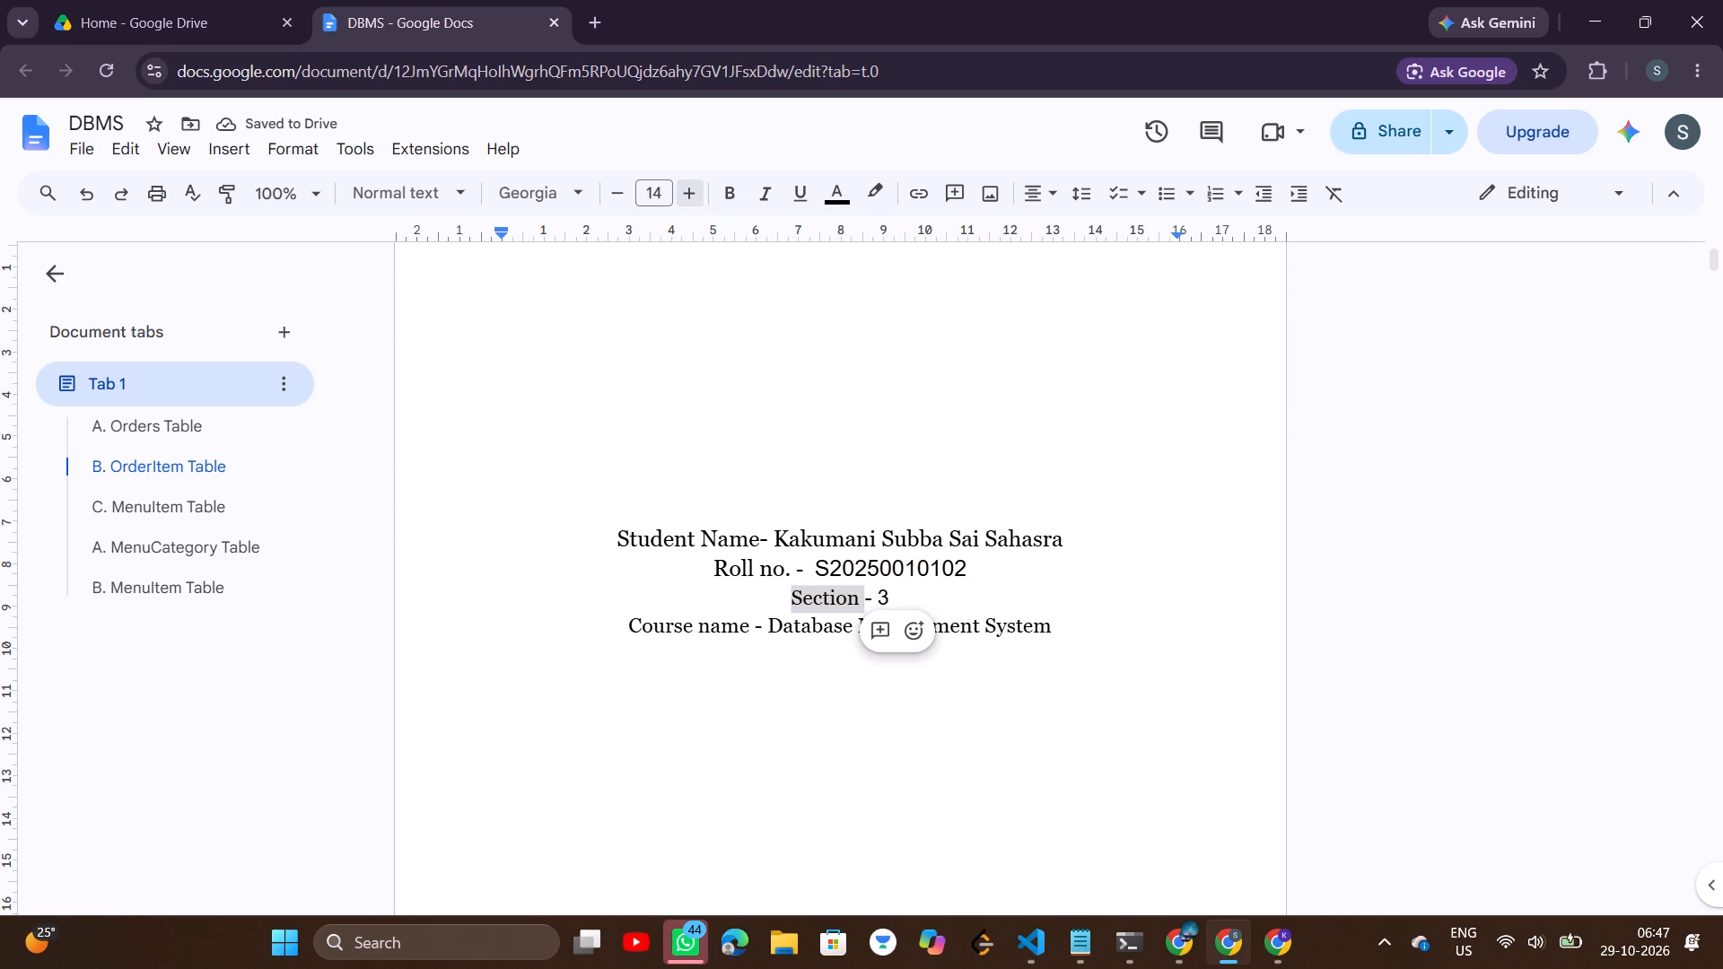
click(887, 597)
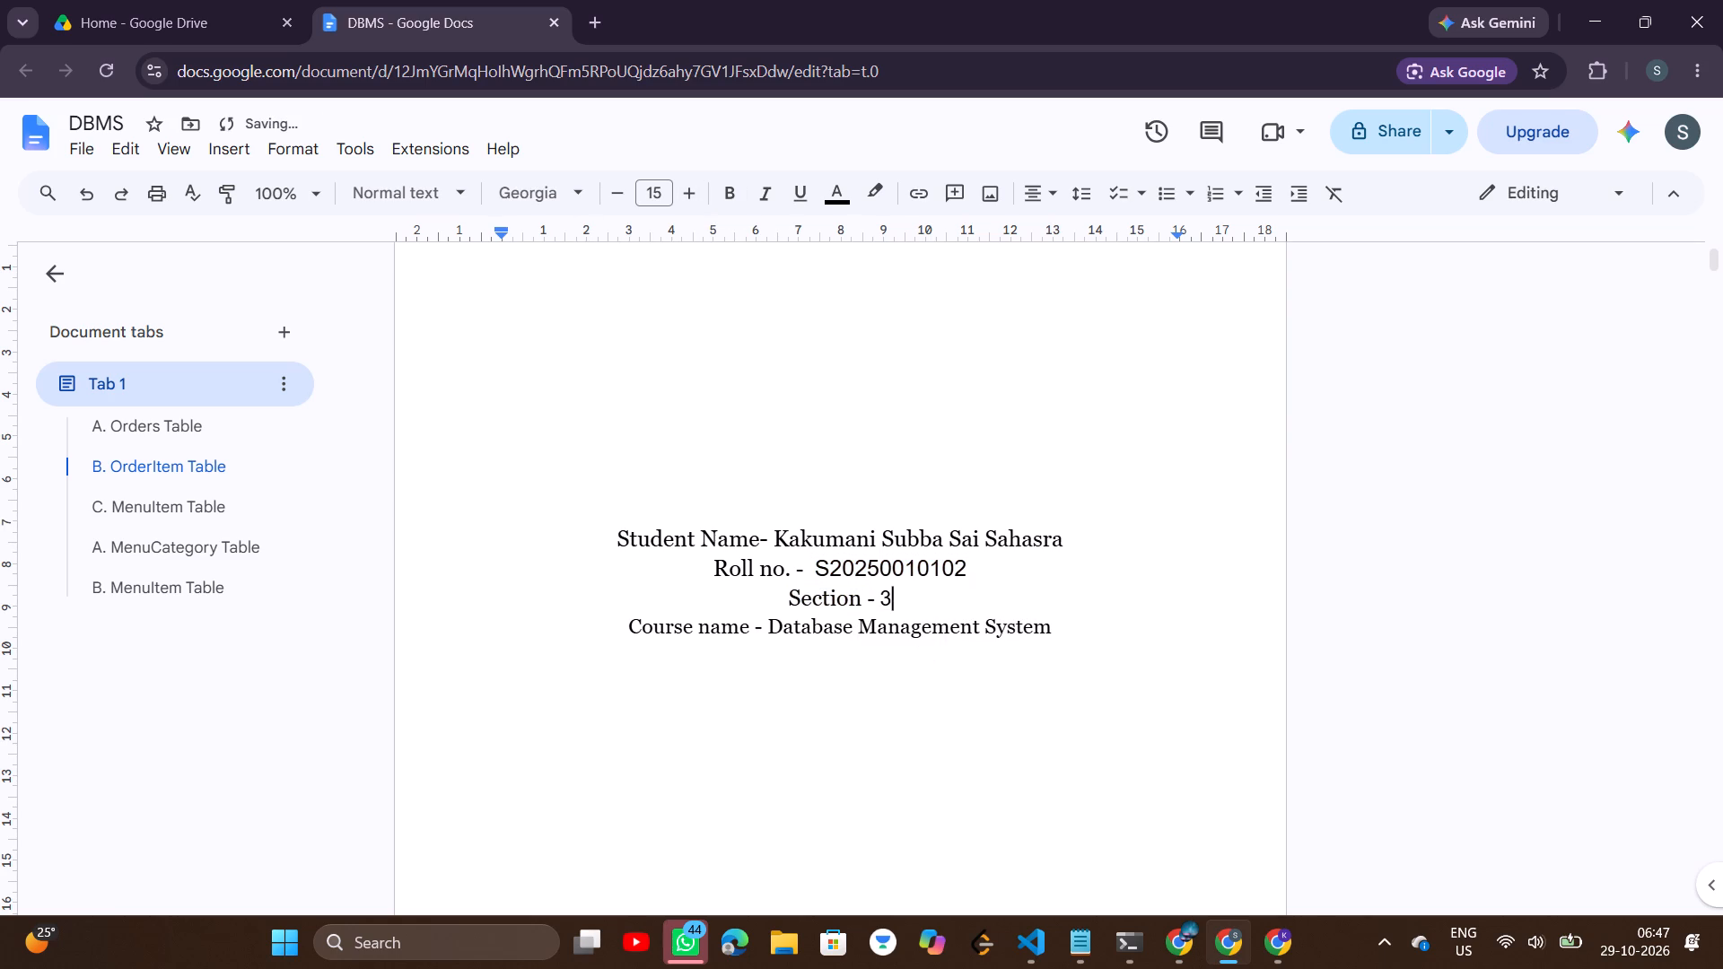
click(887, 597)
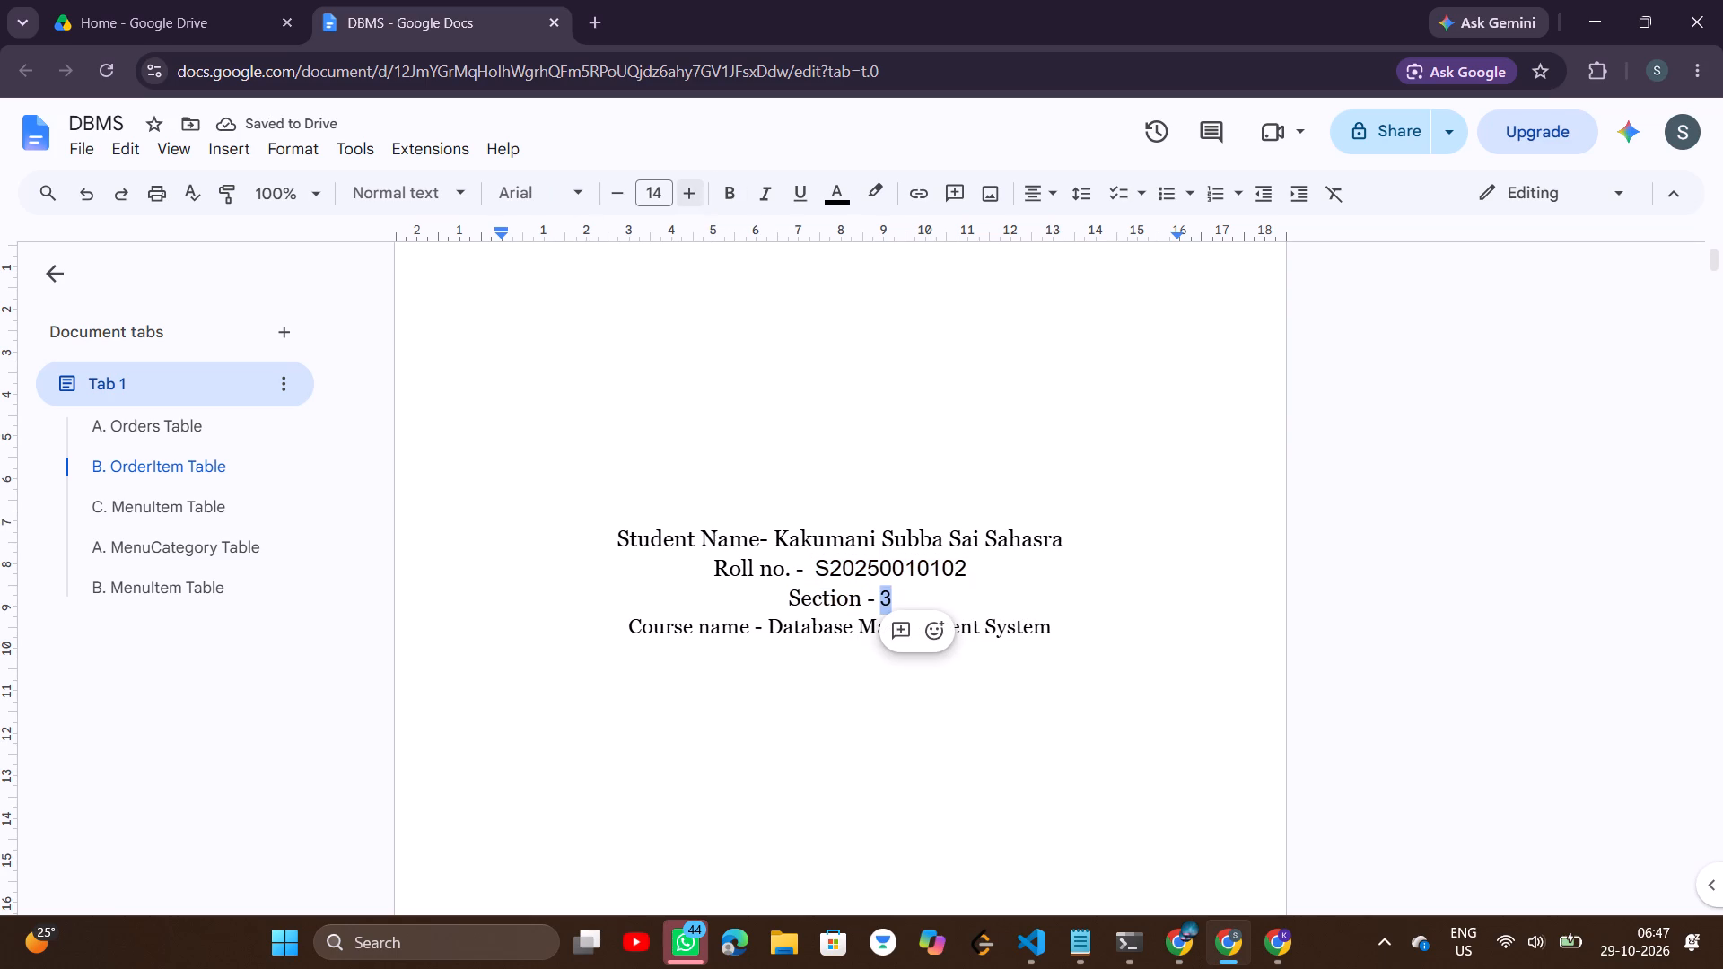
click(695, 186)
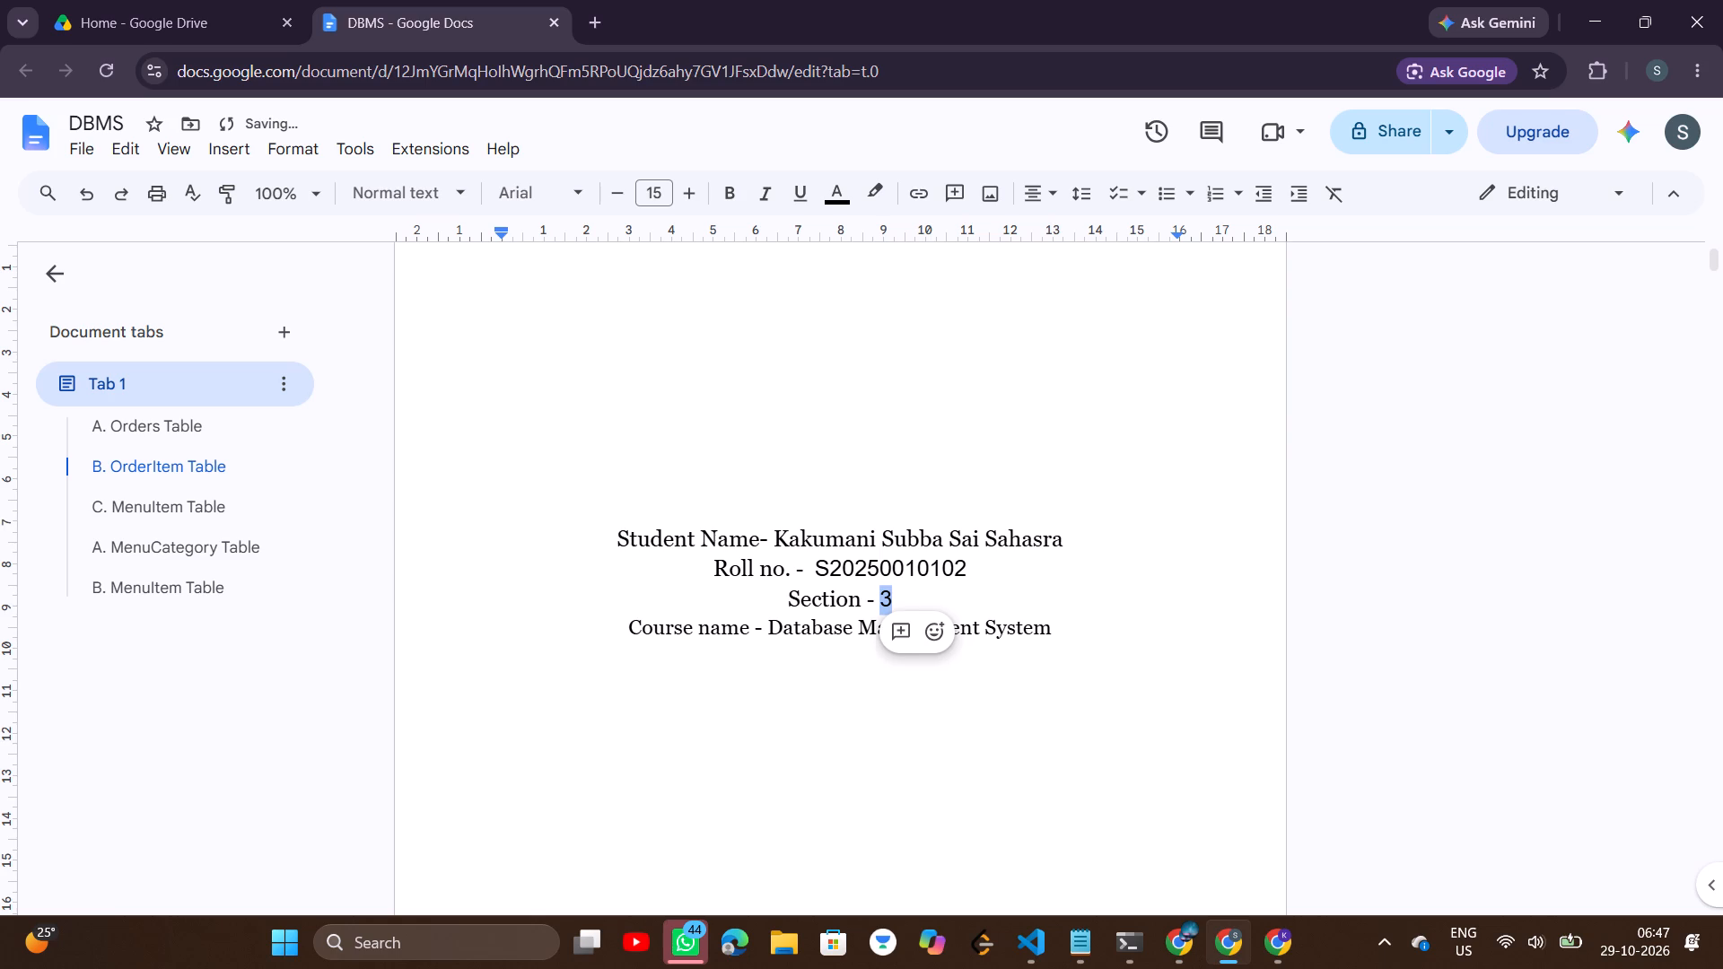
triple_click(737, 638)
click(678, 190)
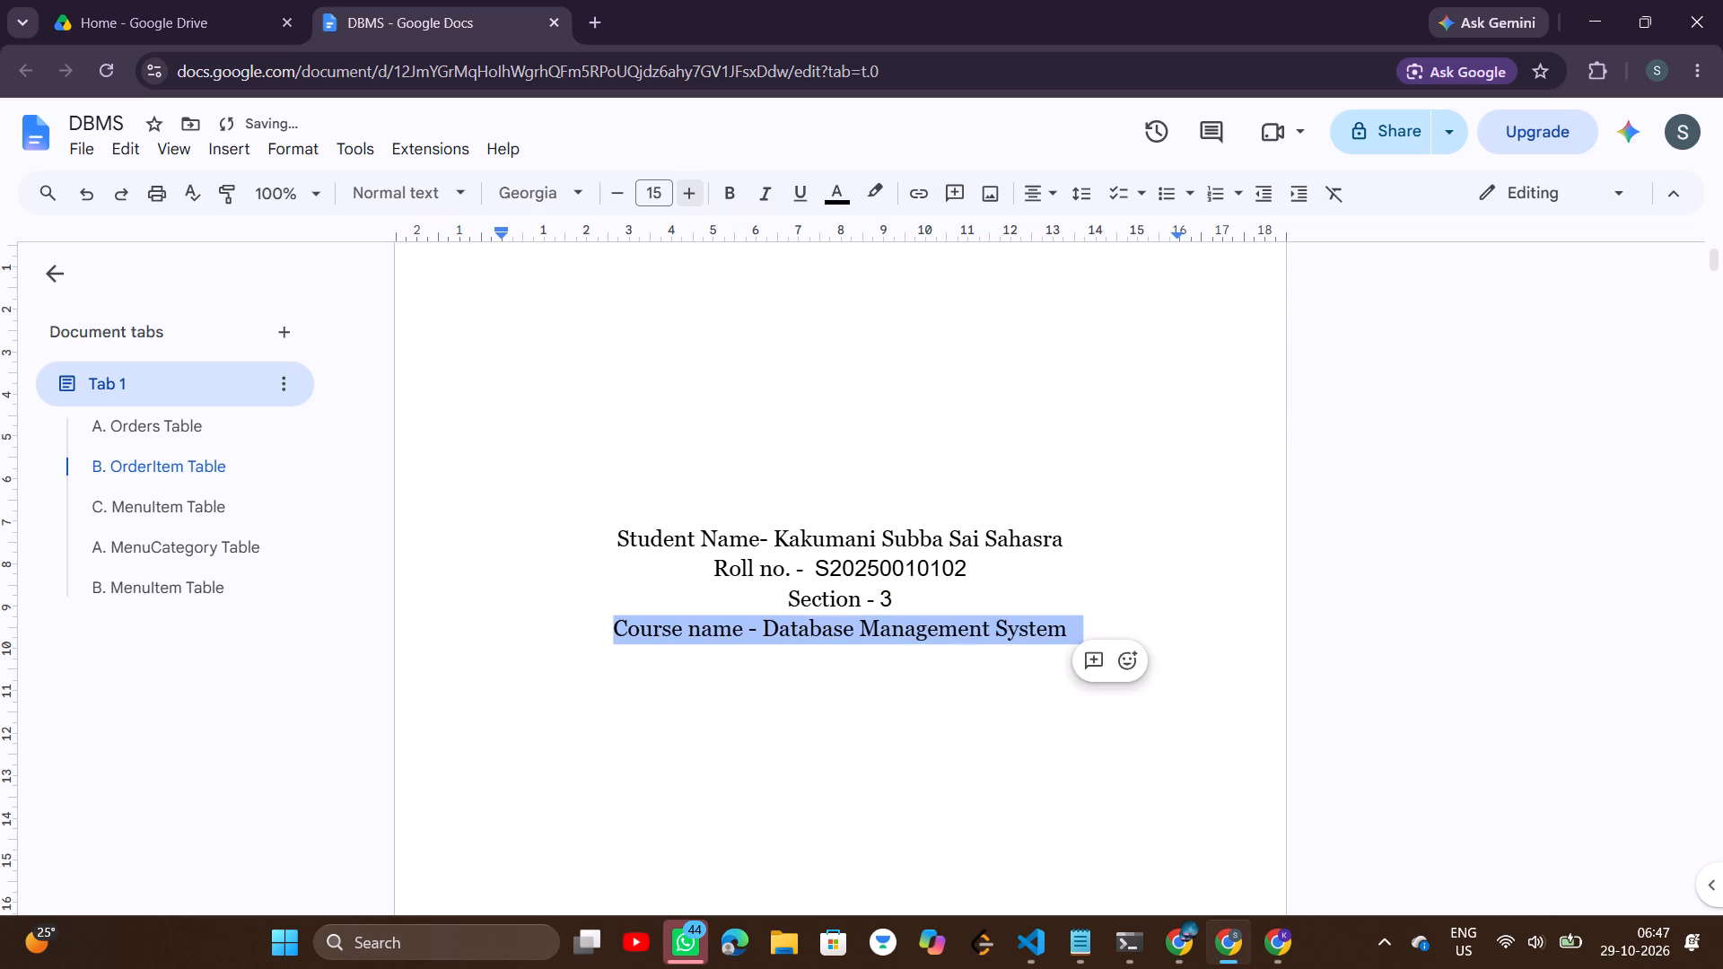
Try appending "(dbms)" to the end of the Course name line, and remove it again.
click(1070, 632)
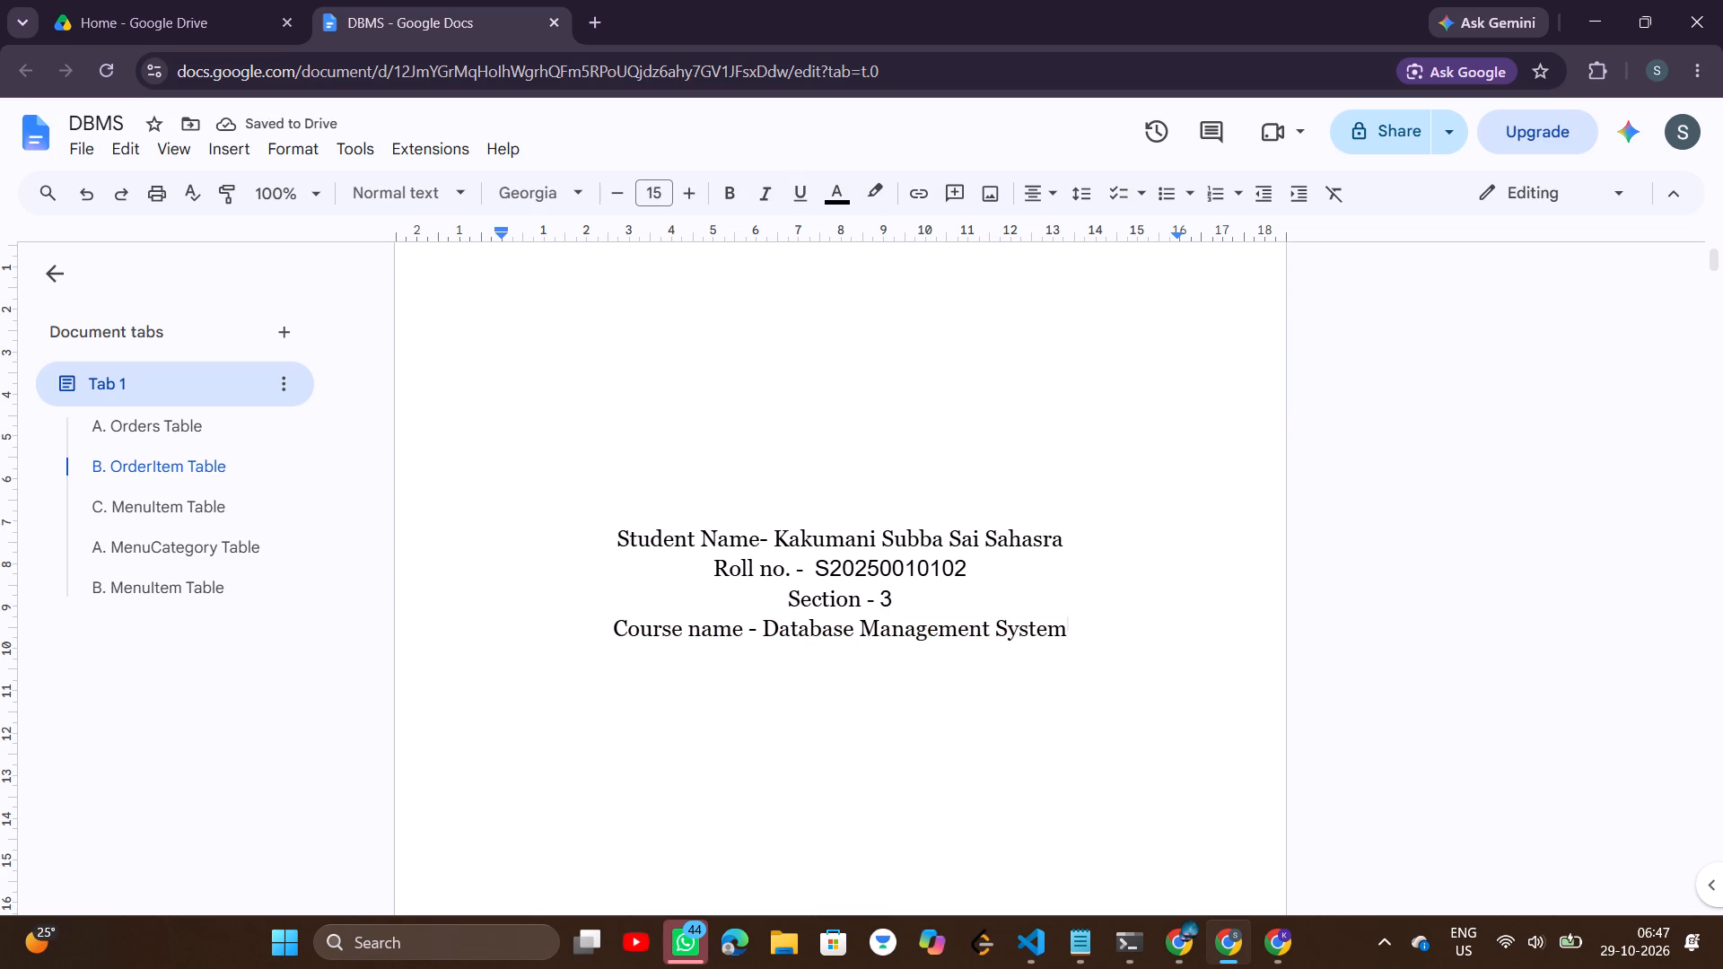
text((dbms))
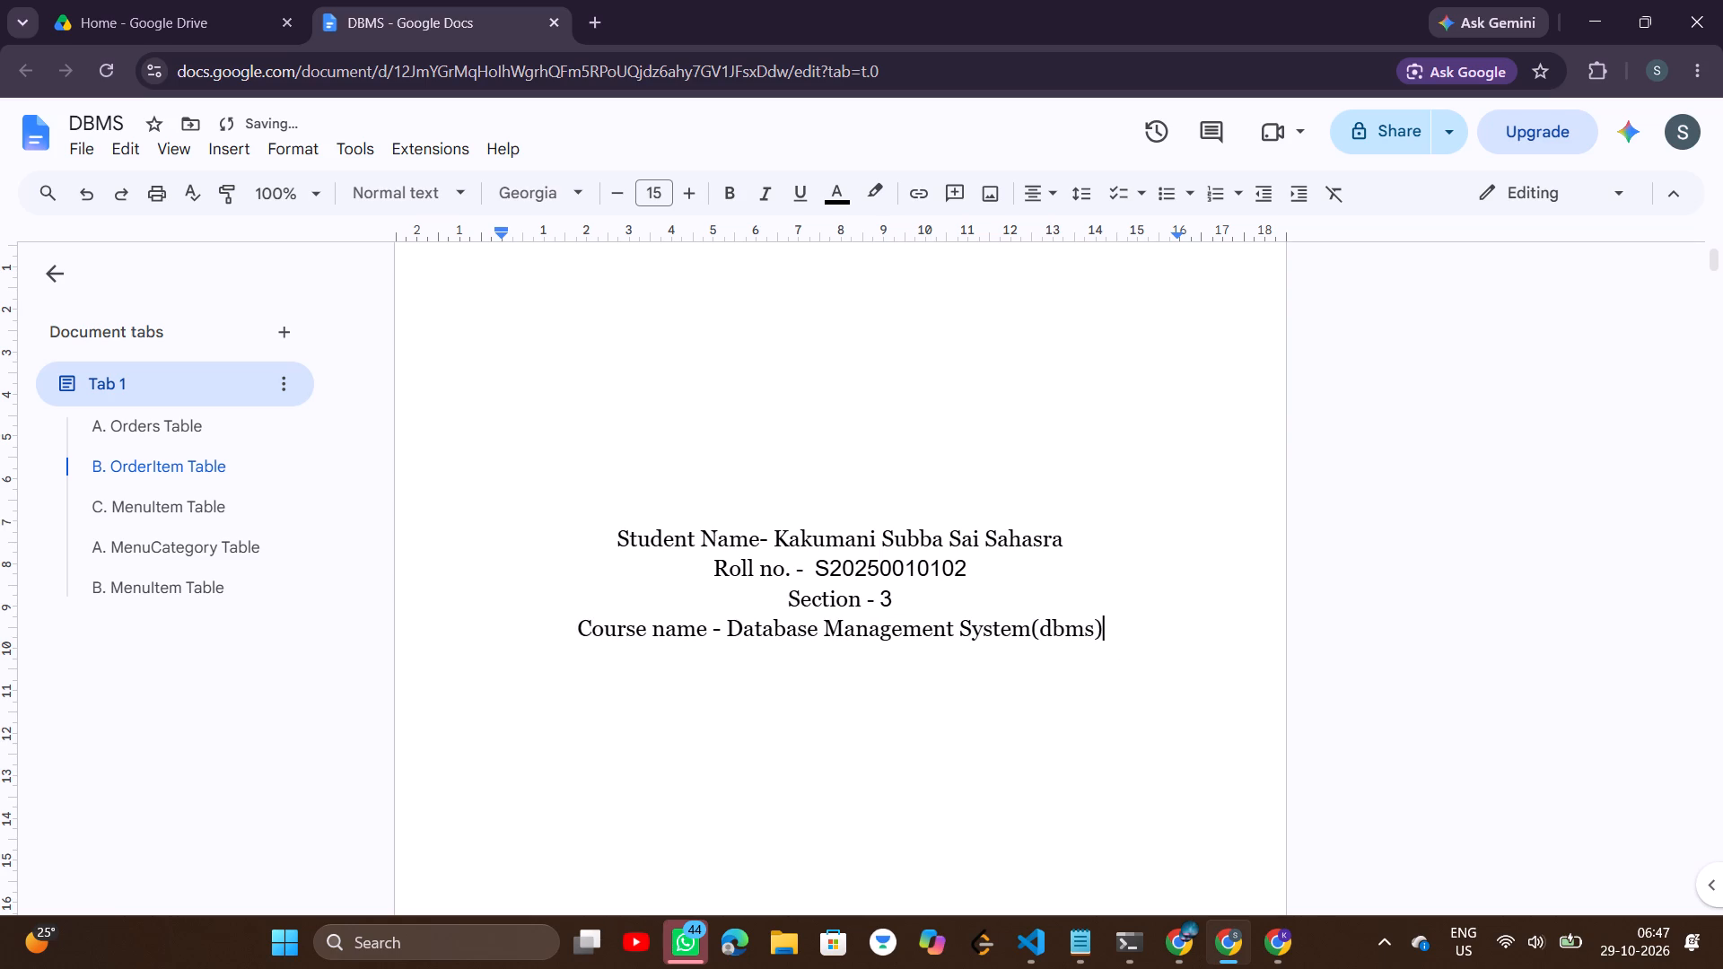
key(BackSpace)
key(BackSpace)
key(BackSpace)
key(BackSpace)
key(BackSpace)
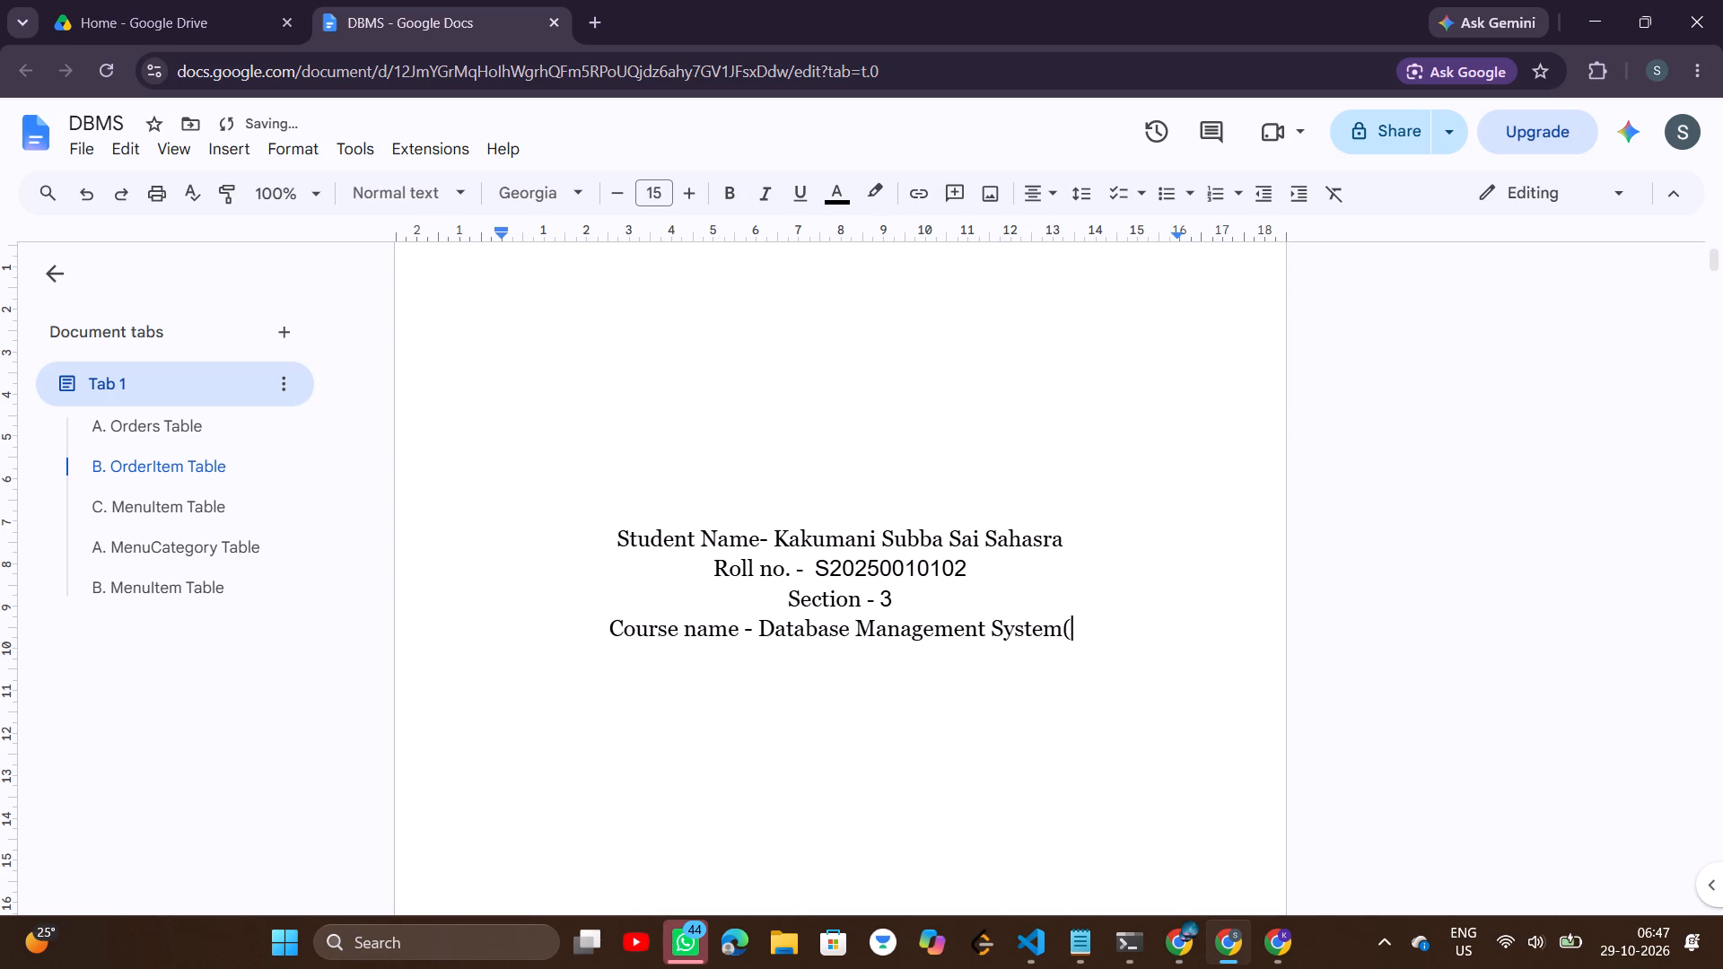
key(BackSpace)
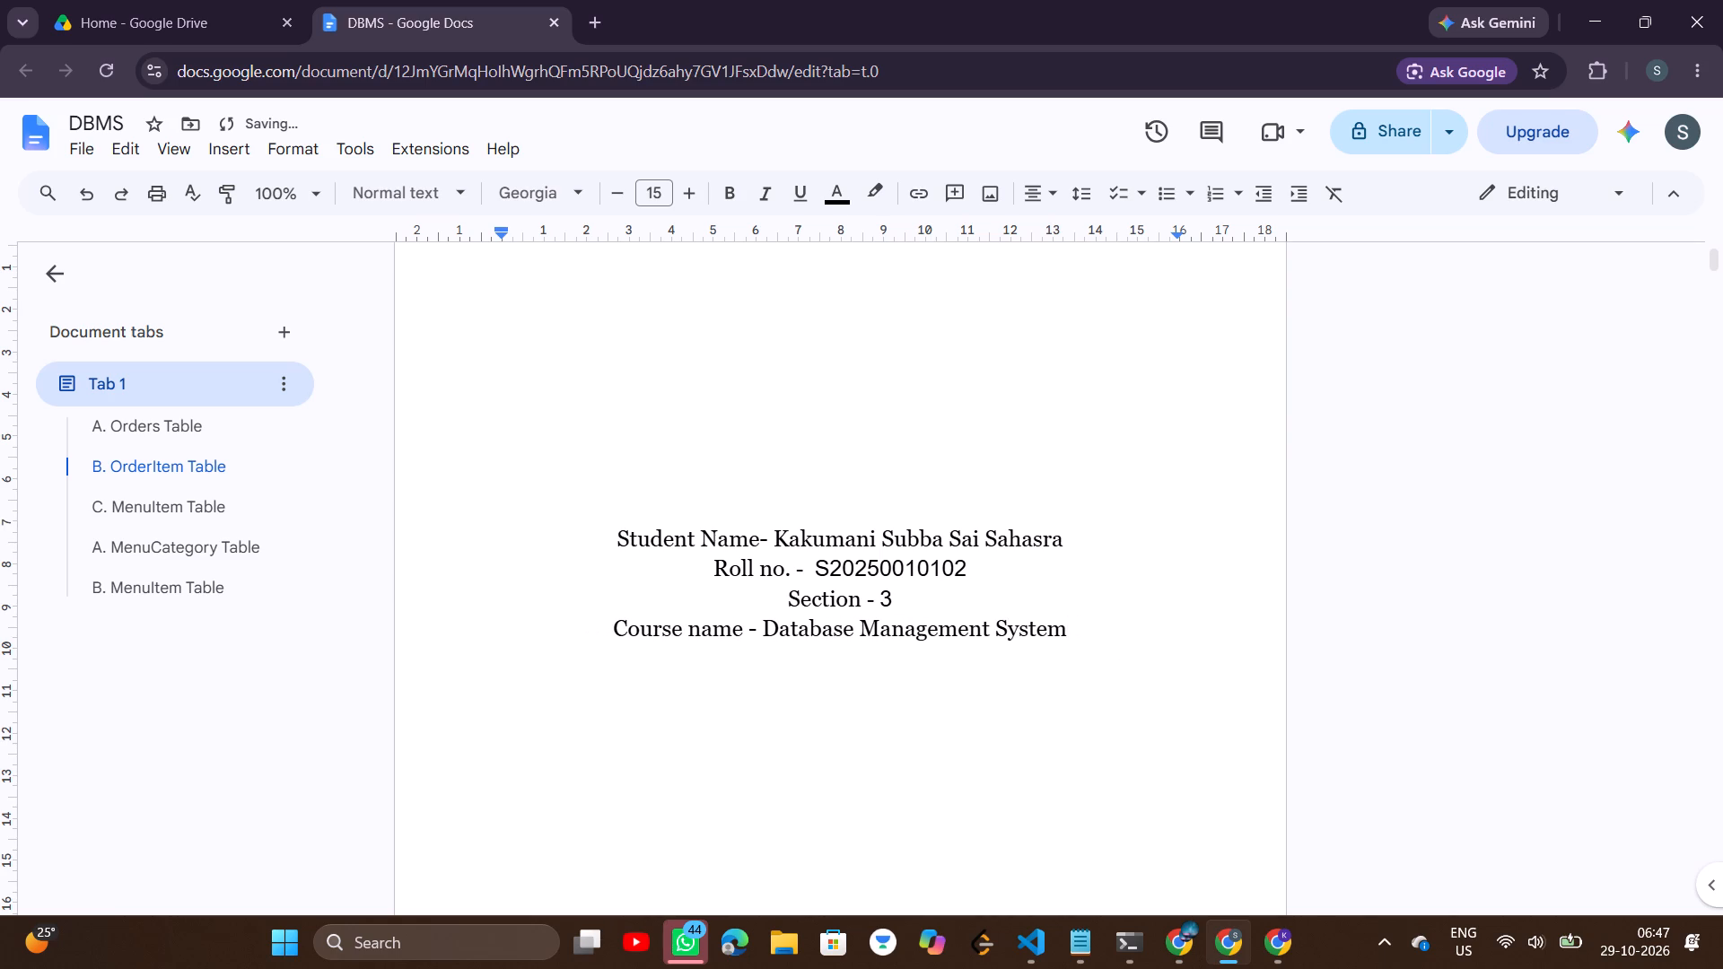
Insert a blank line above the Student Name line on the cover page.
scroll(1070, 632, down, 5)
scroll(1070, 632, up, 8)
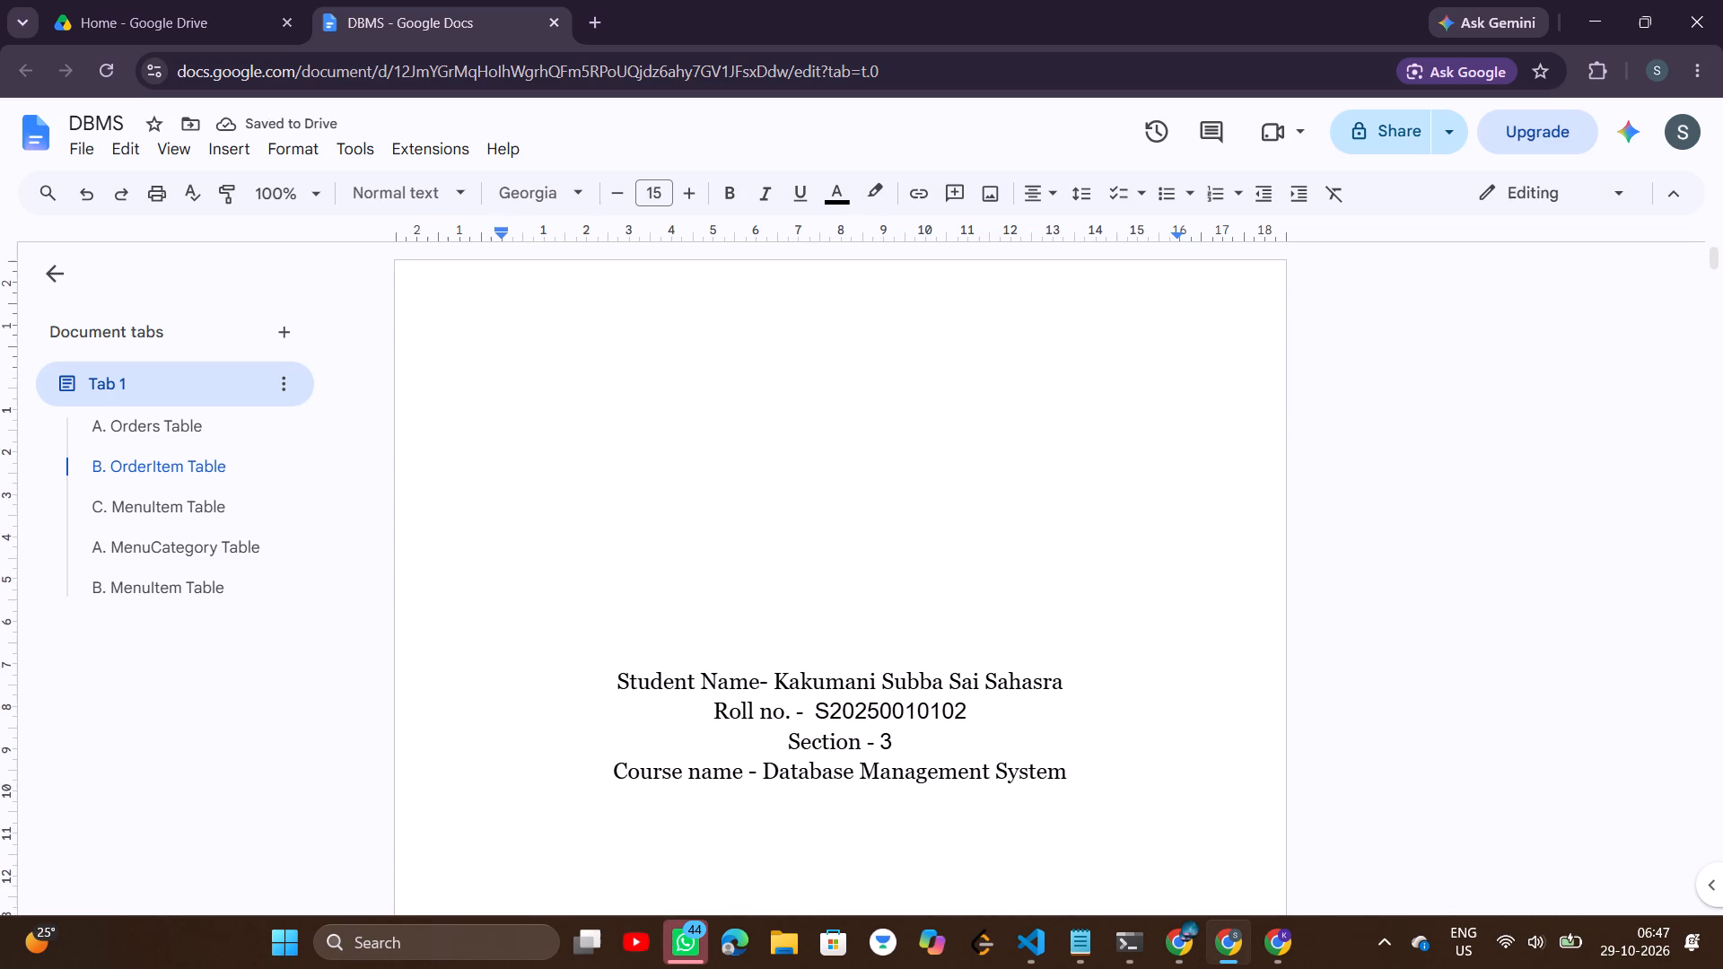
click(614, 685)
key(Return)
Remove the blank lines above the "Problem Statement And Objectives" heading, keeping the heading at the start of page 2.
scroll(614, 685, down, 7)
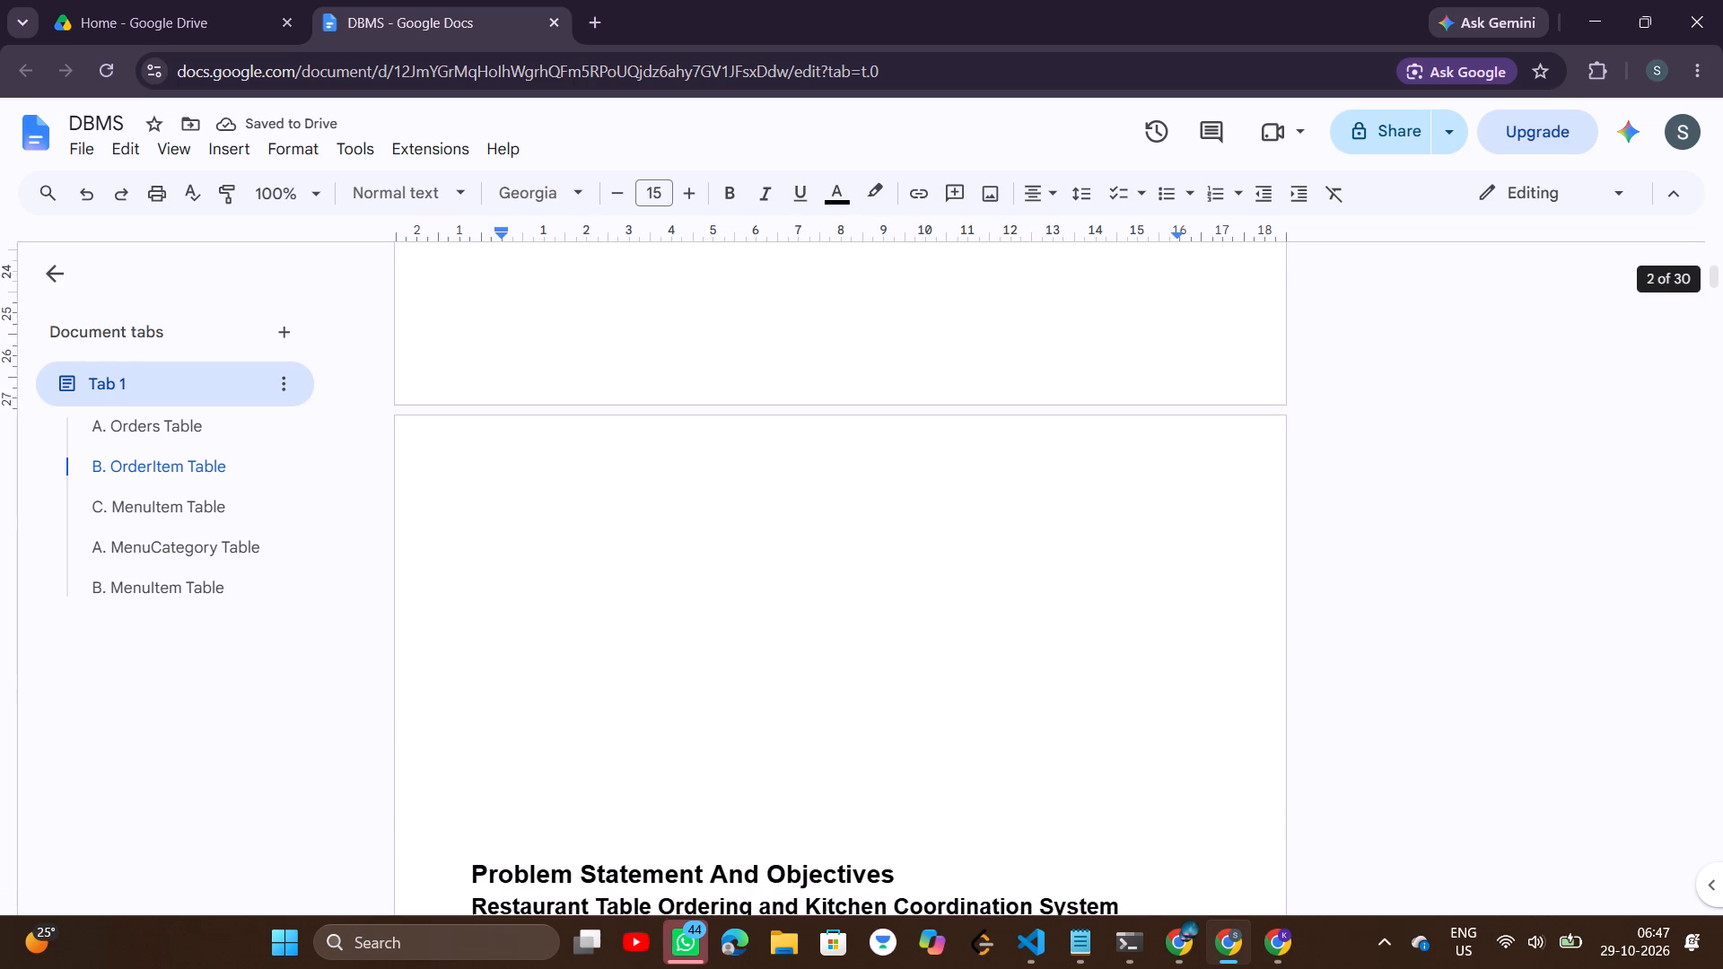
scroll(614, 685, up, 6)
scroll(614, 685, down, 4)
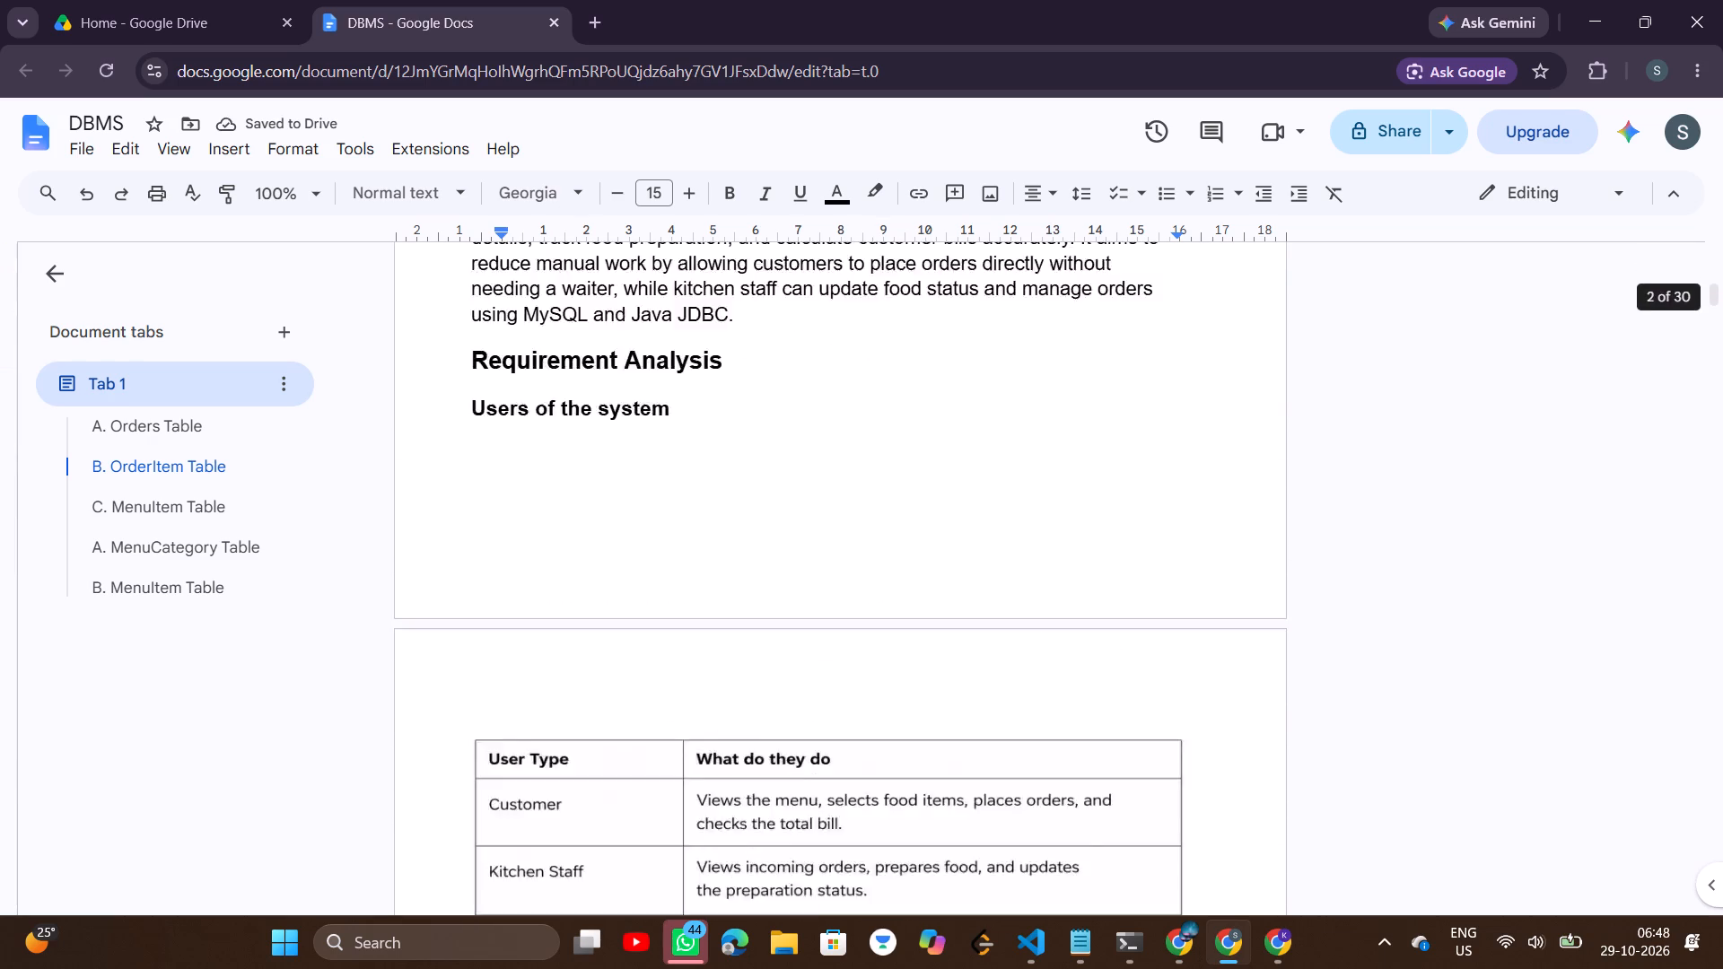
scroll(614, 685, up, 5)
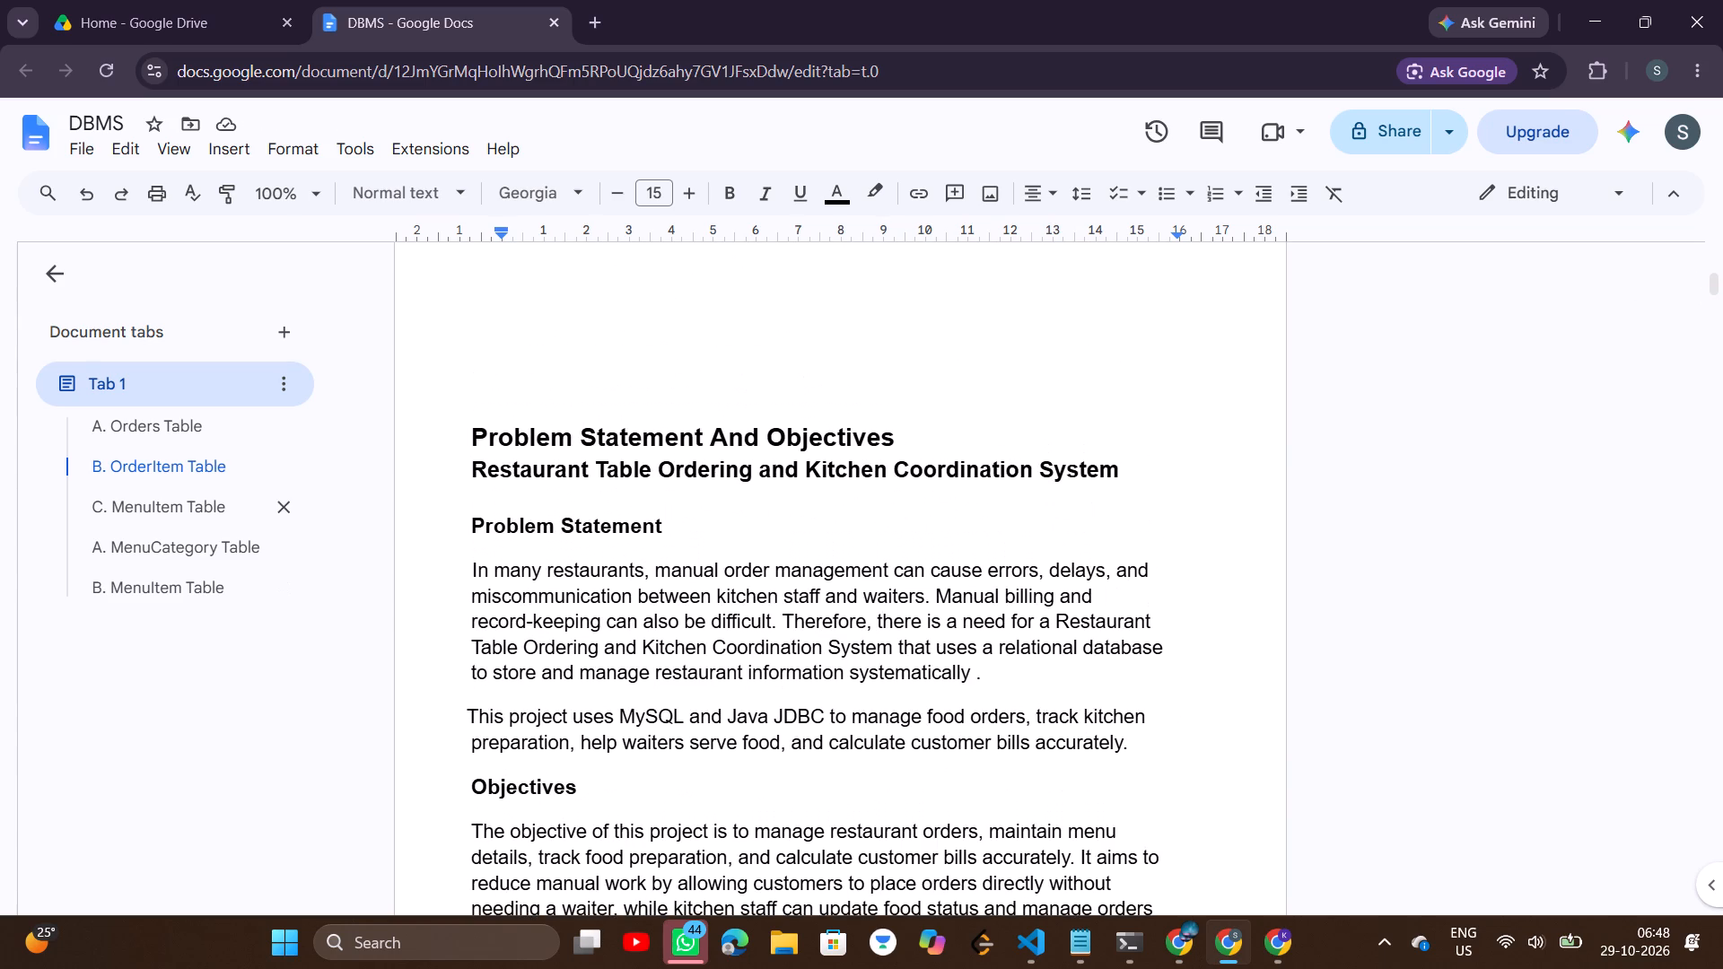
double_click(467, 431)
click(467, 431)
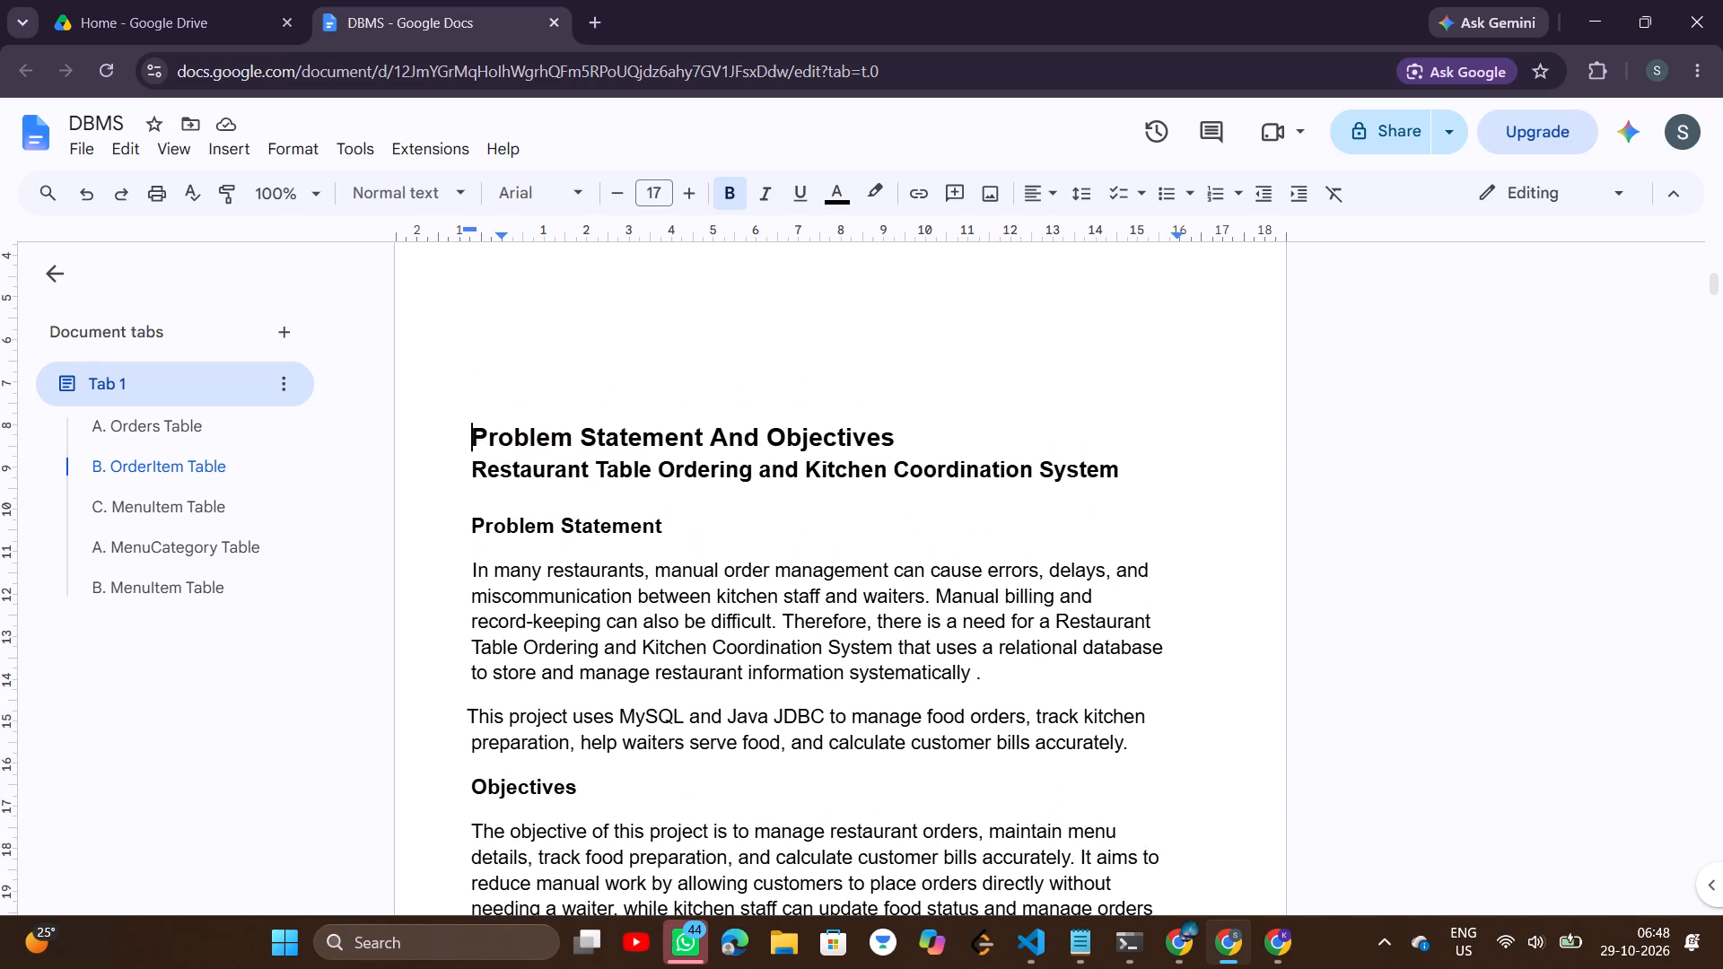
key(BackSpace)
key(BackSpace)
key(BackSpace)
key(BackSpace)
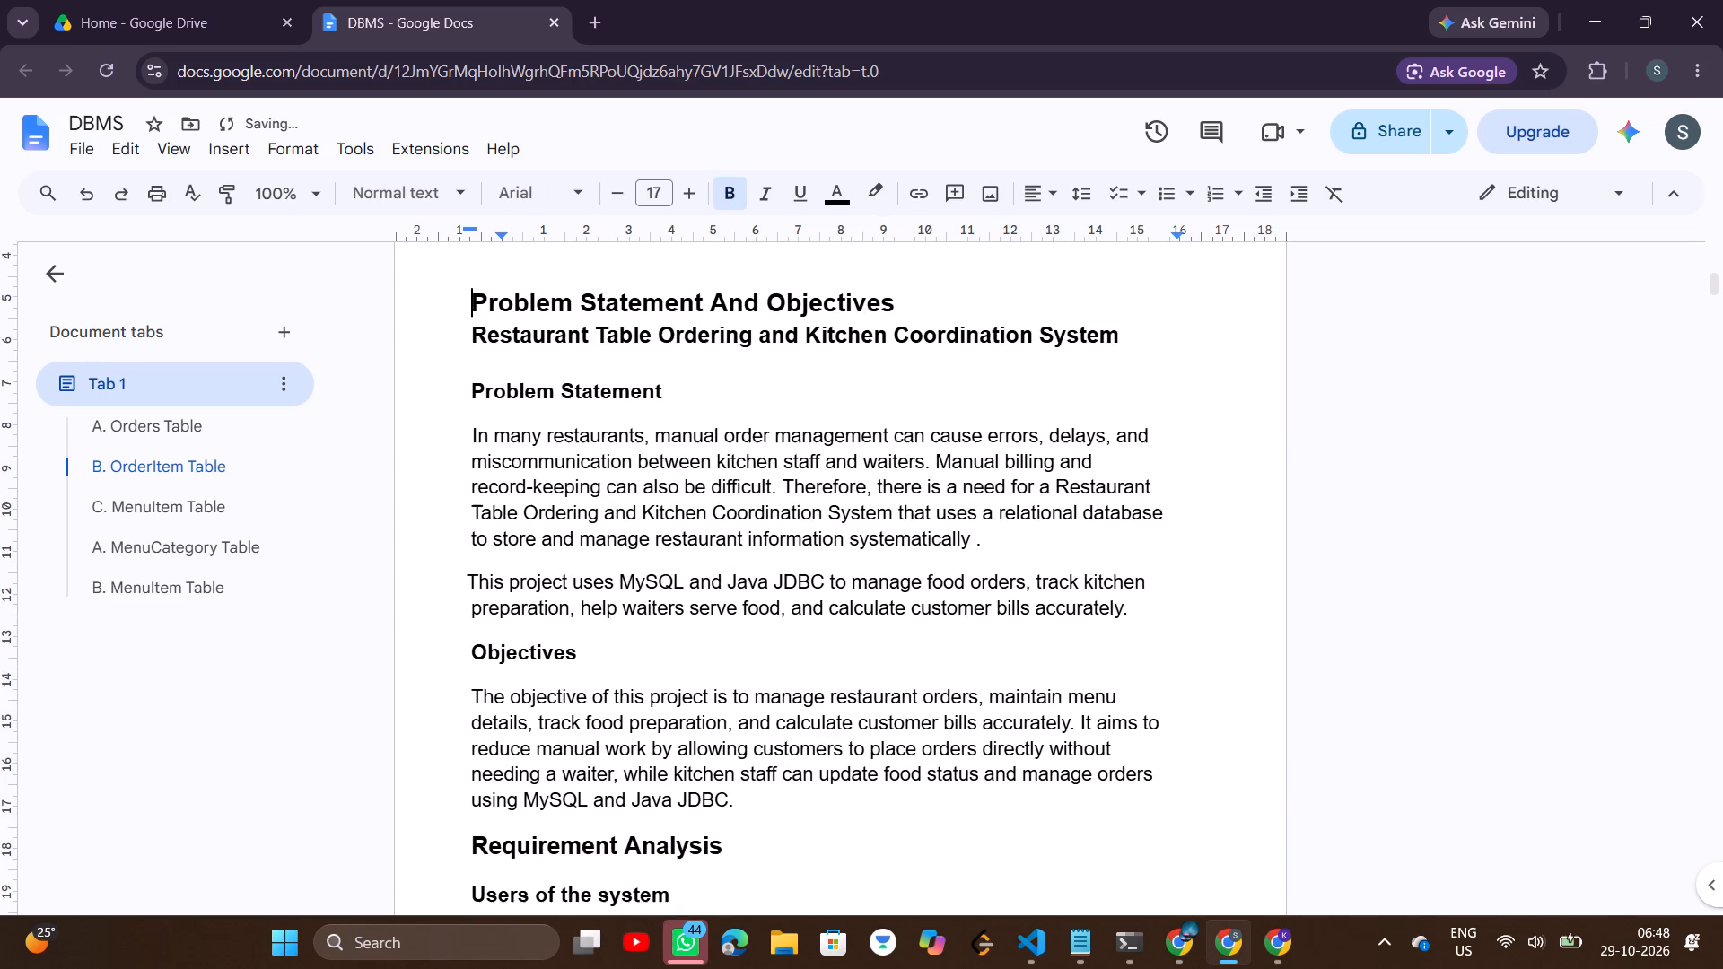
key(BackSpace)
scroll(467, 431, up, 3)
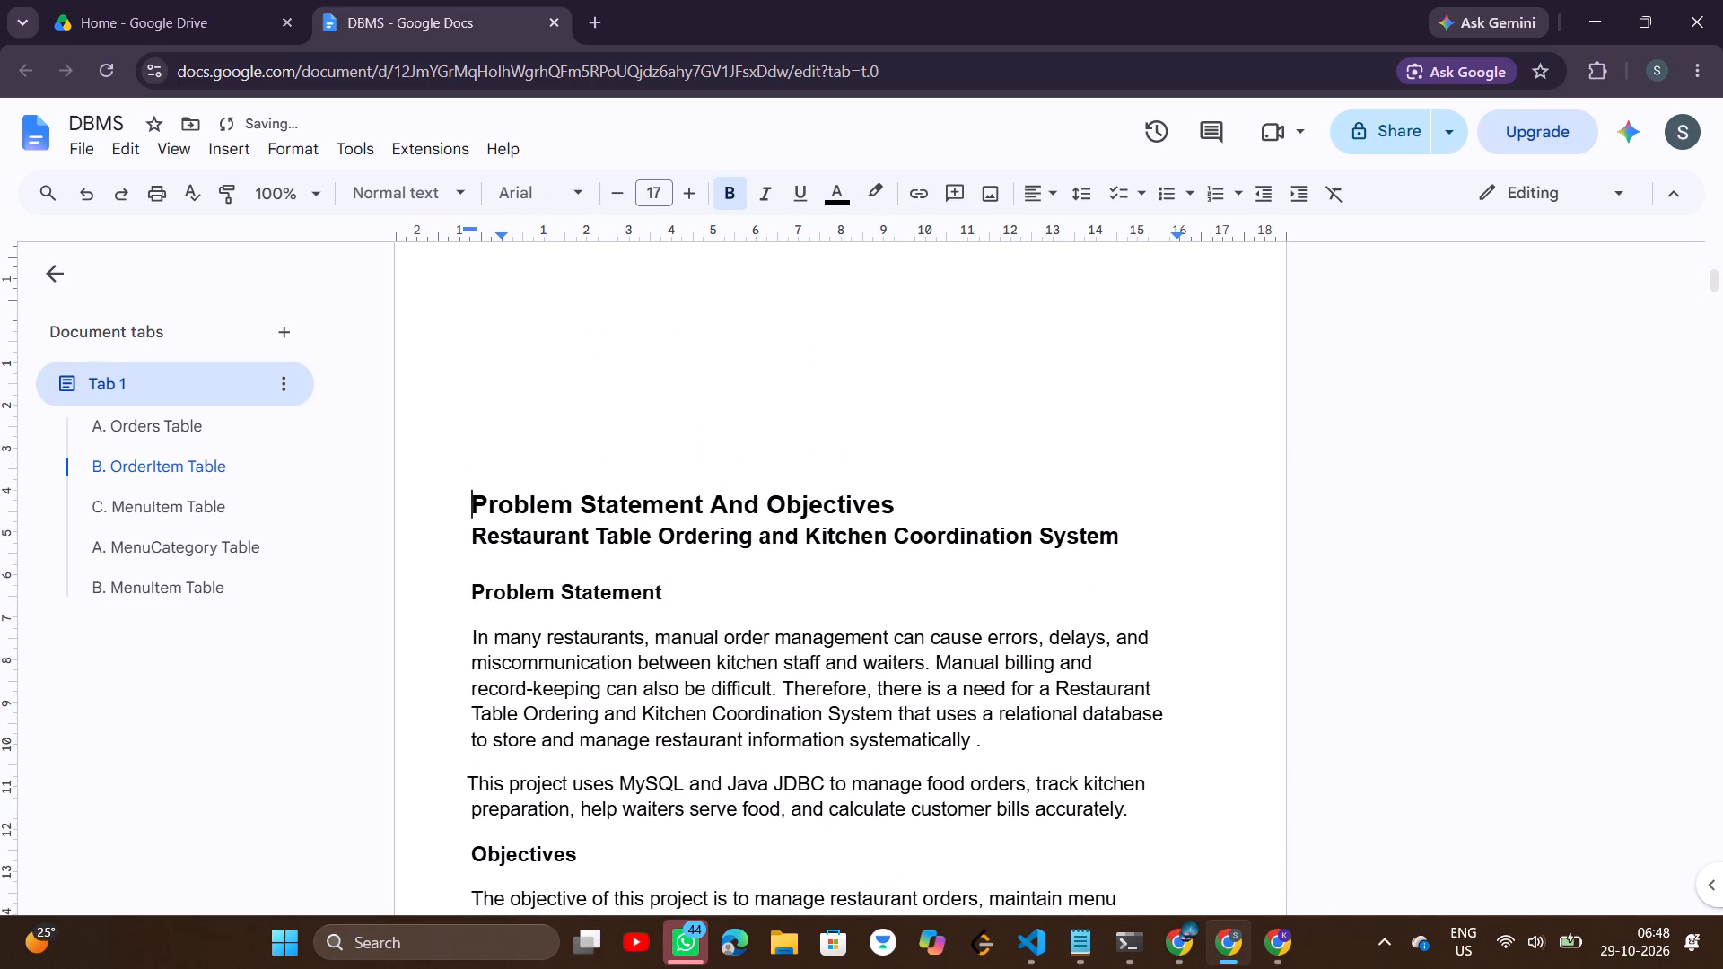
key(BackSpace)
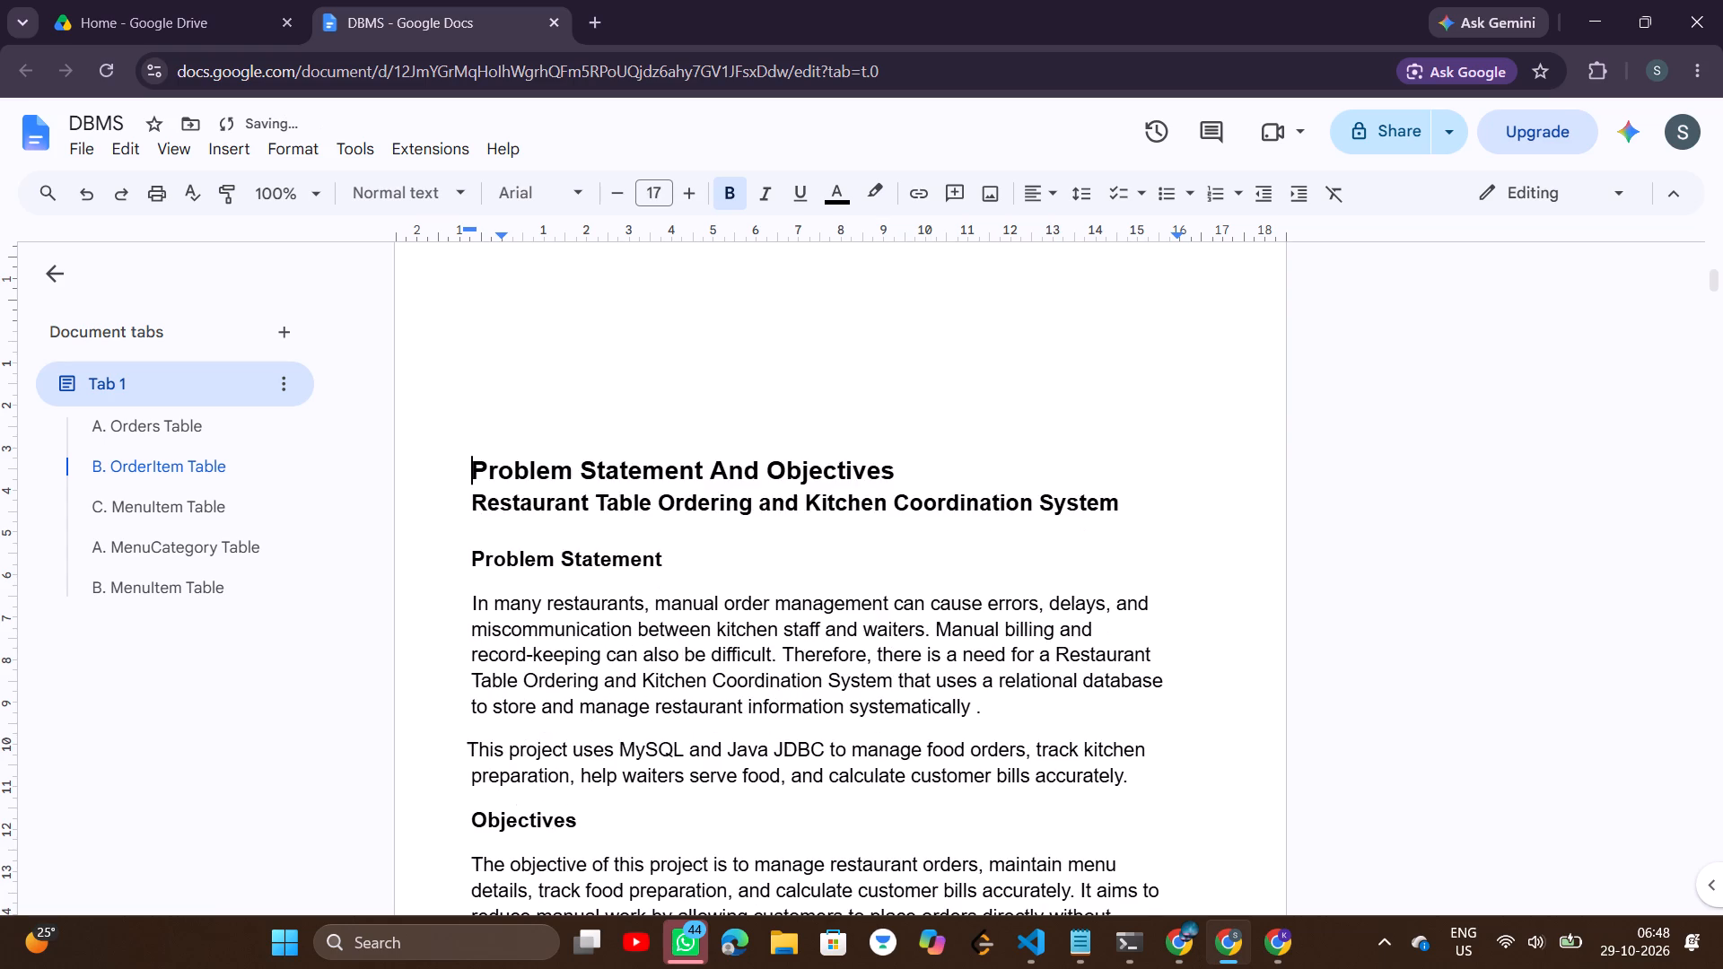
key(BackSpace)
key(BackSpace)
key(BackSpace)
key(BackSpace)
key(BackSpace)
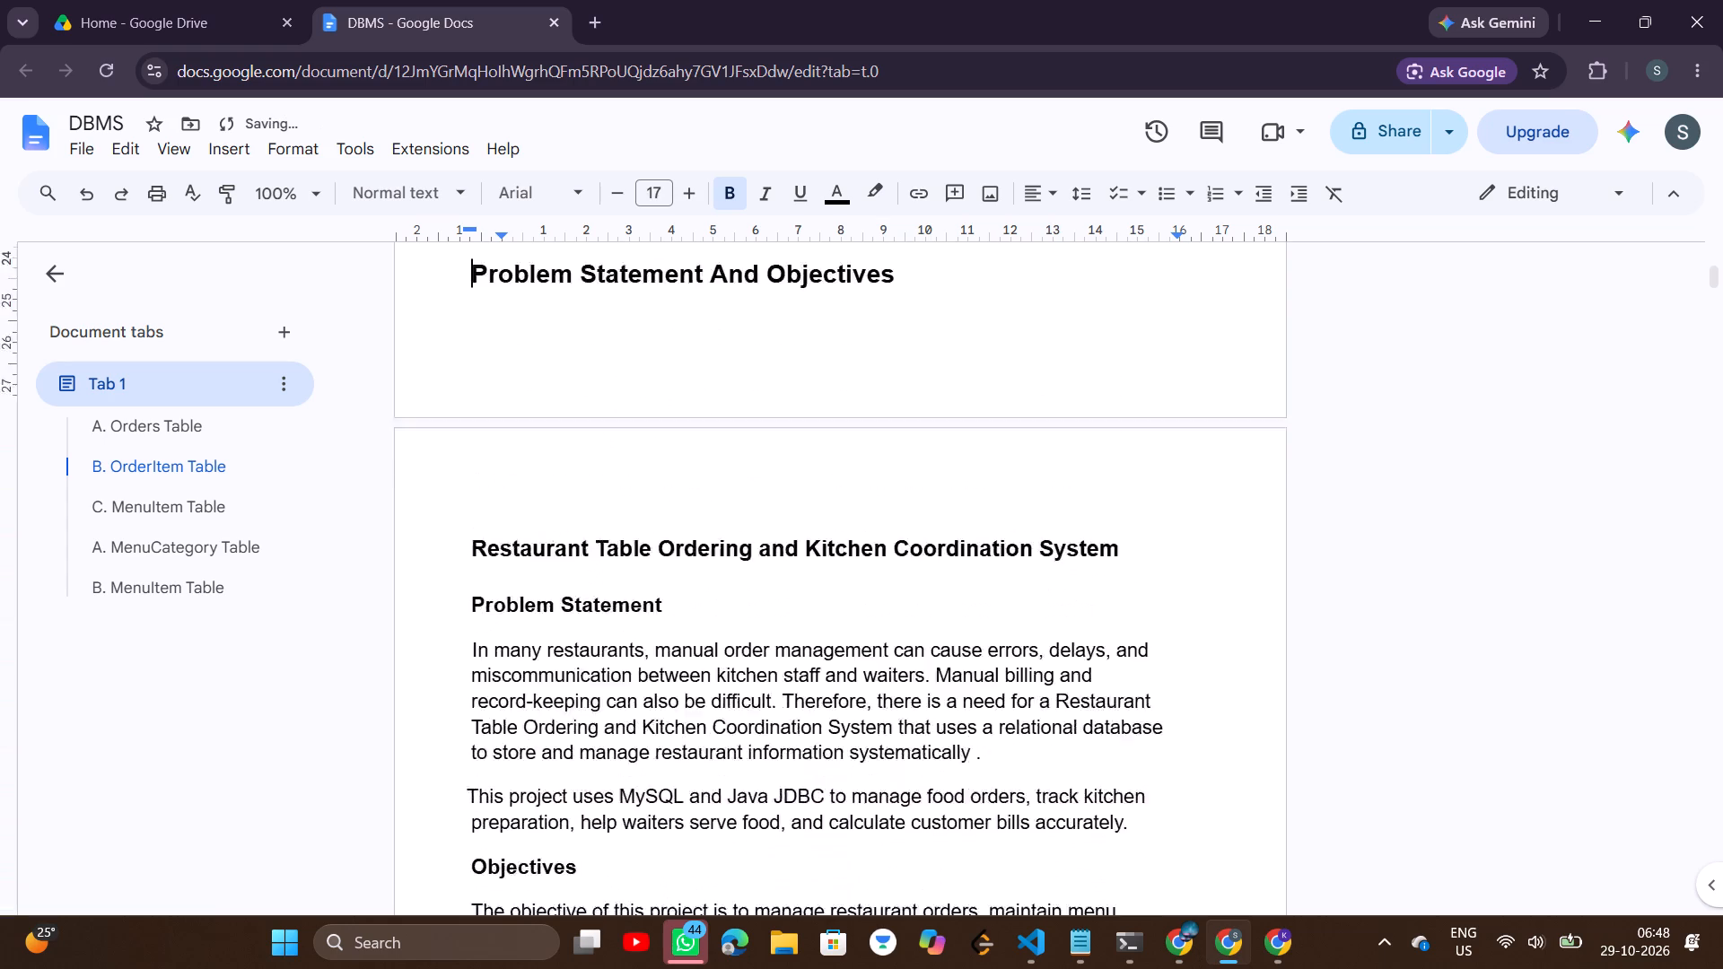
key(Return)
Review the report sections from the Problem Statement to Normalisation Steps, and check the ER Diagram heading's formatting.
scroll(451, 495, down, 6)
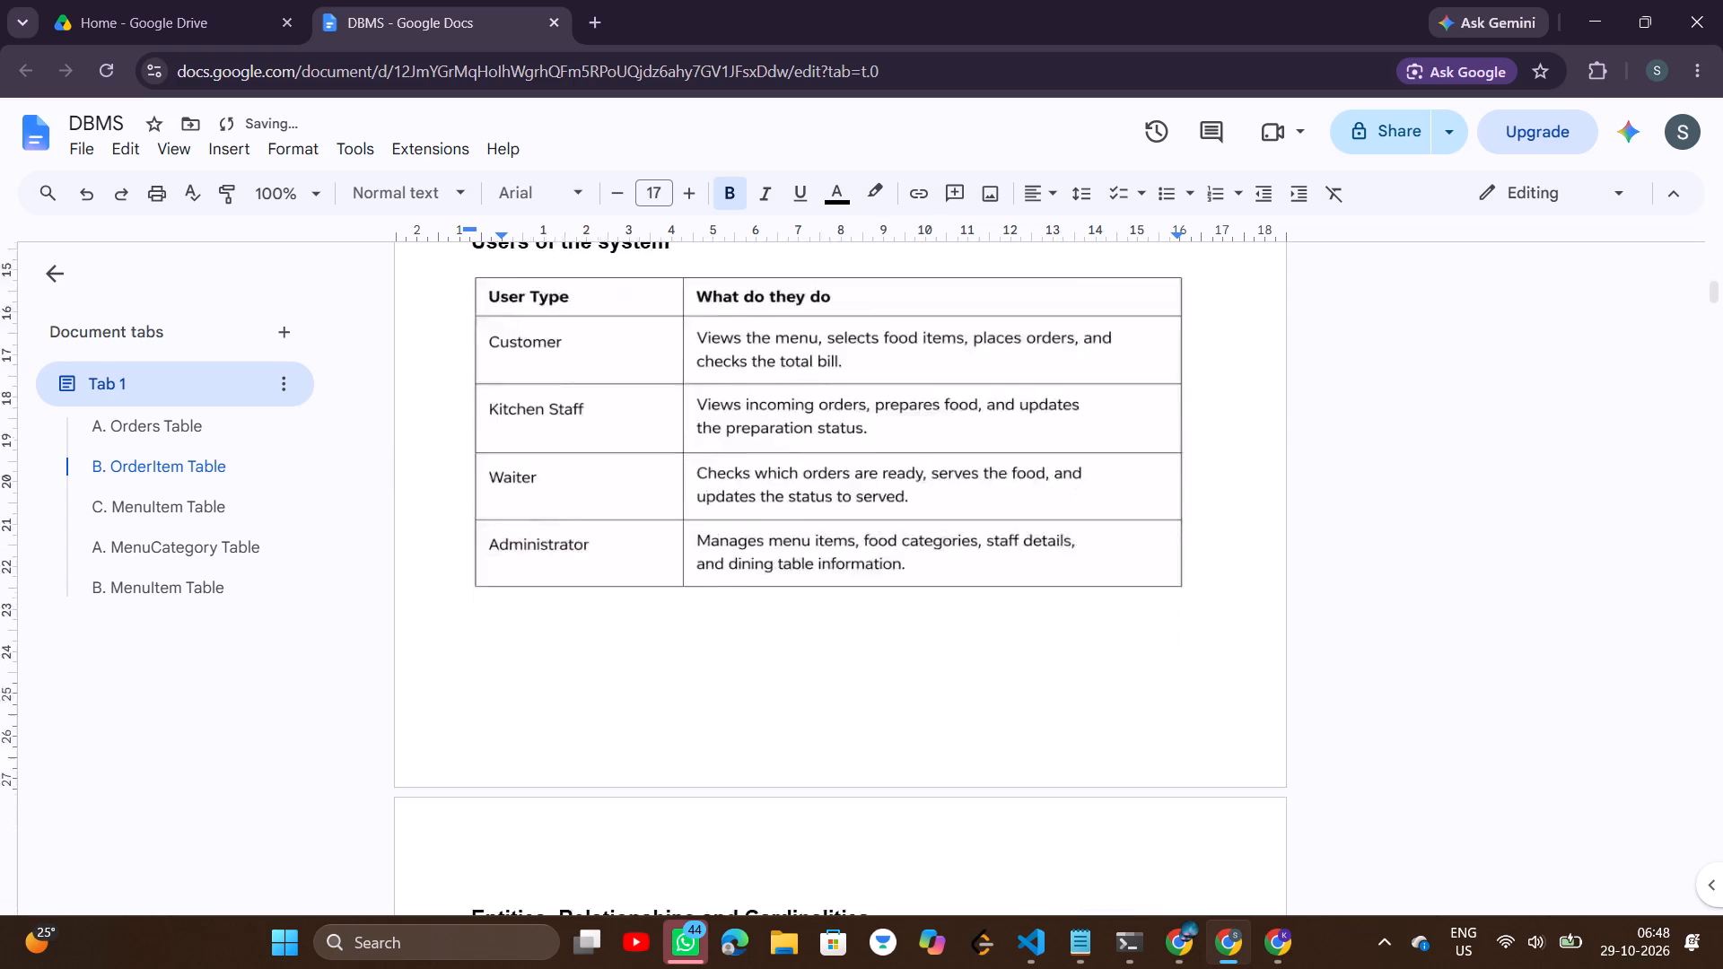
scroll(451, 495, down, 7)
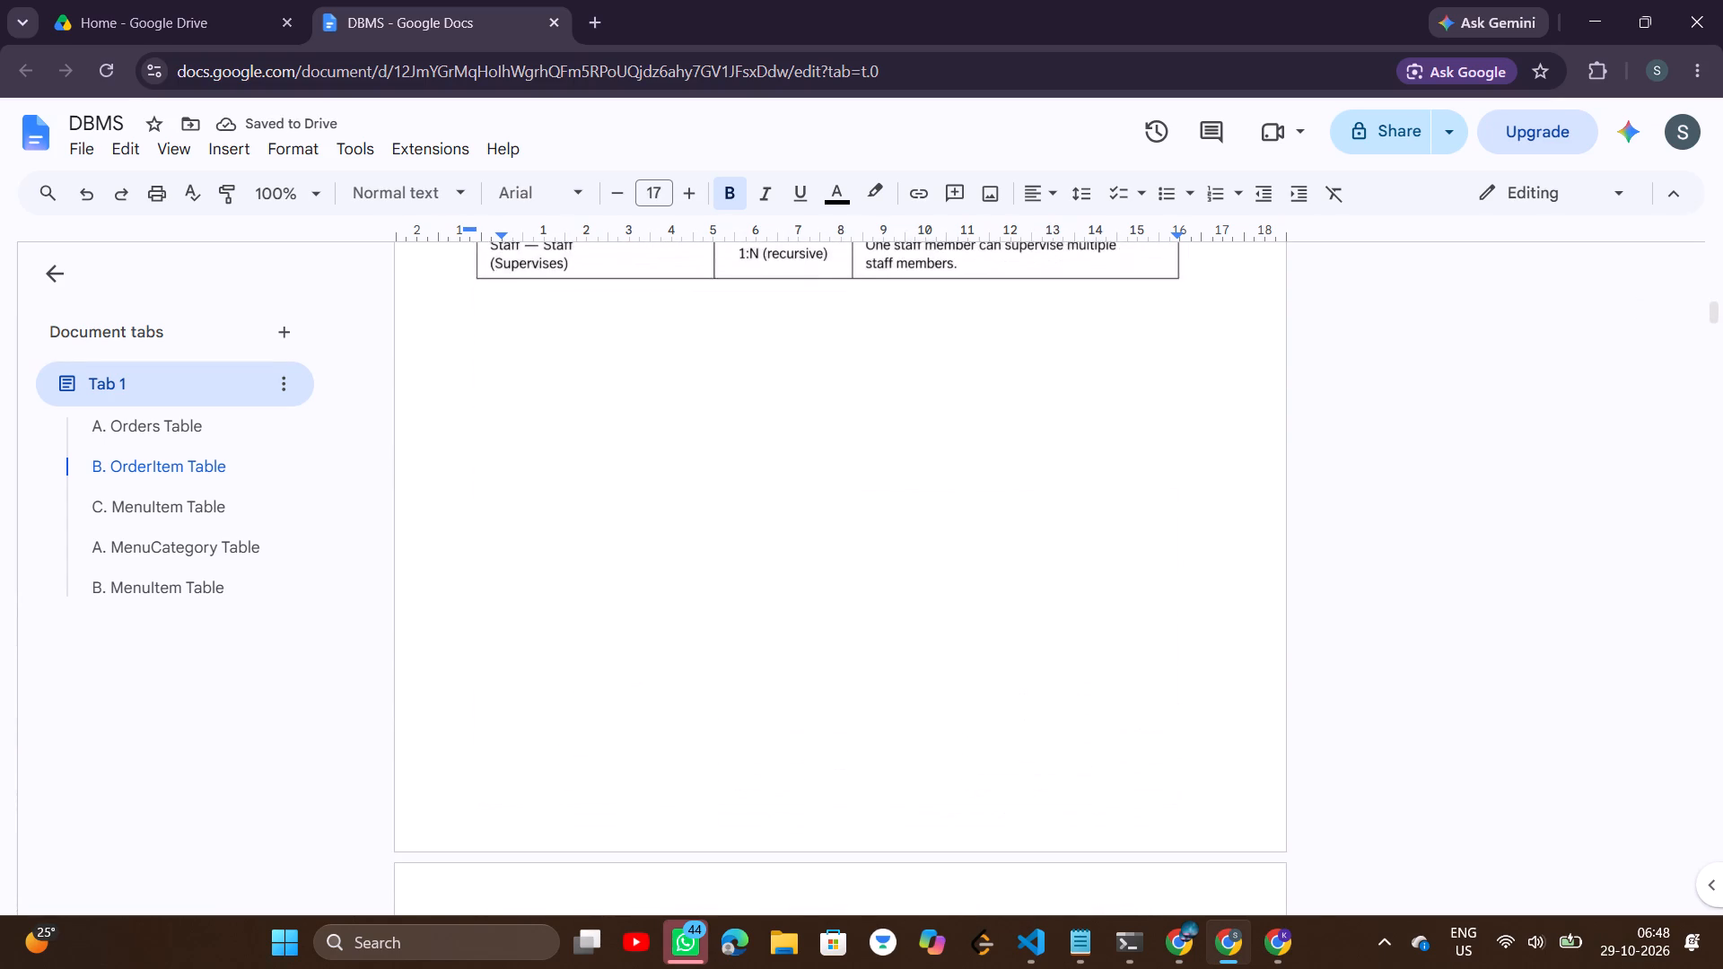
scroll(451, 495, down, 5)
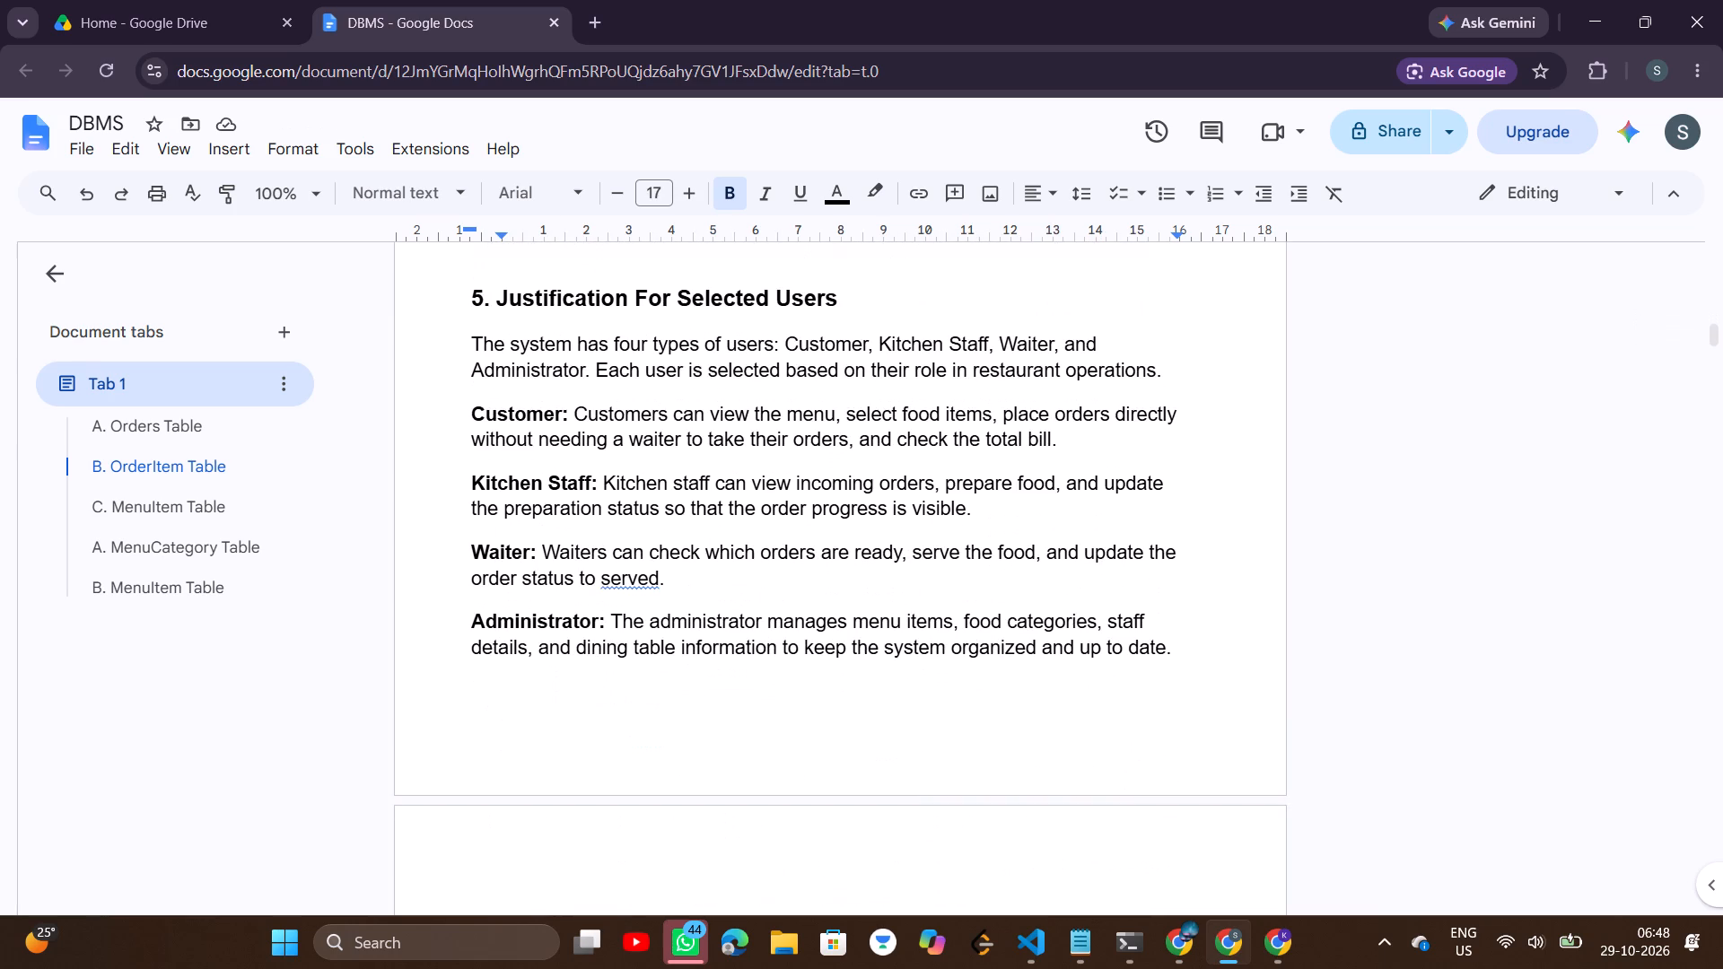
scroll(451, 495, down, 3)
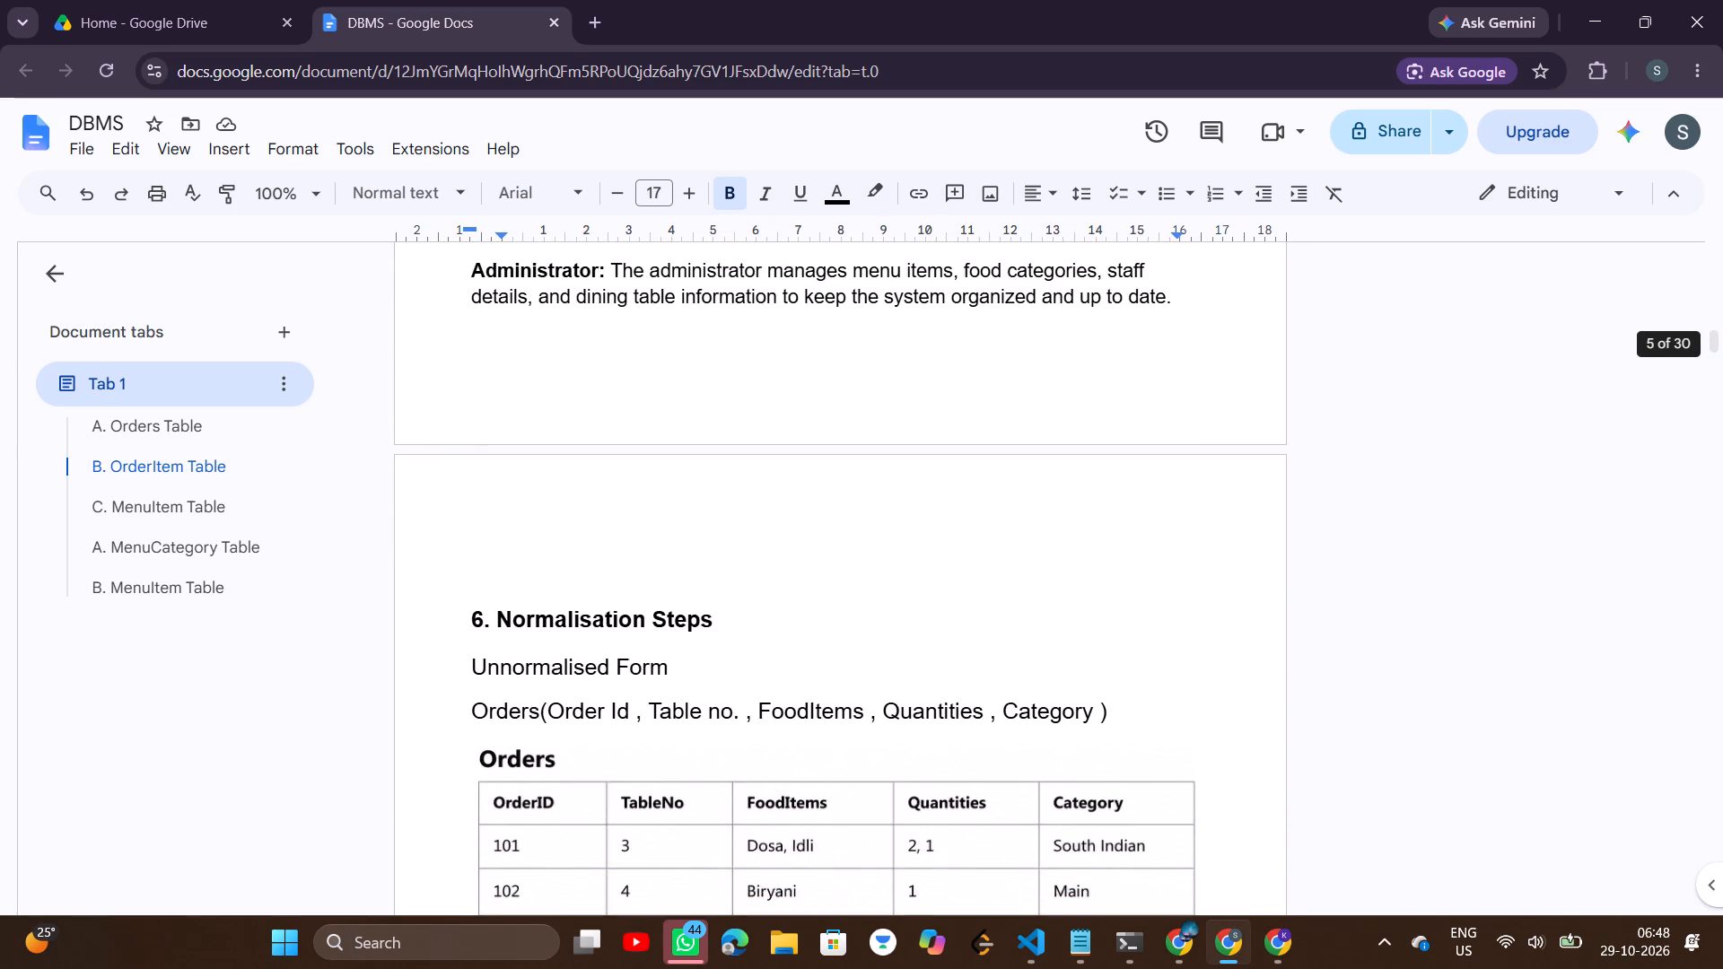
scroll(451, 495, down, 1)
scroll(451, 495, up, 4)
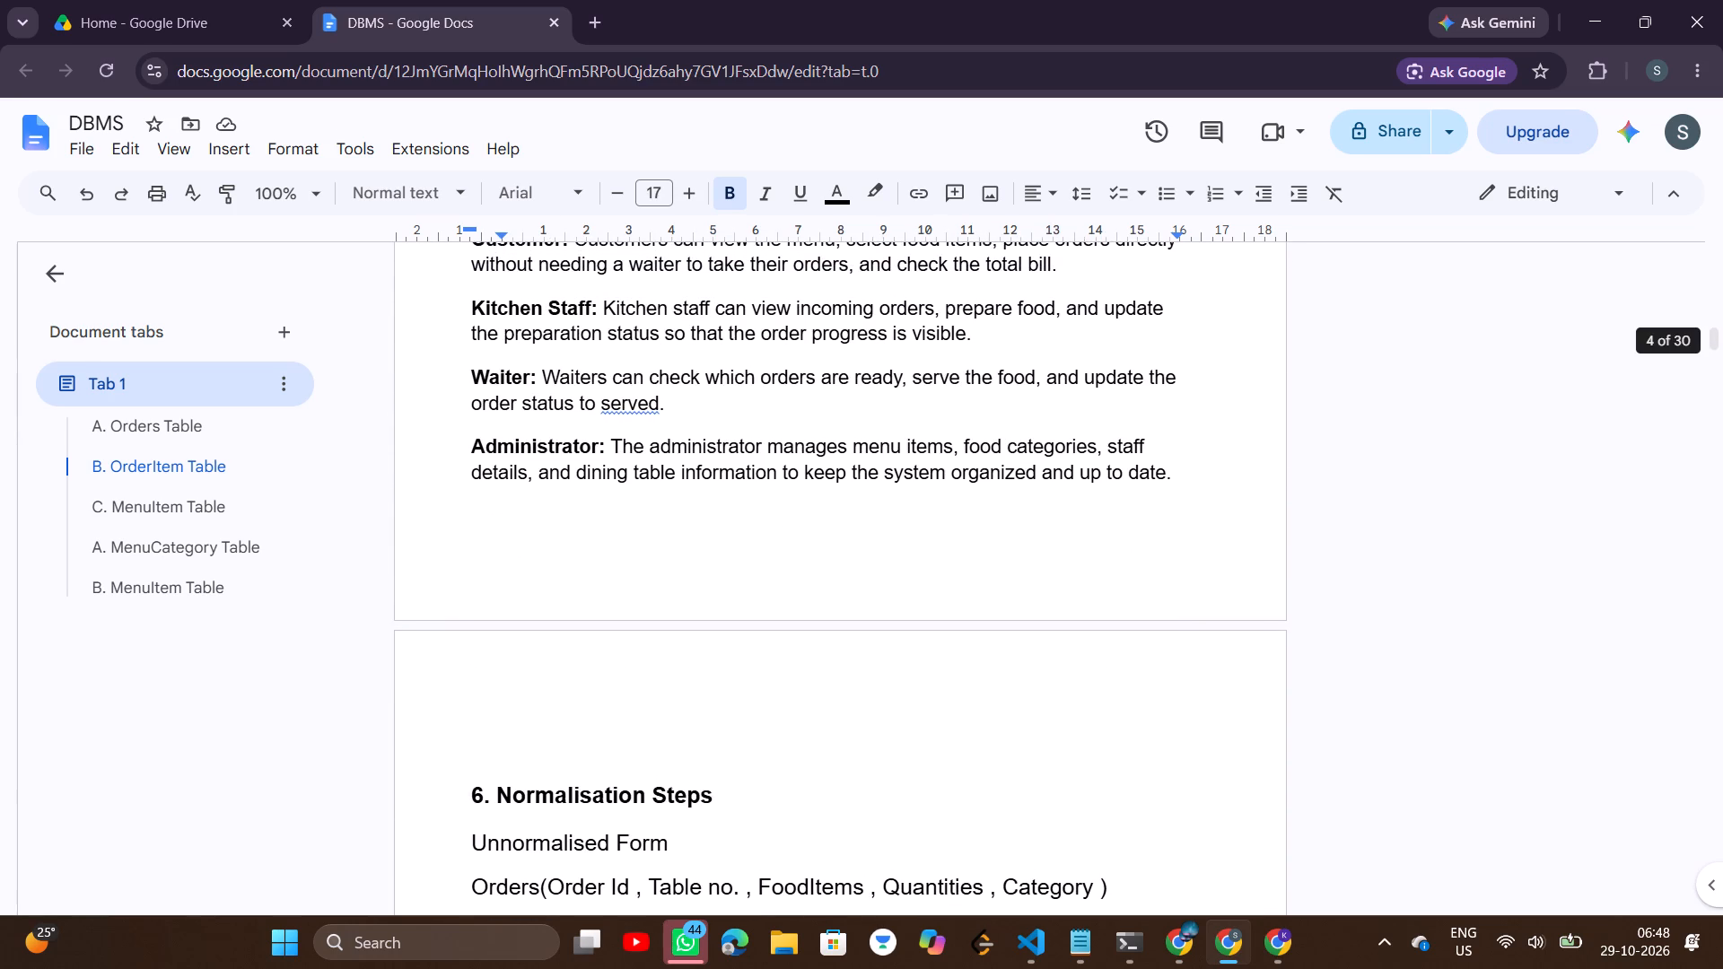
scroll(451, 495, up, 3)
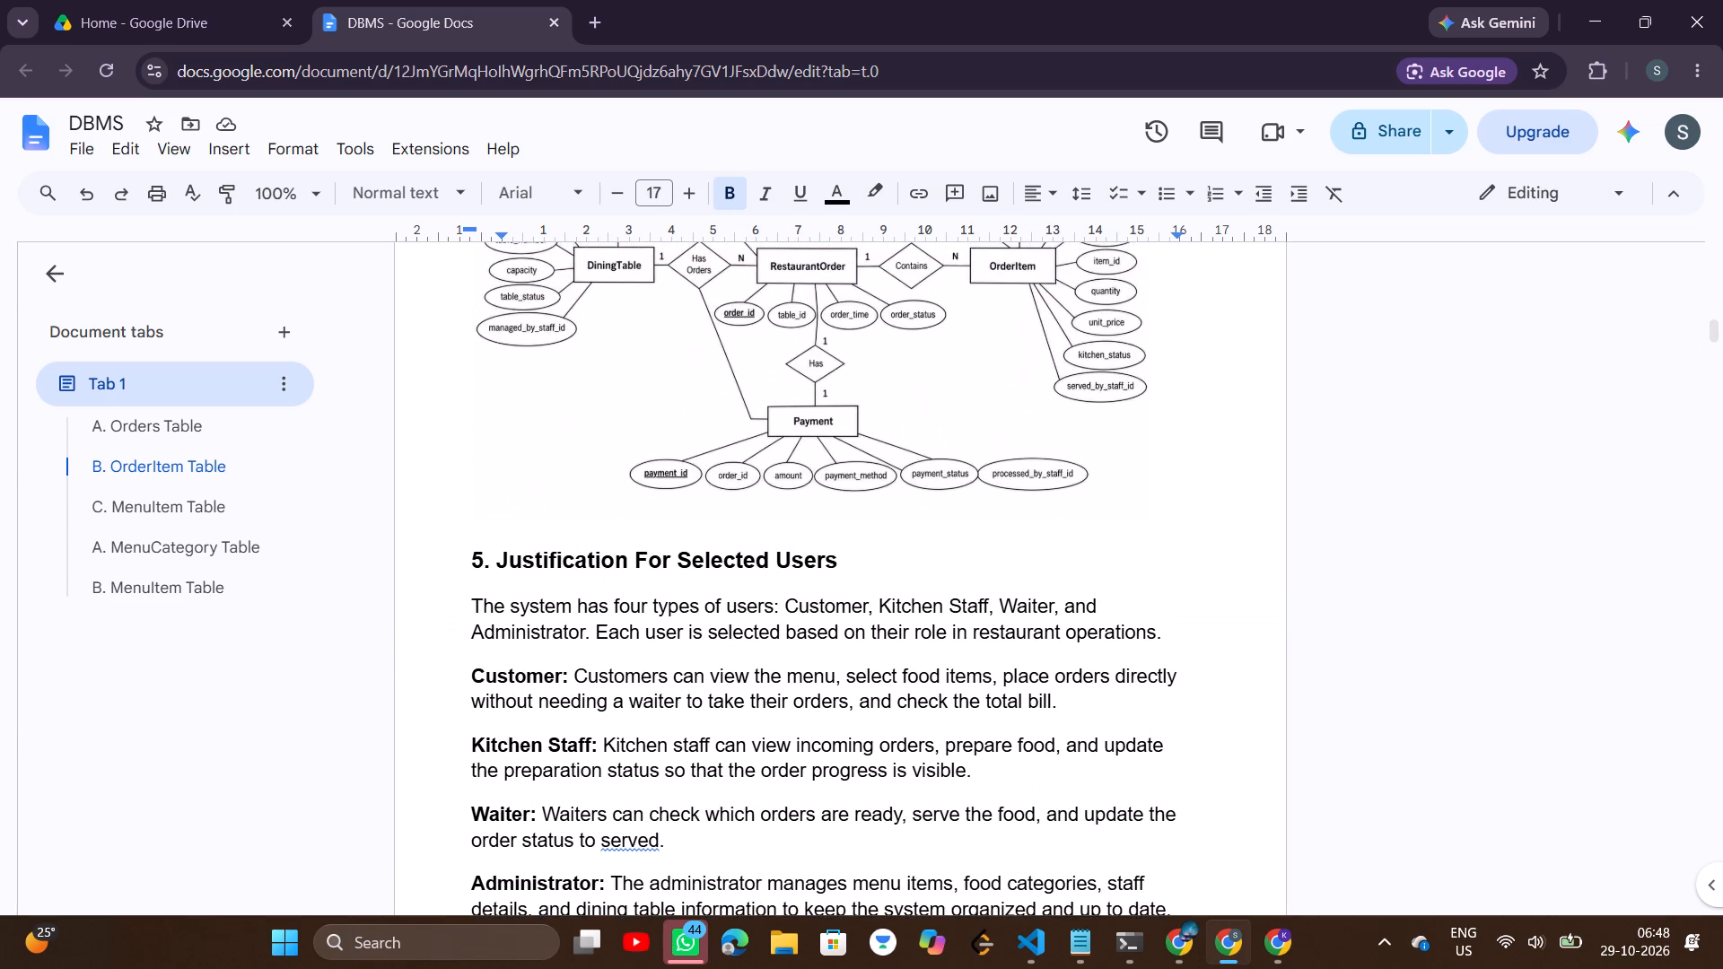
scroll(451, 495, up, 3)
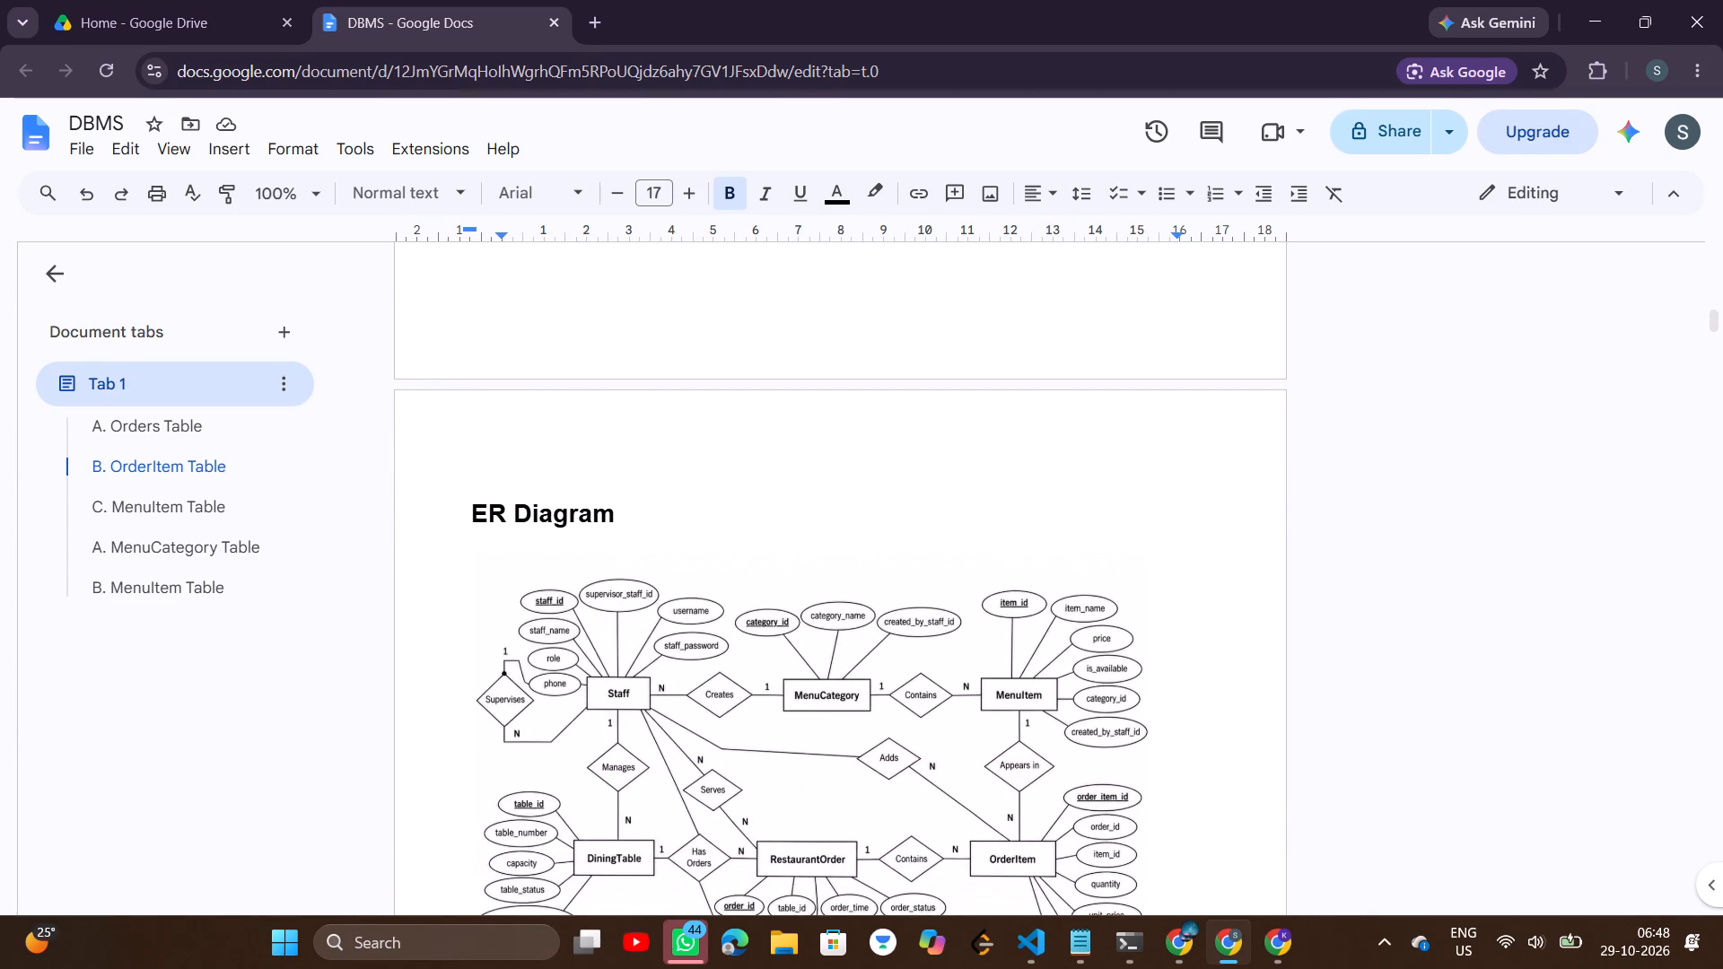
click(509, 501)
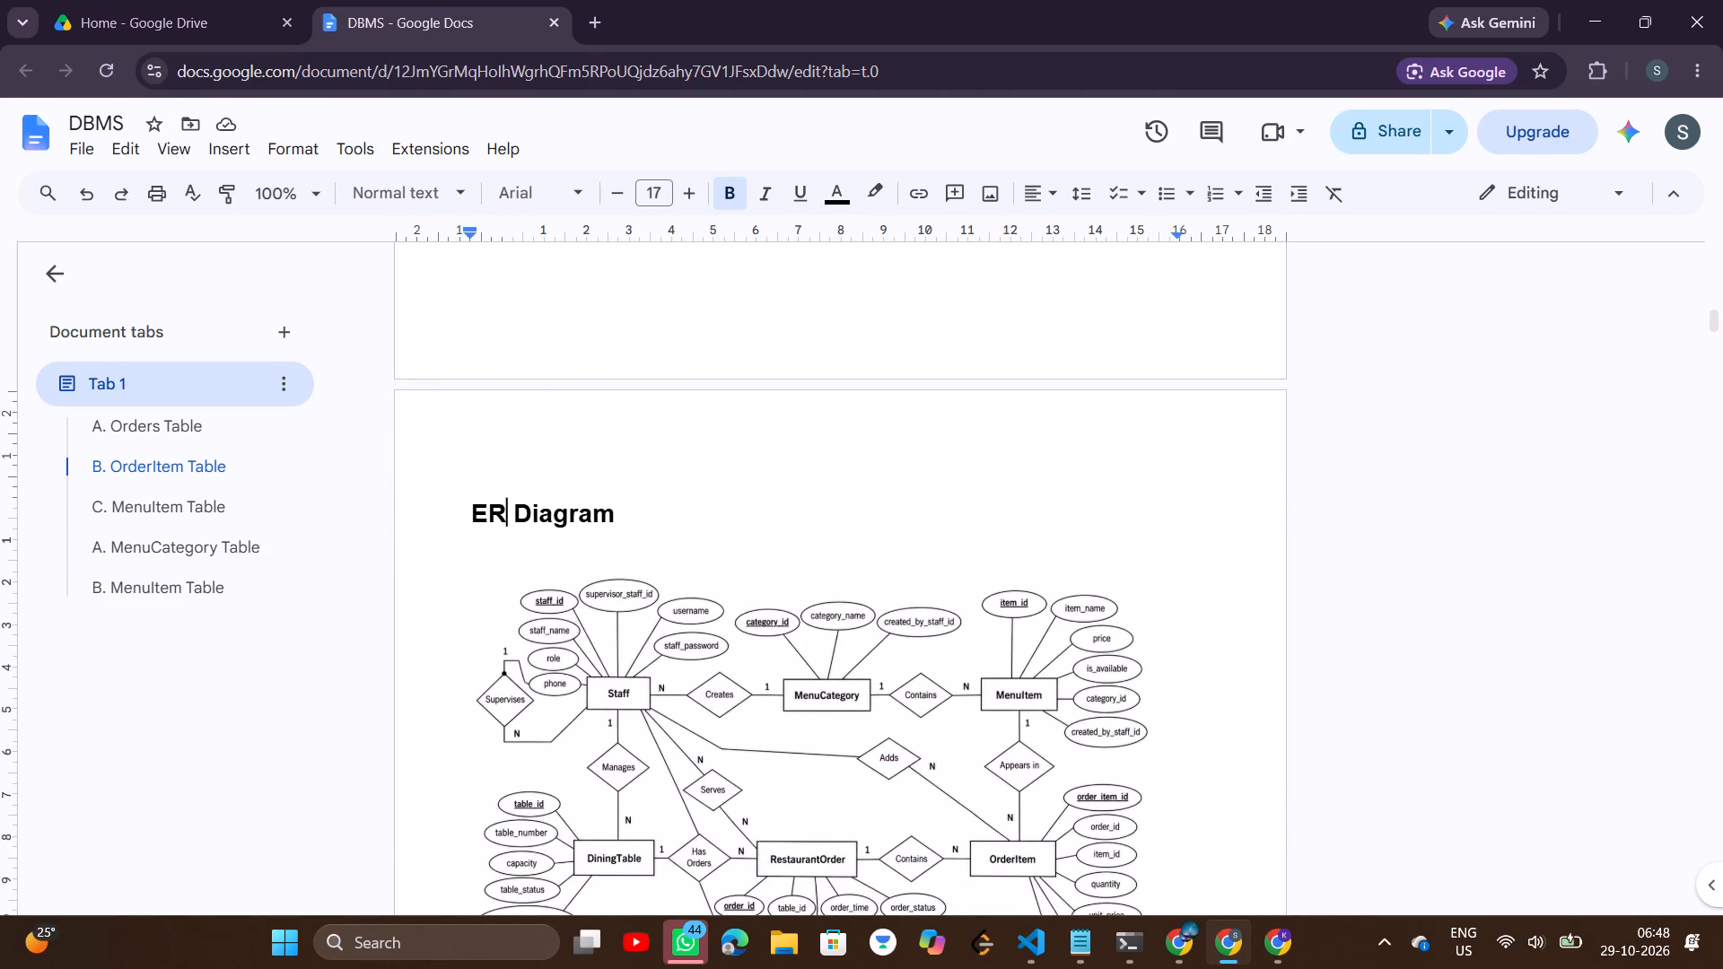
Remove the number "5." from the start of the "Justification For Selected Users" heading.
scroll(510, 508, down, 4)
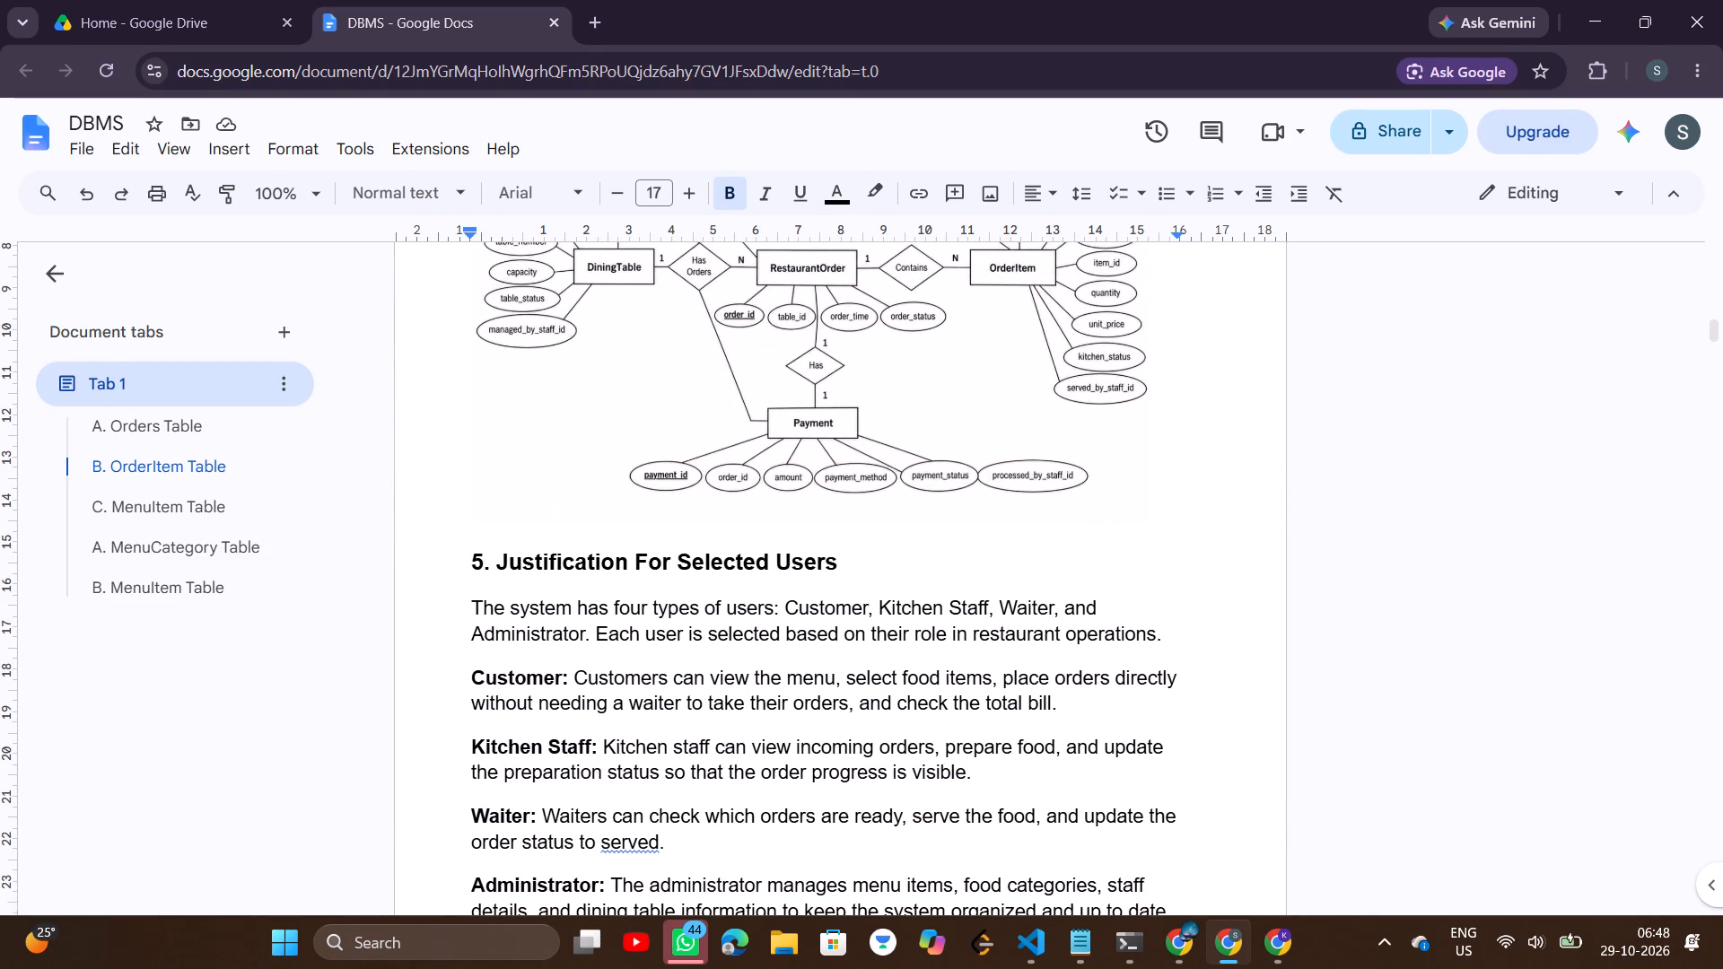
click(498, 570)
key(BackSpace)
key(BackSpace)
key(BackSpace)
Increase the font size of the "Justification For Selected Users" heading to 17.
double_click(498, 570)
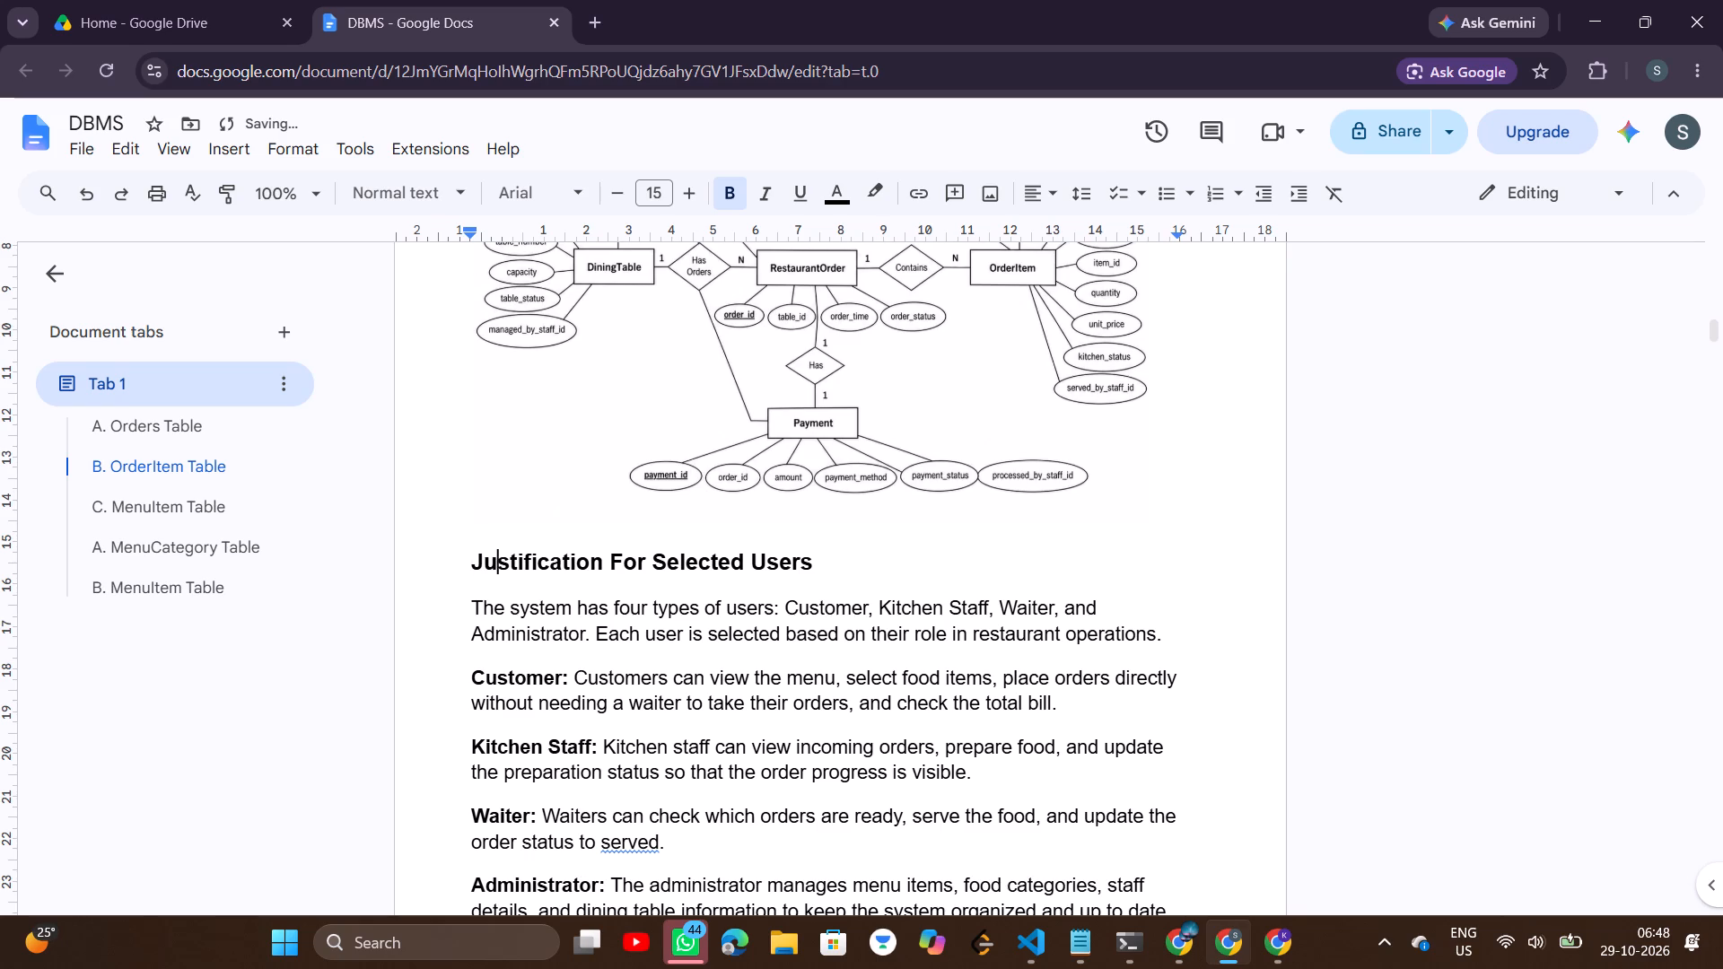
triple_click(498, 570)
click(498, 570)
double_click(498, 570)
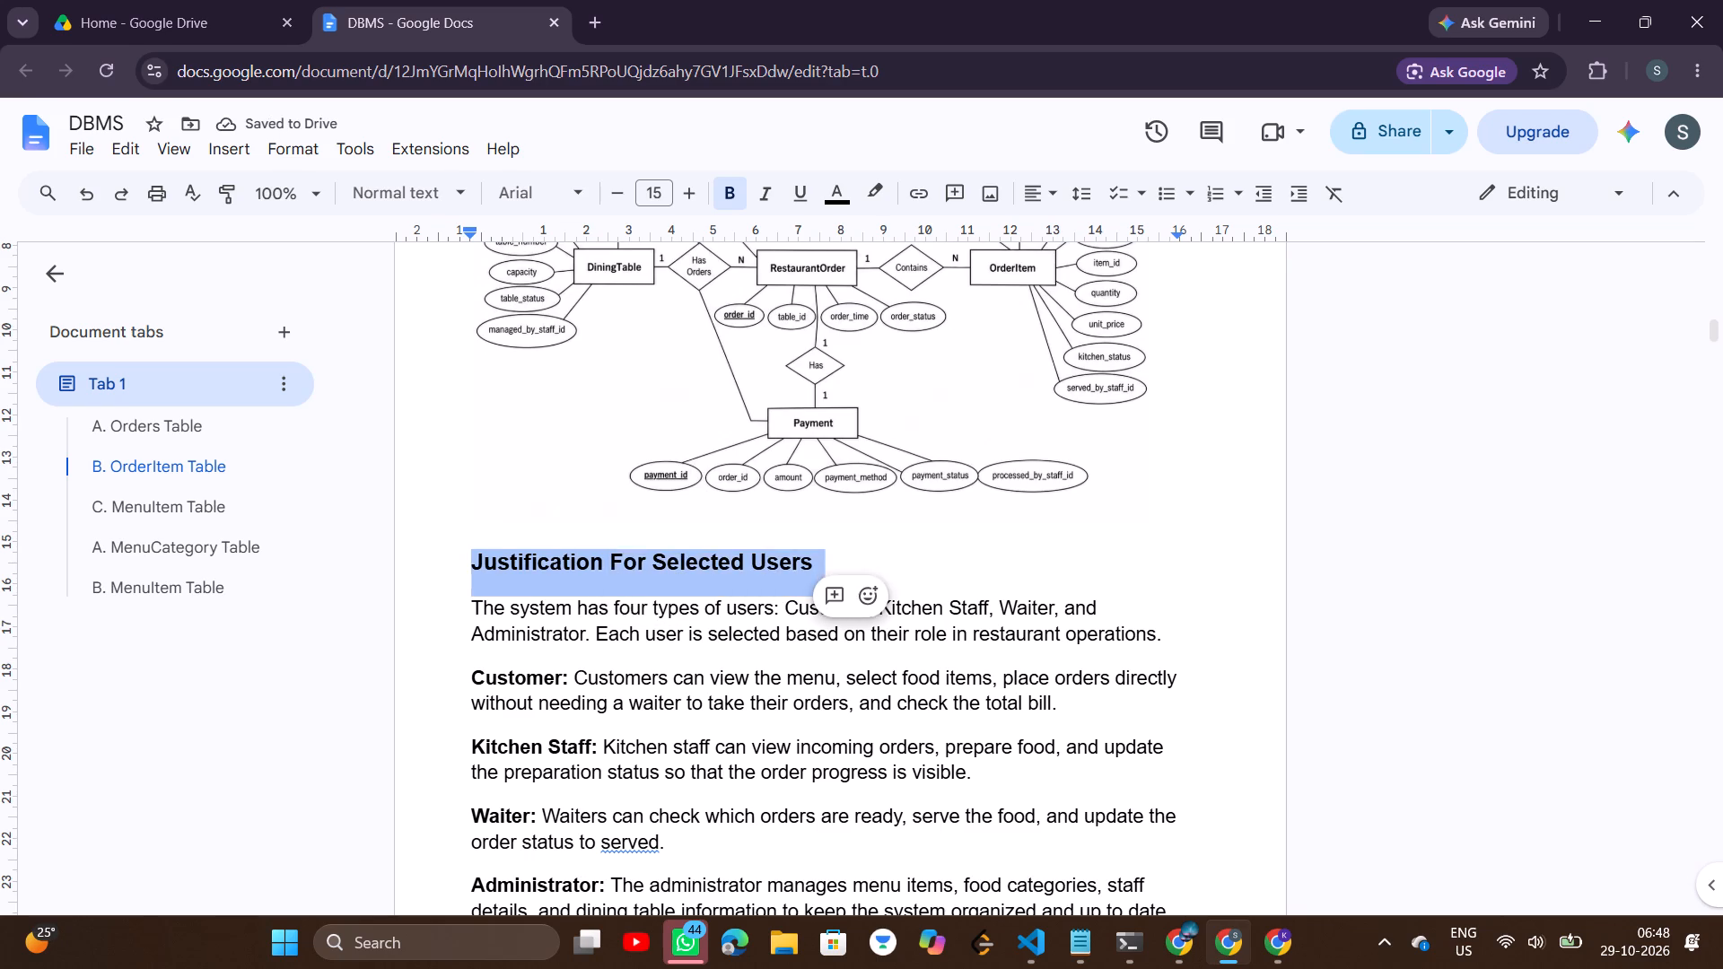
click(498, 570)
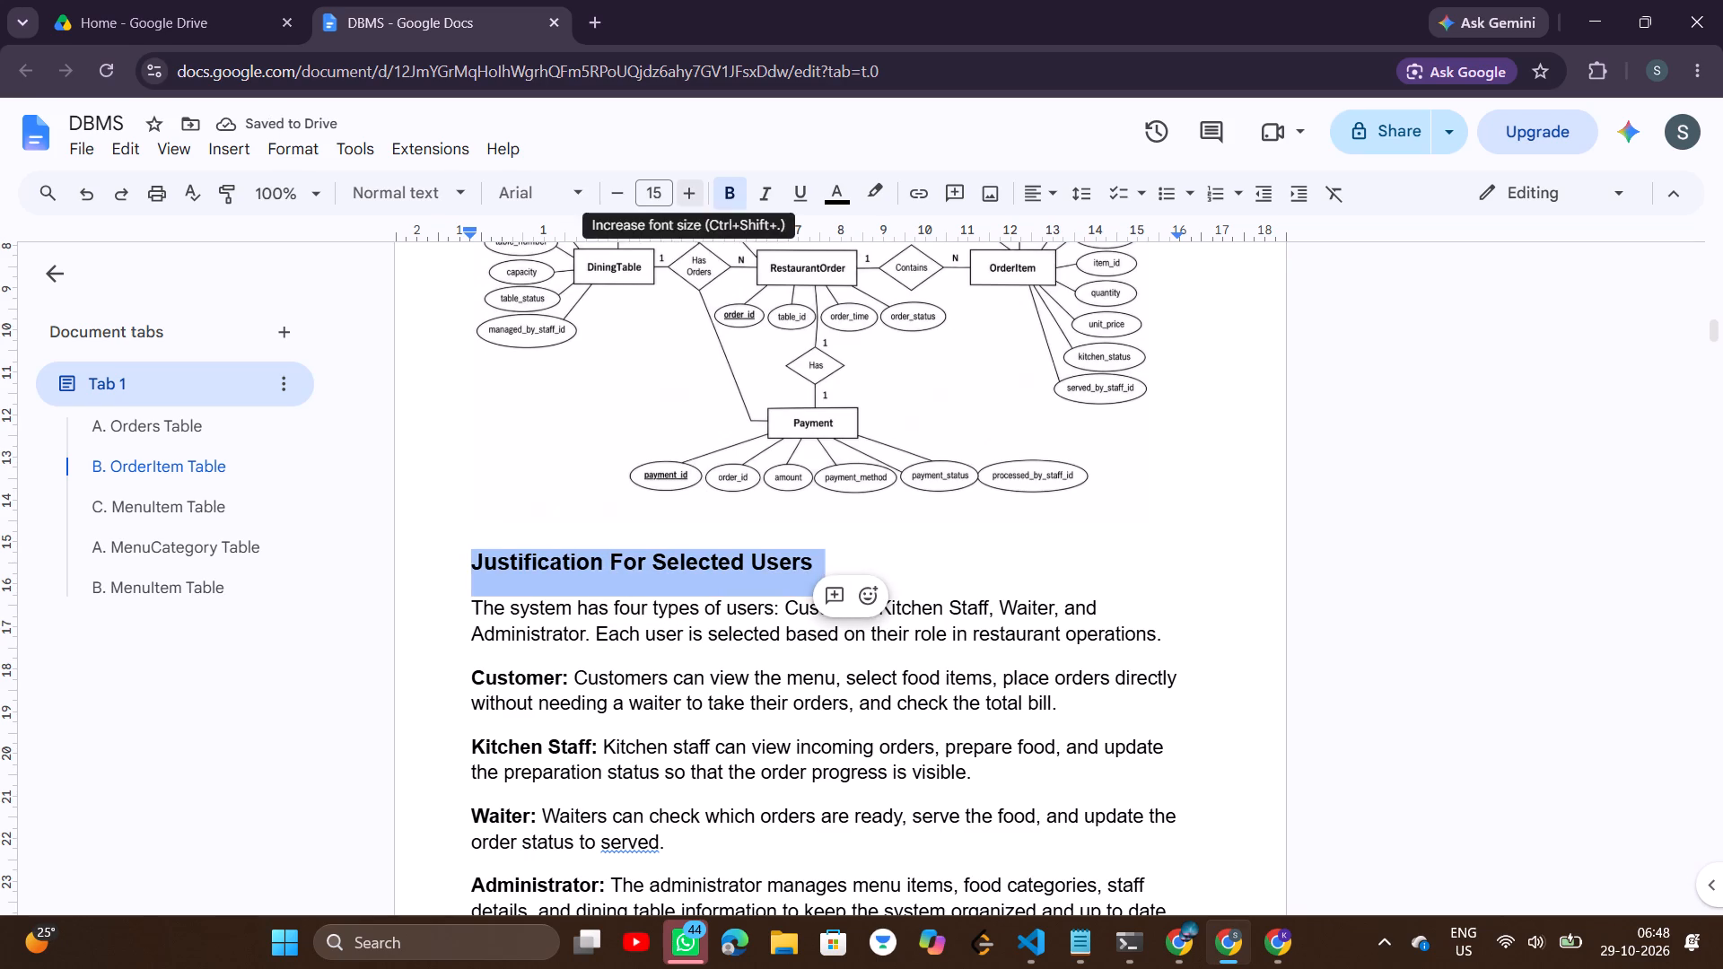
double_click(698, 194)
Remove the number "6." from the start of the "Normalisation Steps" heading.
scroll(698, 194, down, 6)
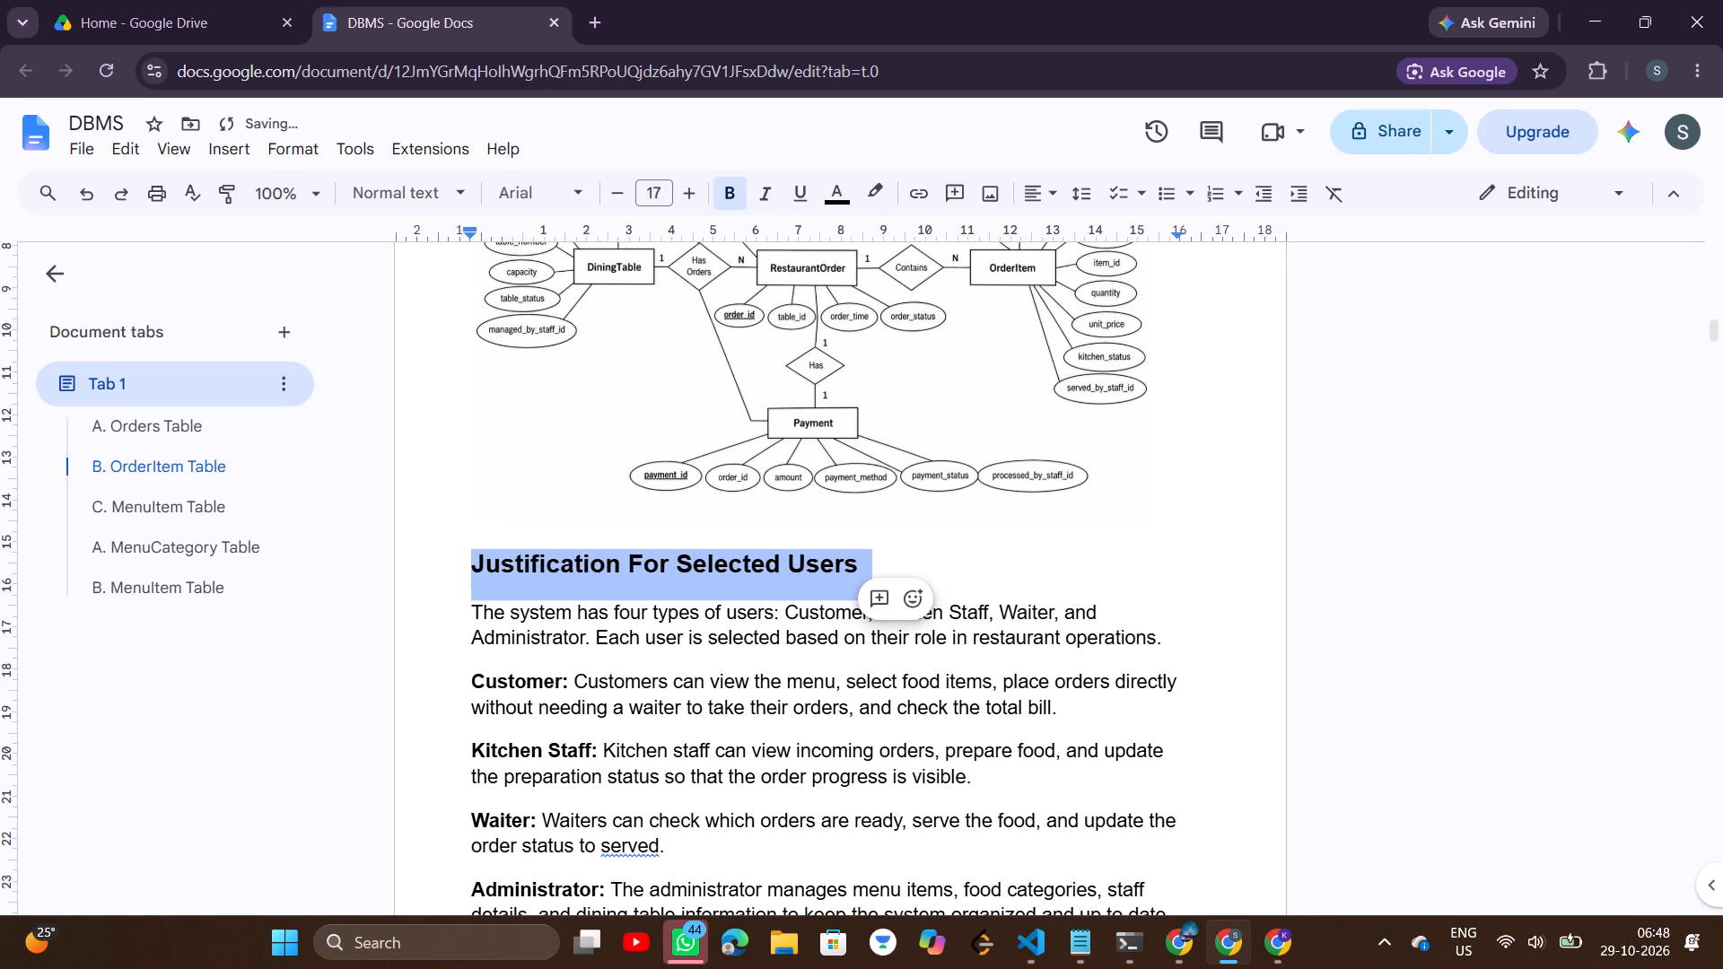
scroll(815, 411, down, 6)
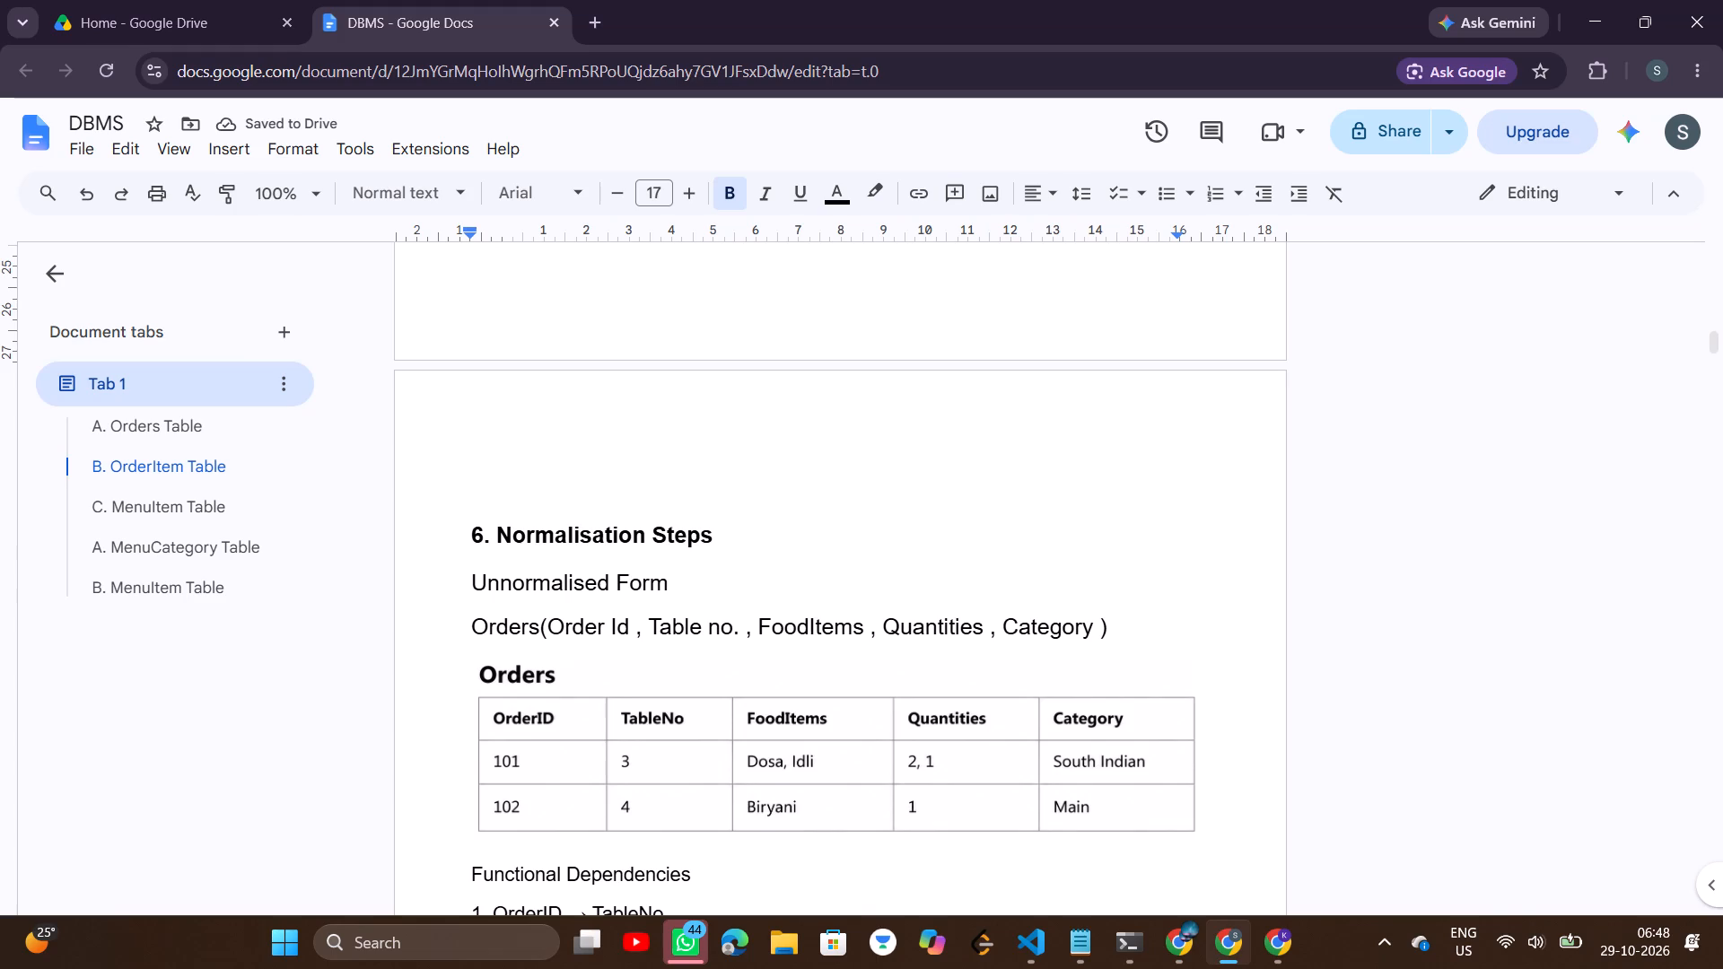
click(495, 538)
key(BackSpace)
key(BackSpace)
key(BackSpace)
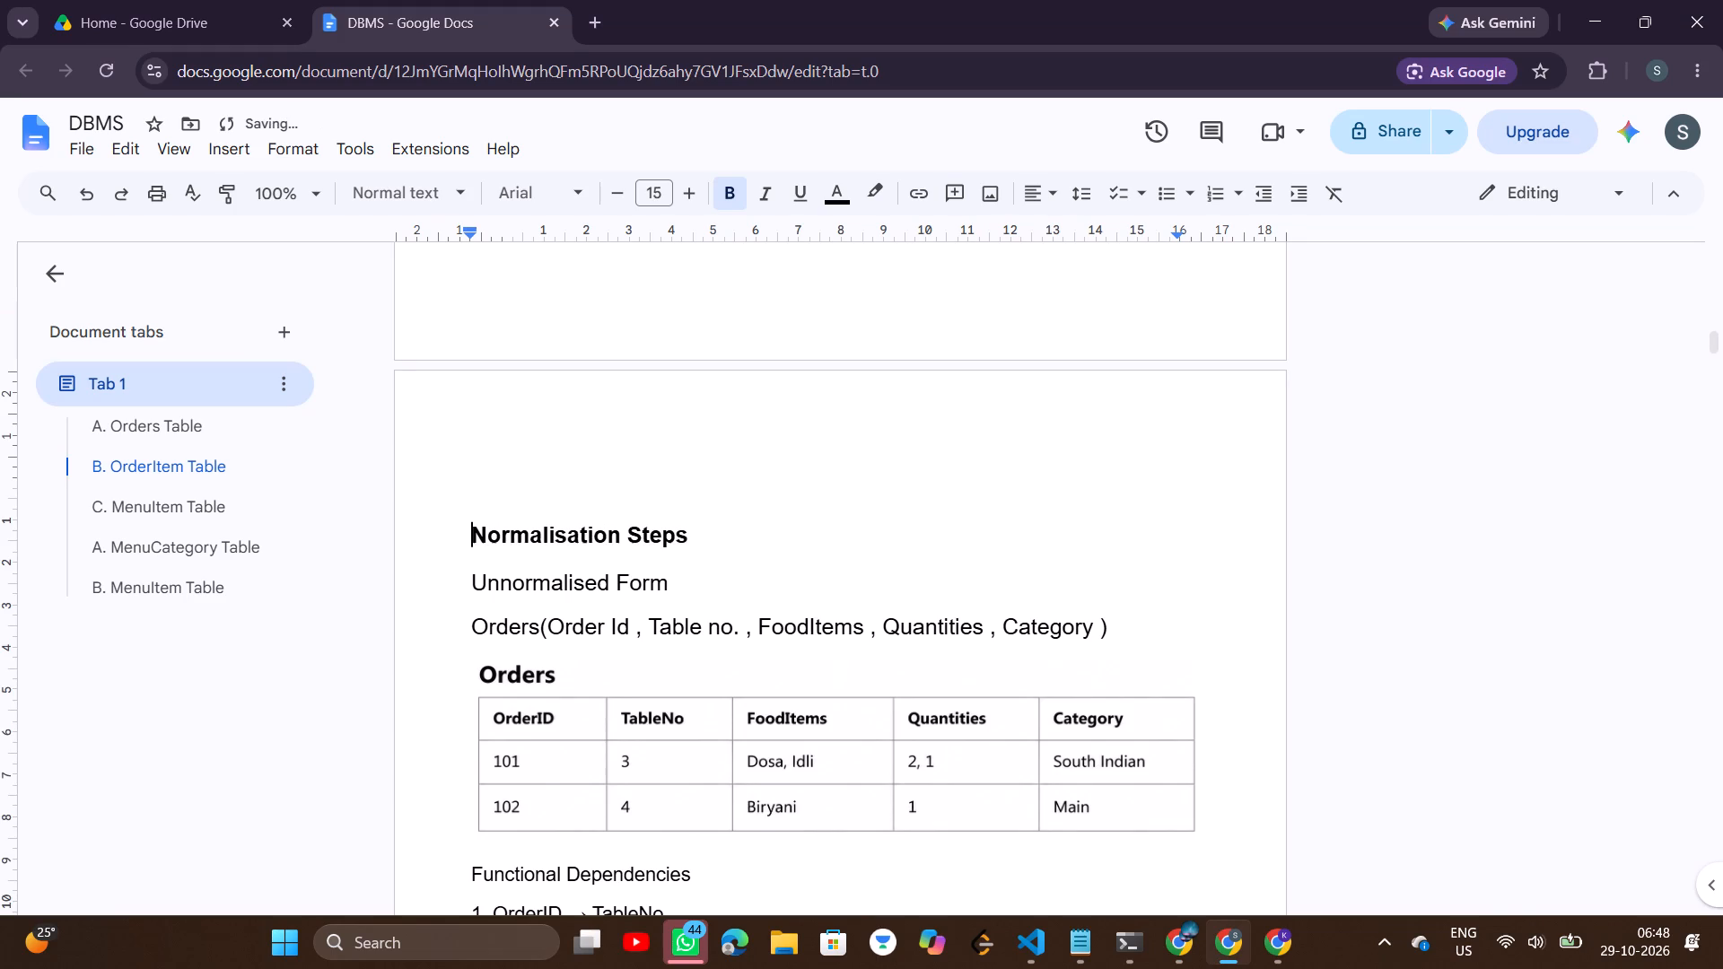
Increase the font size of the "Normalisation Steps" heading to 17.
triple_click(544, 541)
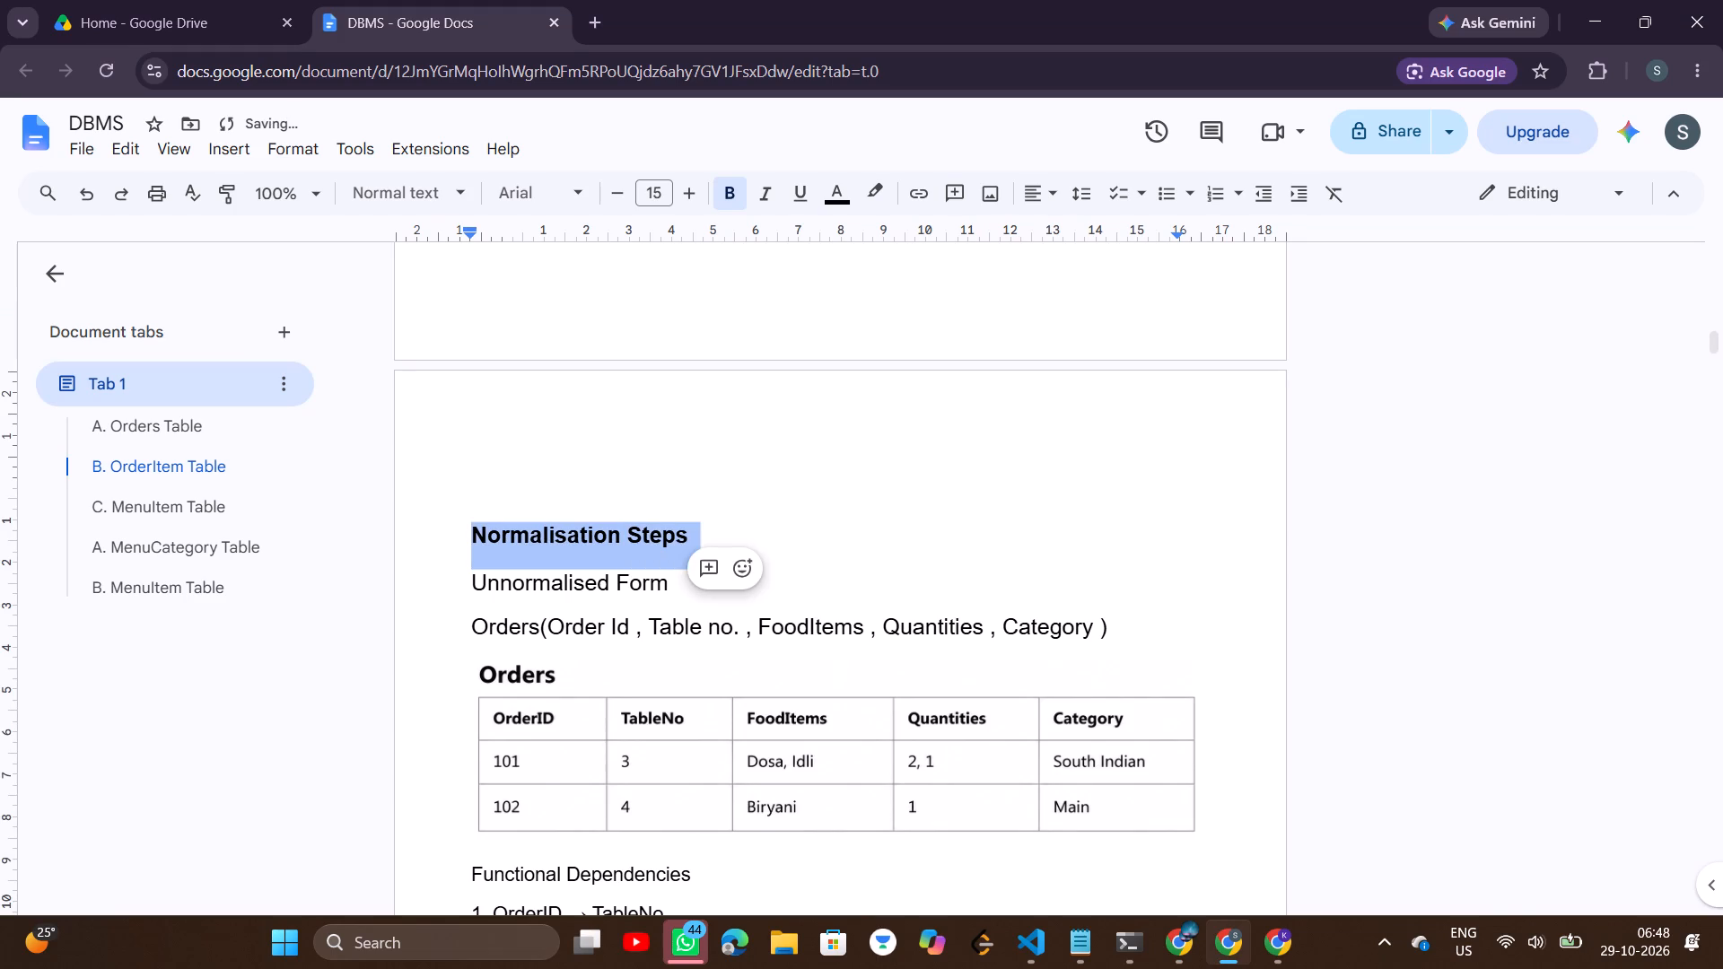
click(690, 196)
click(690, 196)
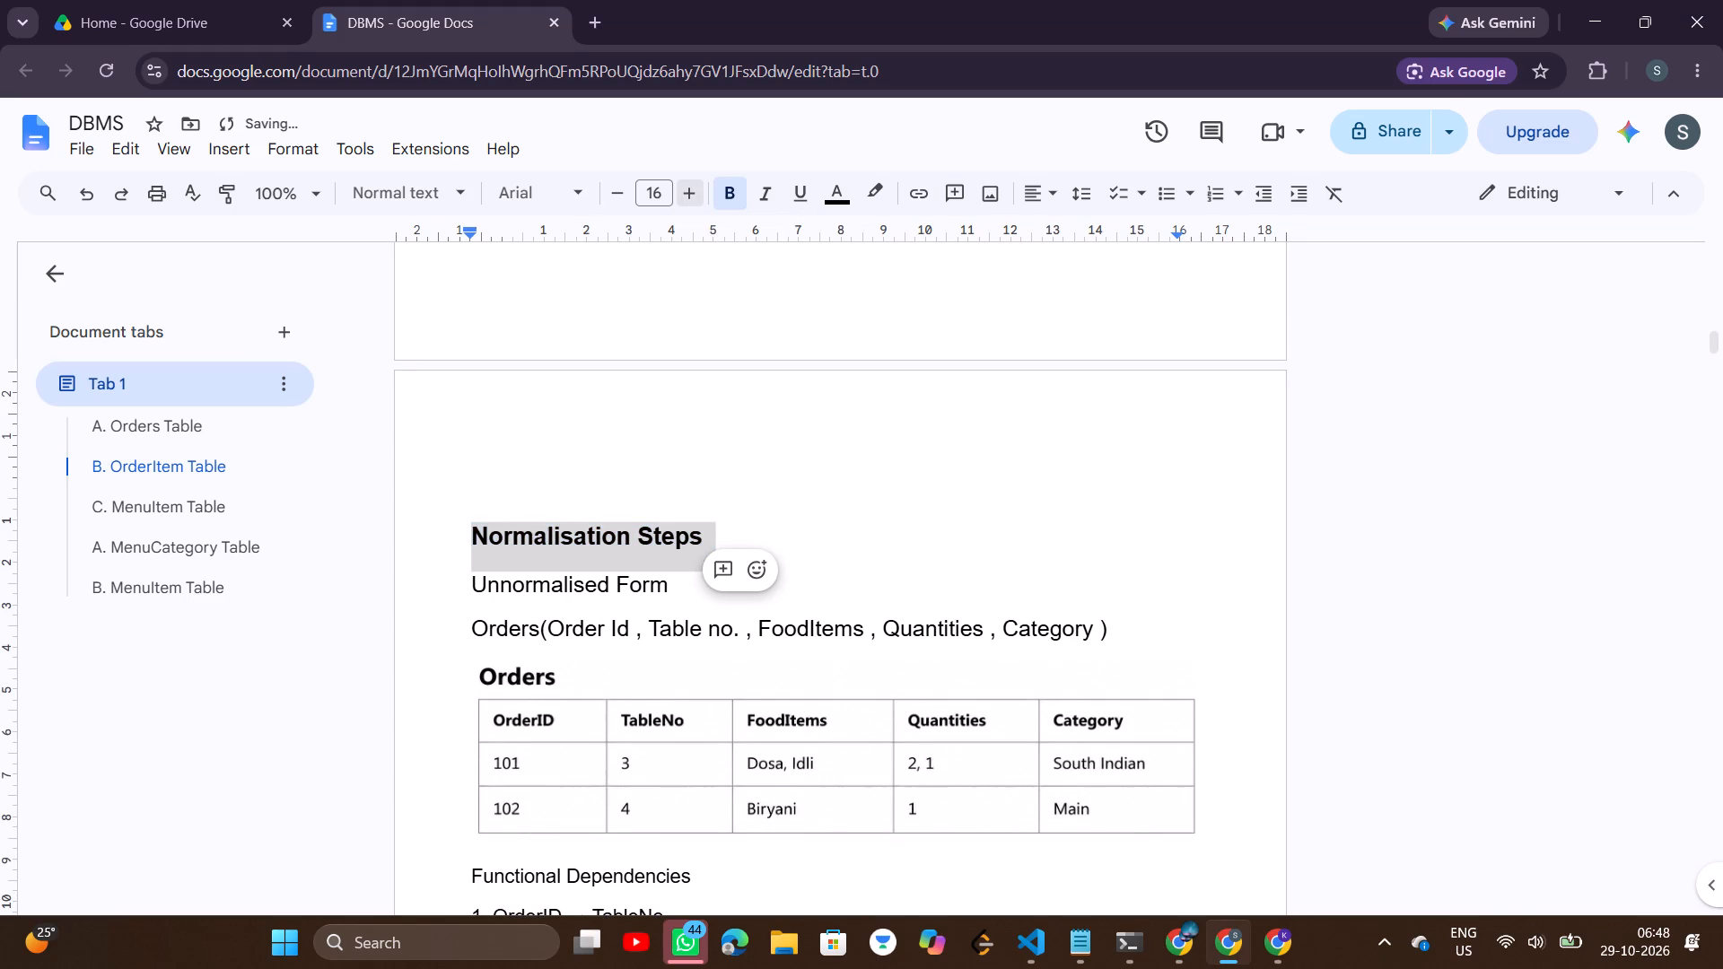
Make the whole "Unnormalised Form" subheading bold.
double_click(578, 590)
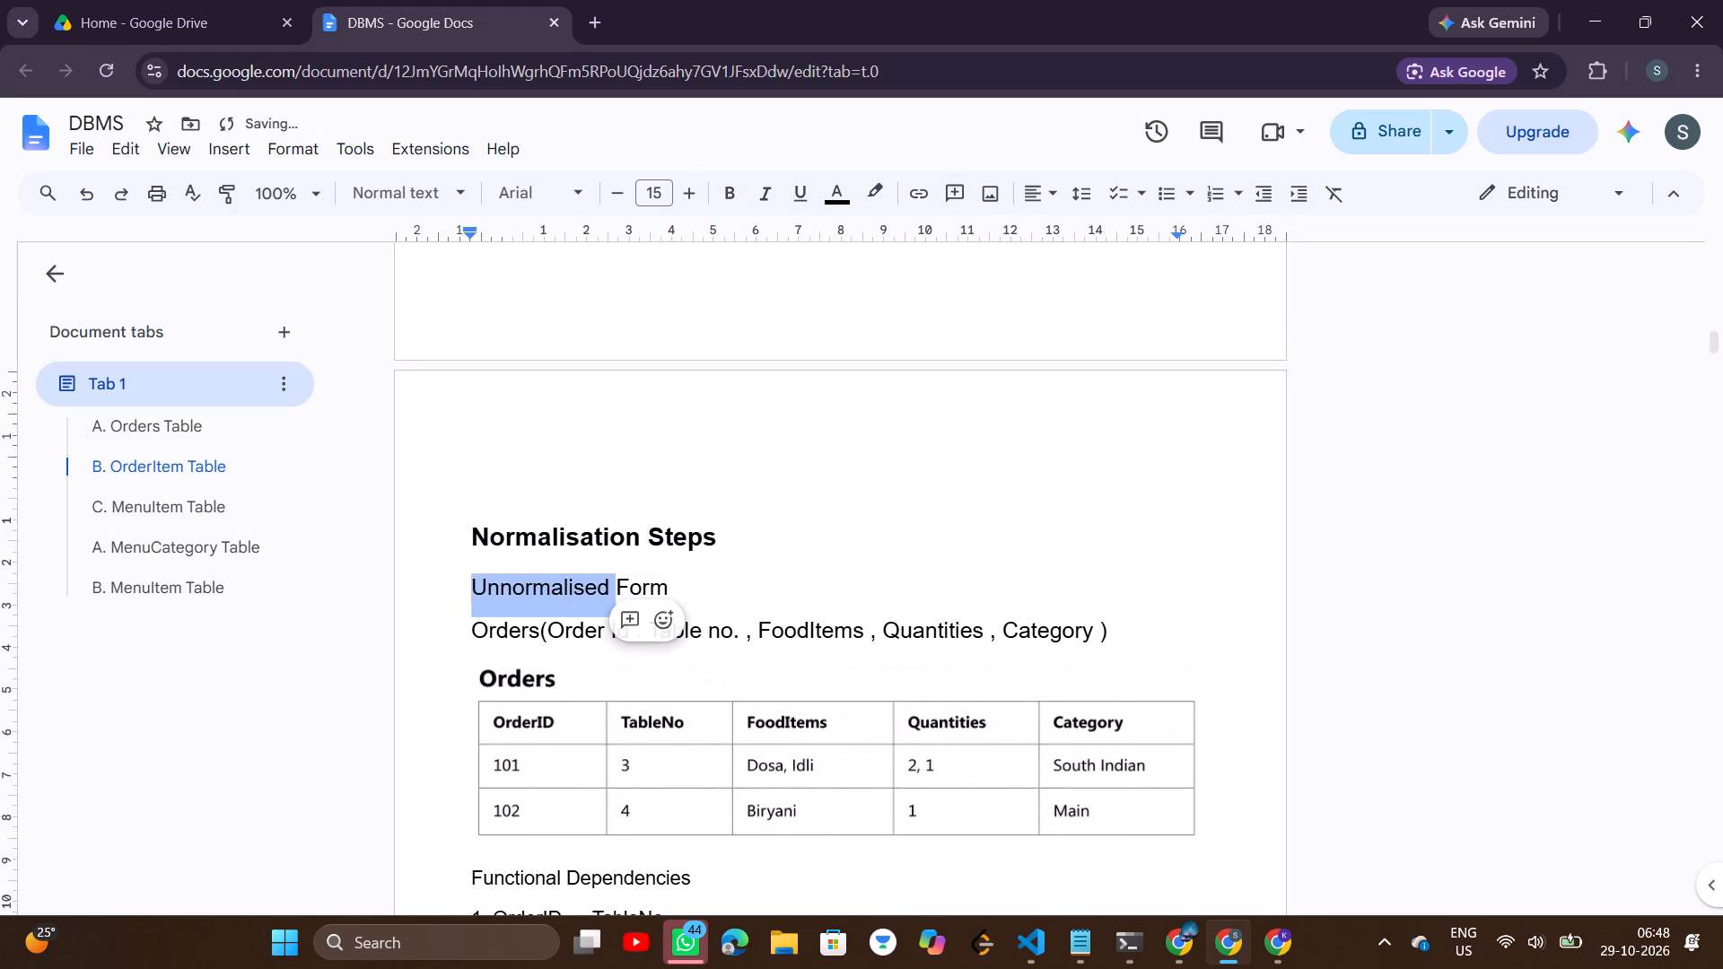
triple_click(564, 587)
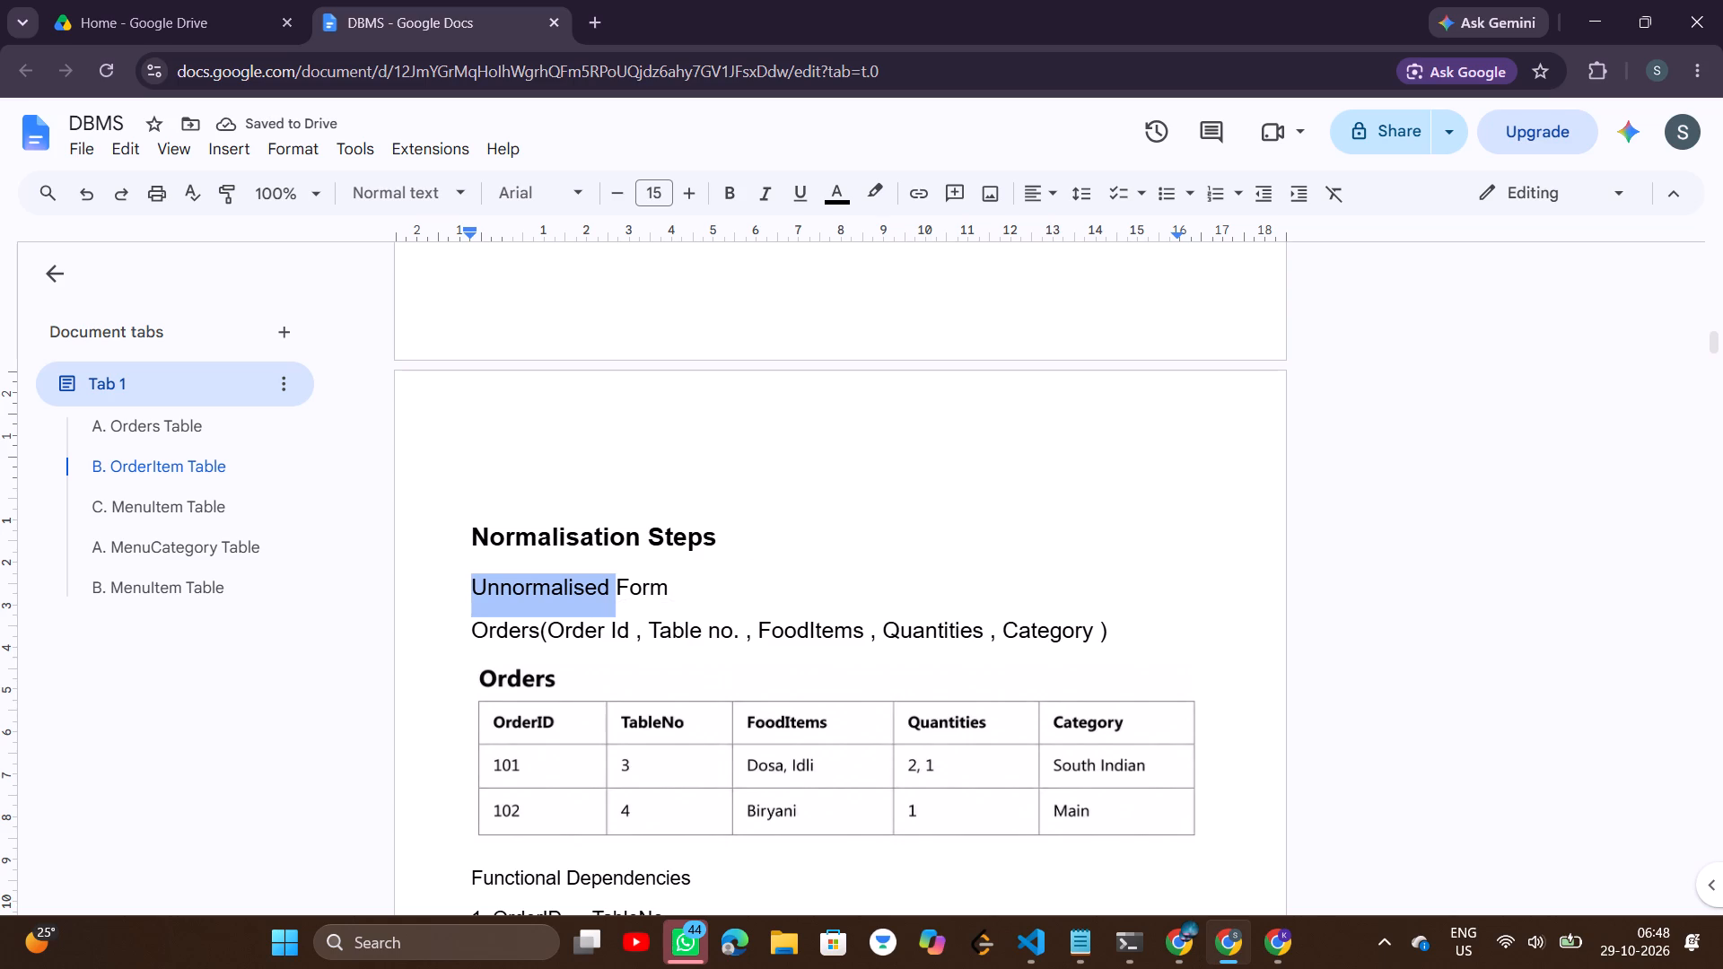
click(717, 178)
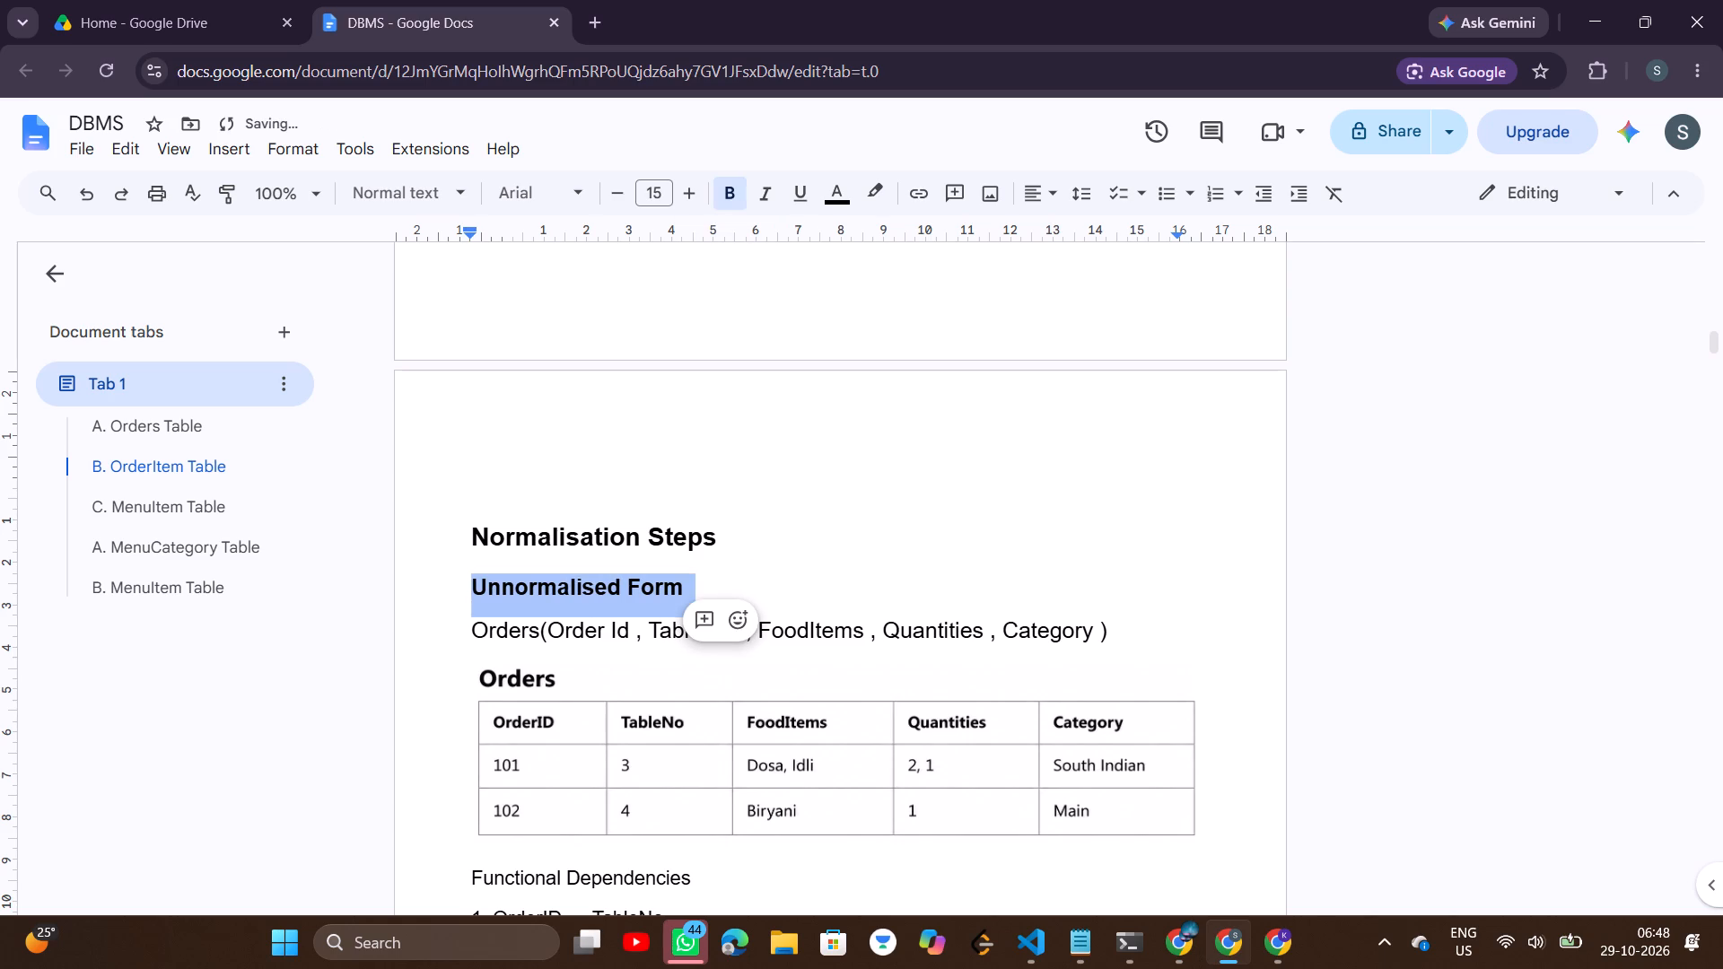
click(774, 427)
Make the "First Normal Form (1NF)" subheading bold.
scroll(774, 427, down, 3)
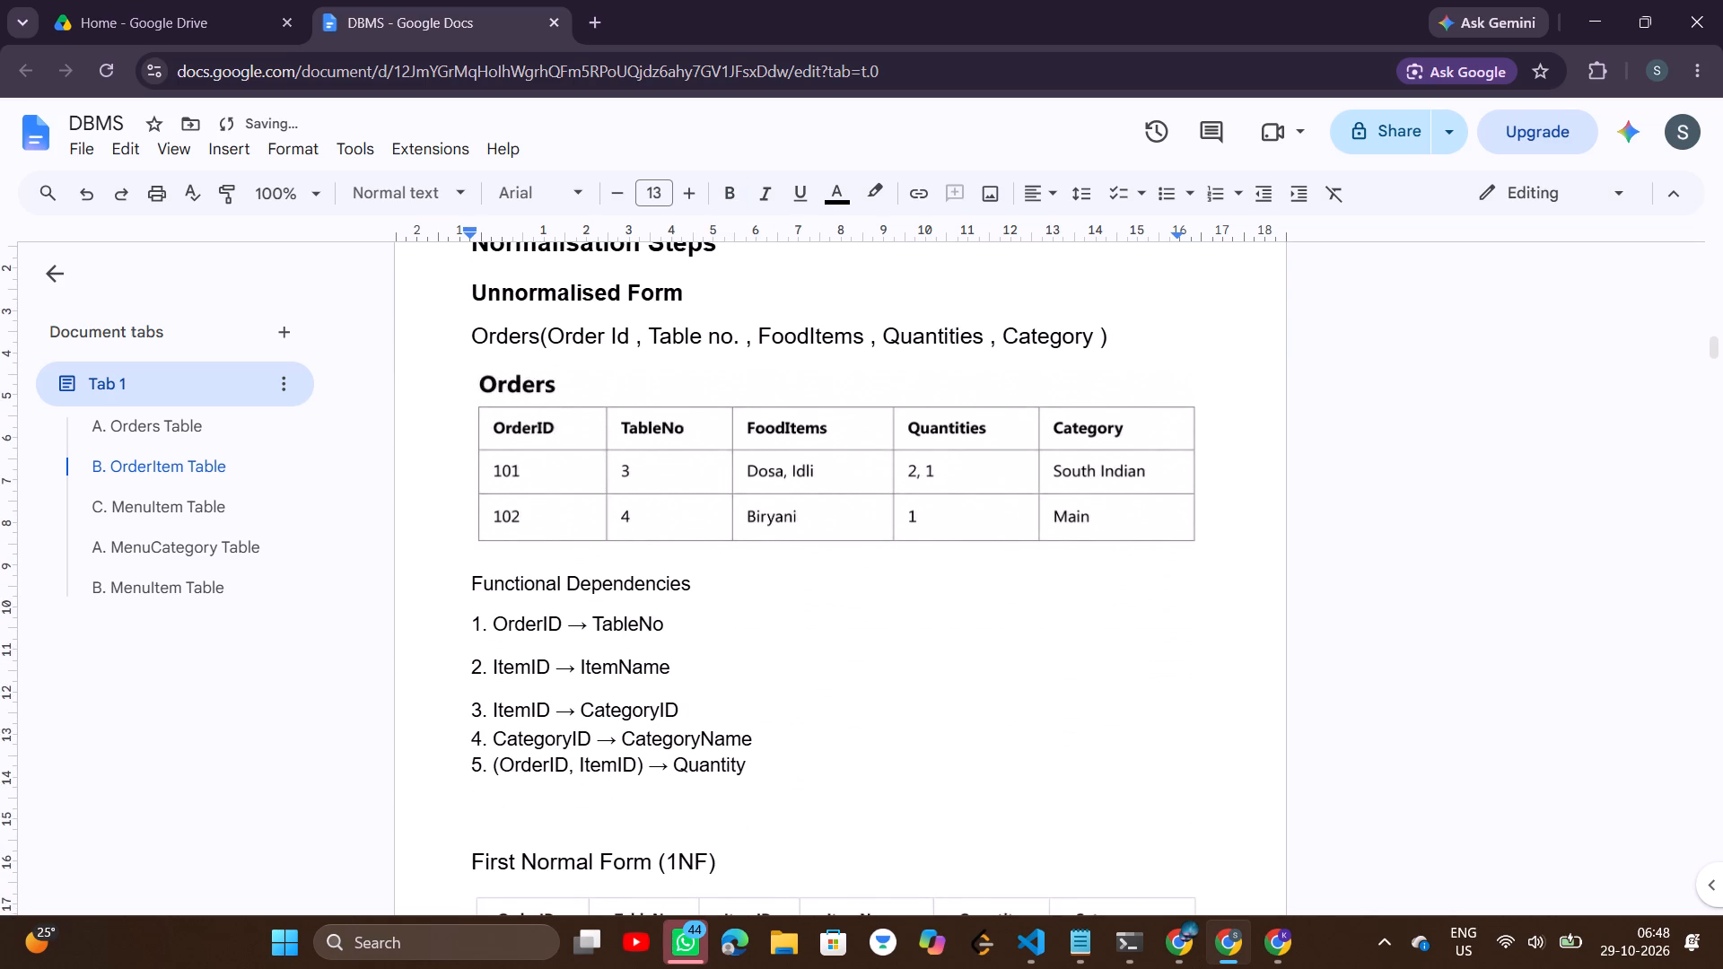
scroll(634, 378, down, 1)
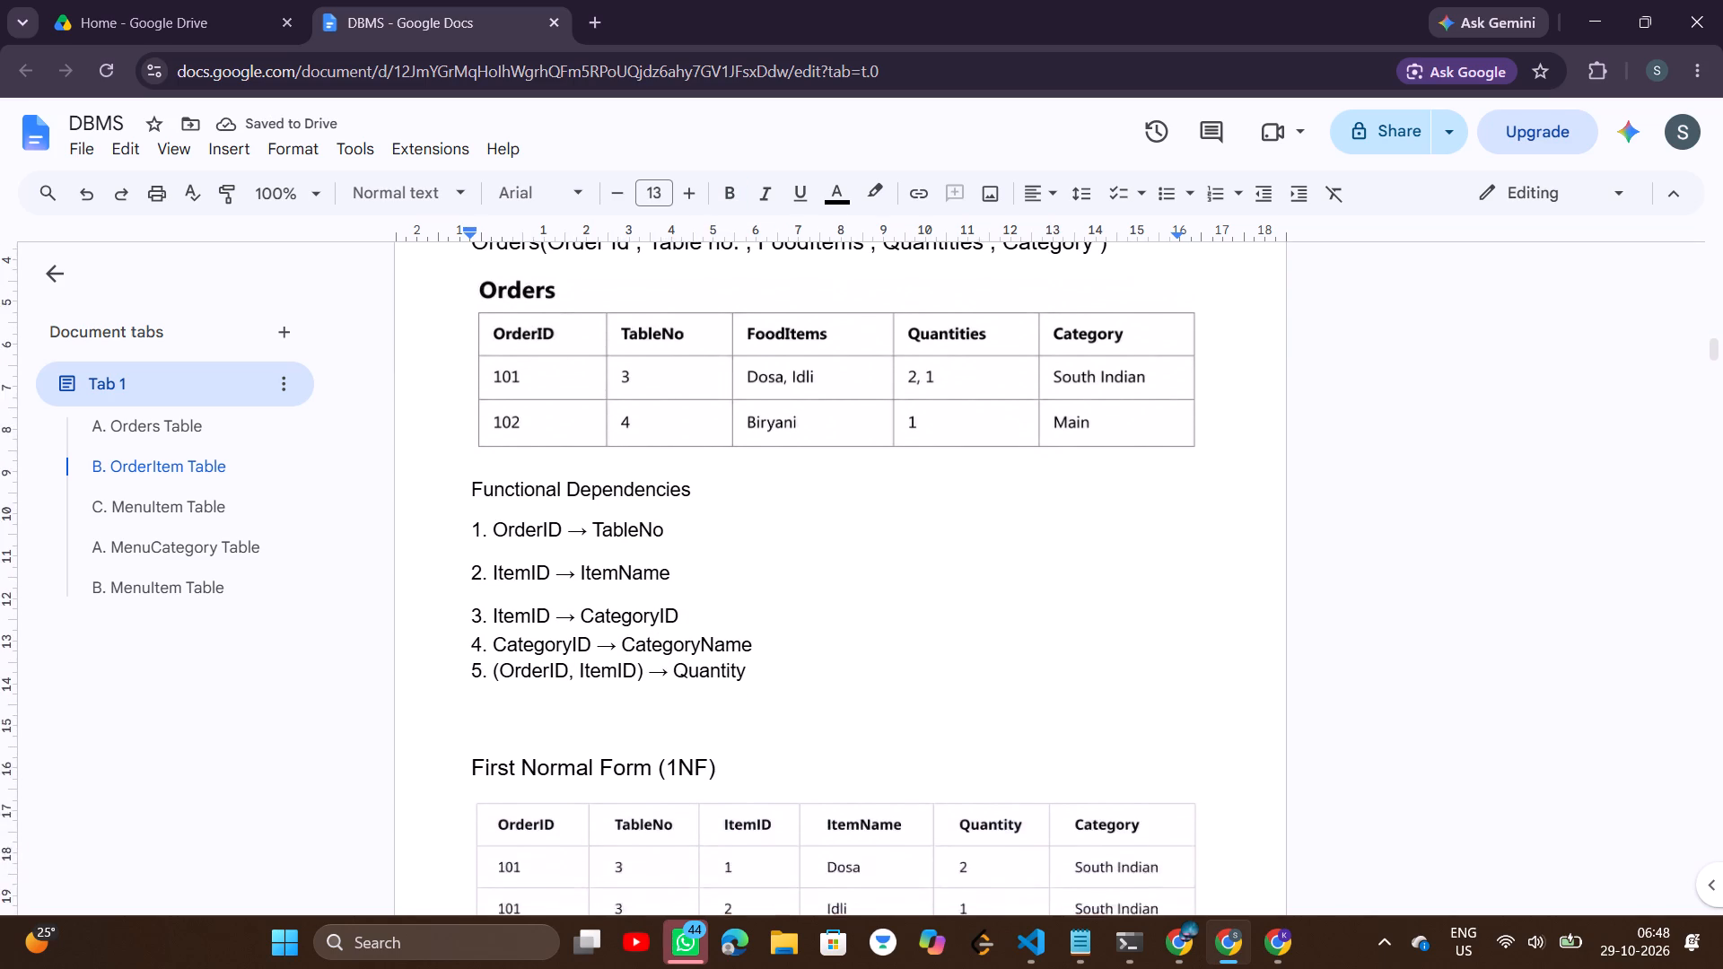
scroll(634, 378, down, 2)
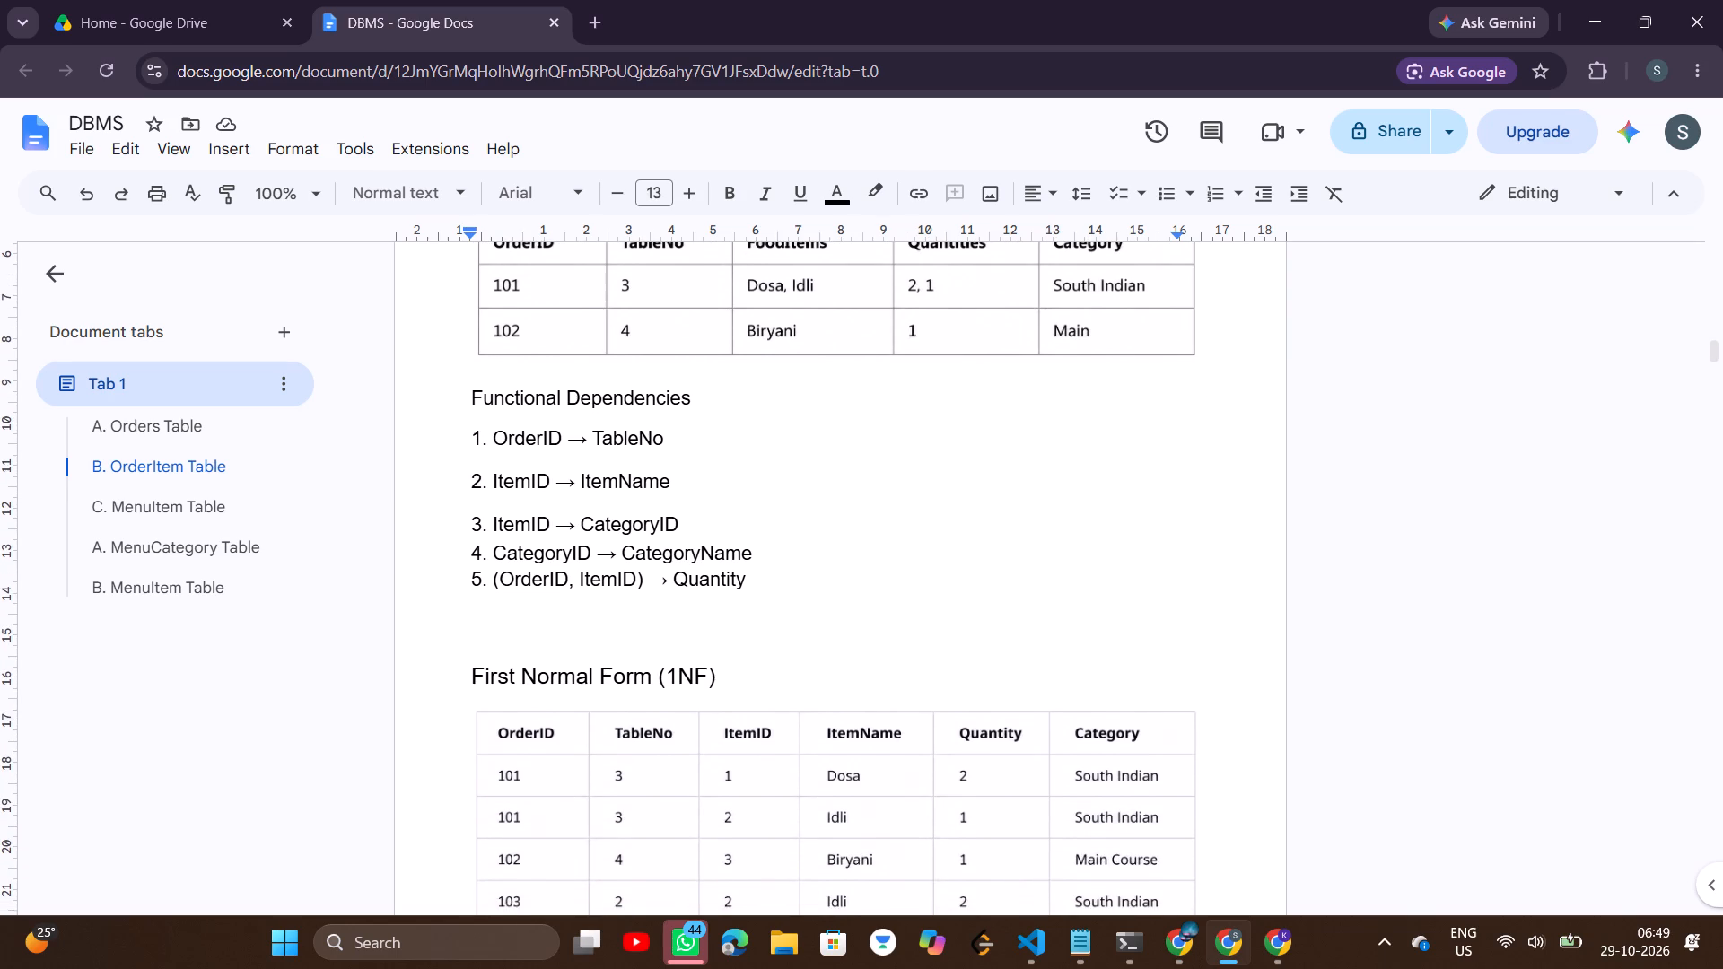
triple_click(583, 671)
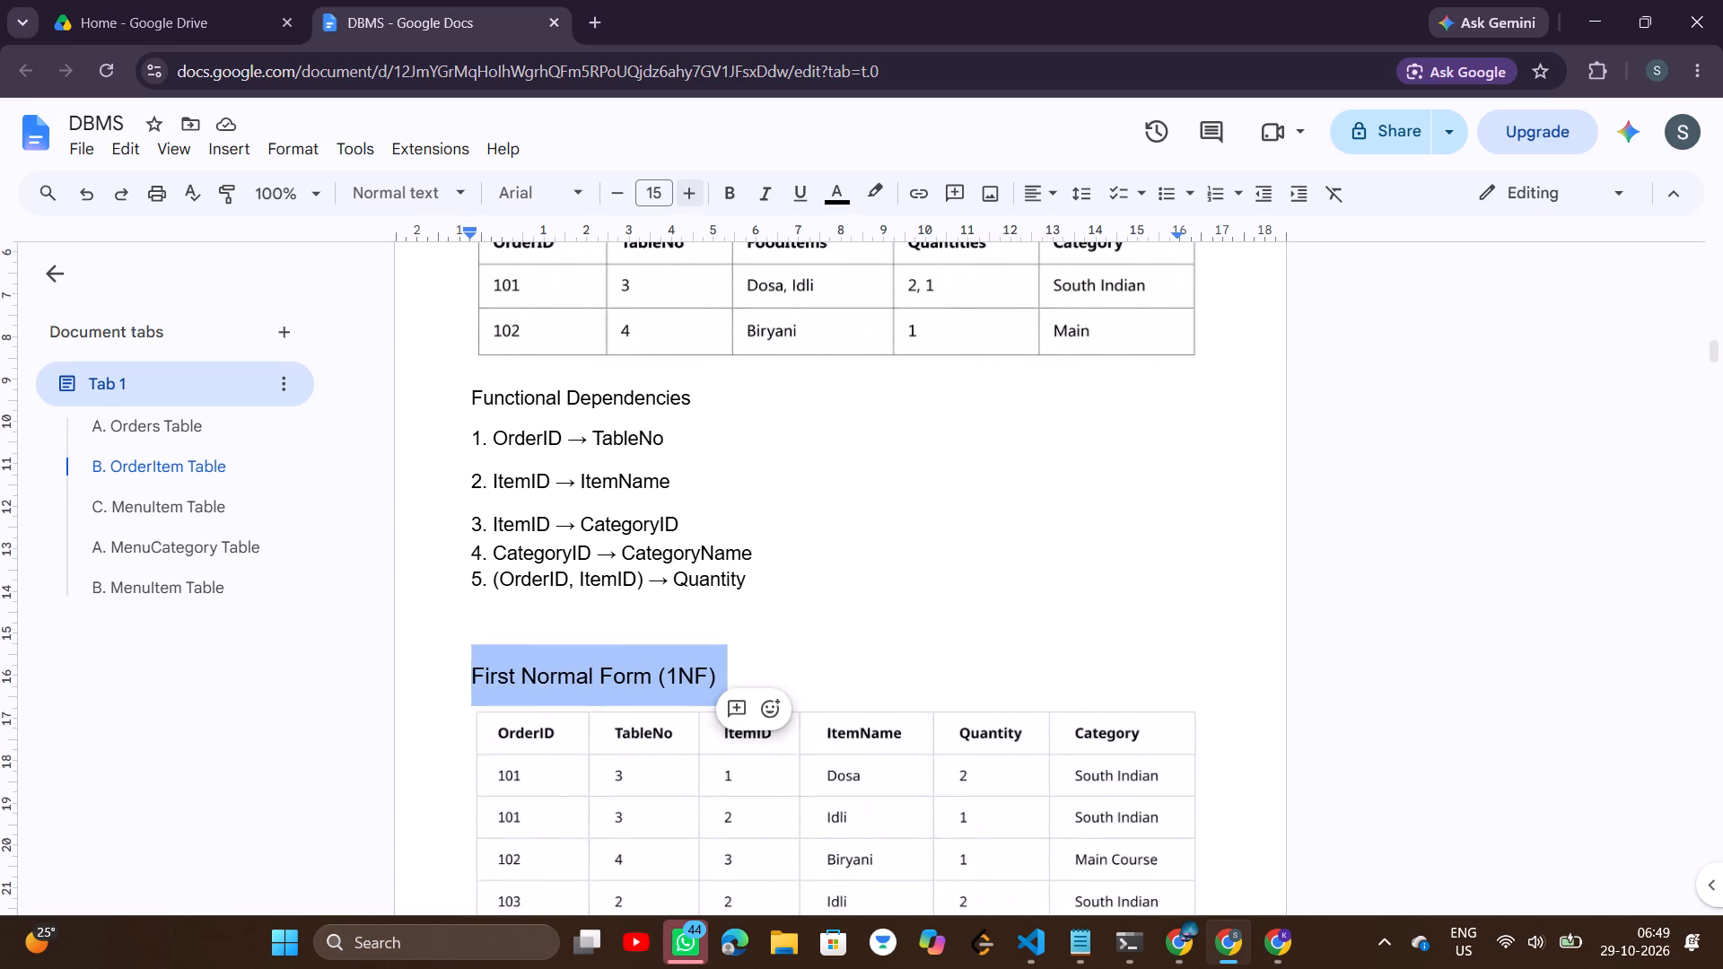
click(713, 199)
click(766, 456)
Check the heading formatting and page layout from the First Normal Form table through the Database Schema section.
scroll(766, 456, down, 1)
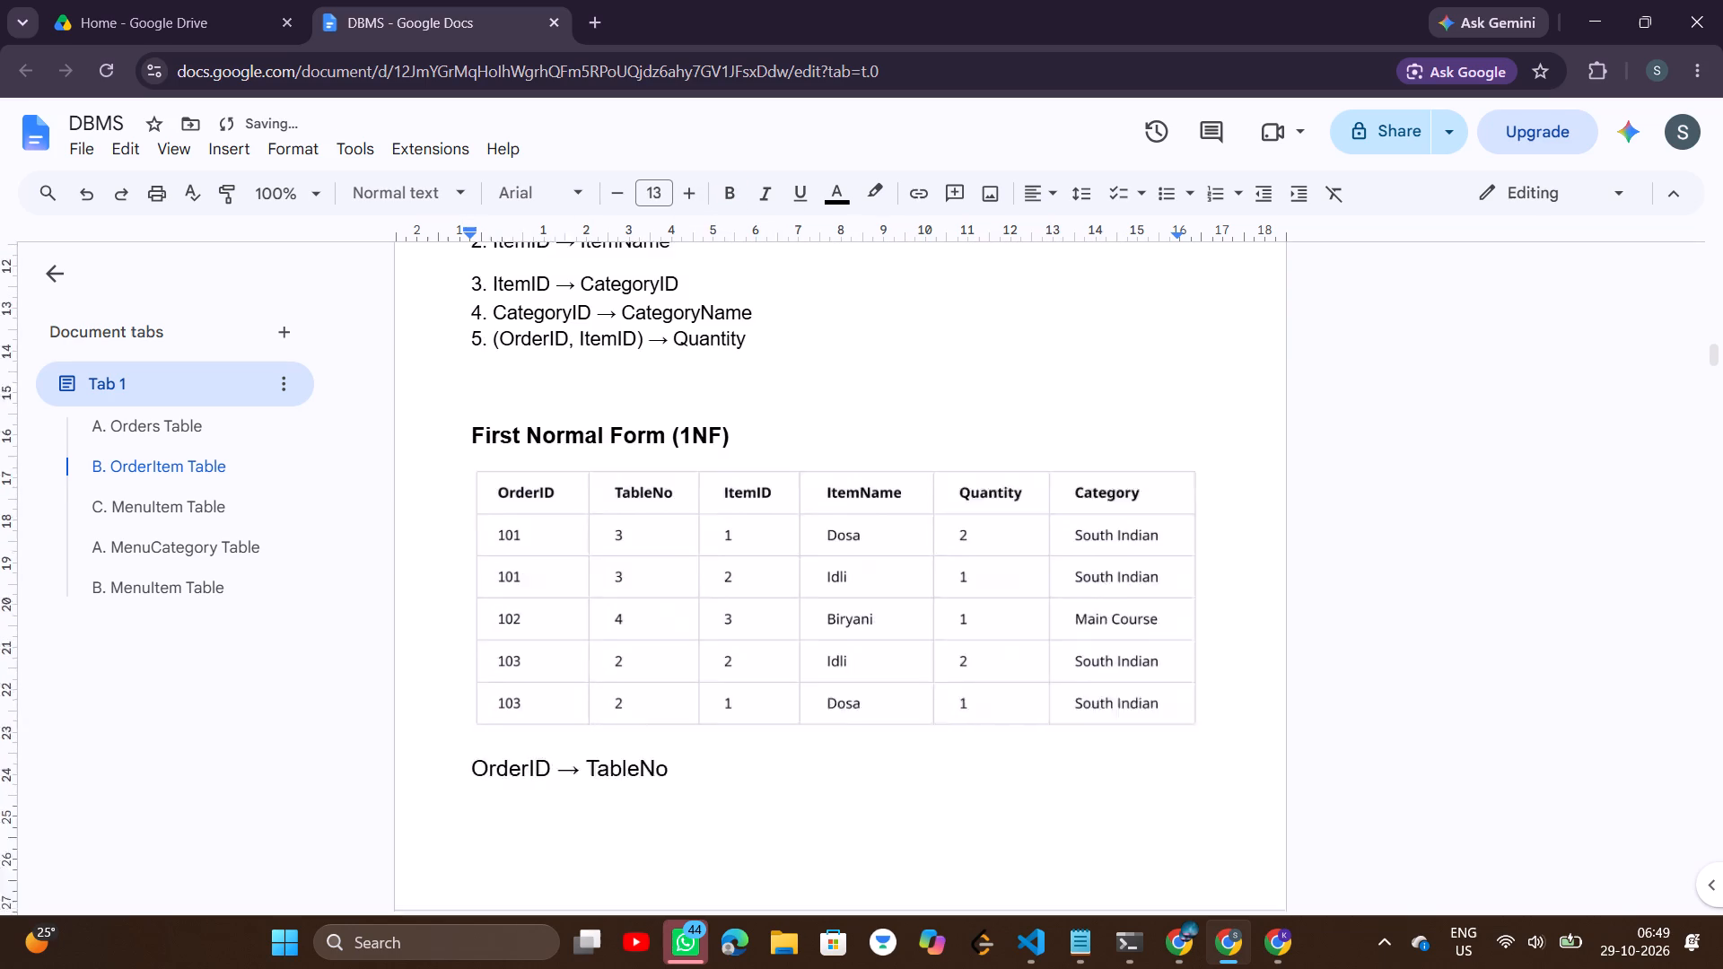
scroll(766, 456, down, 5)
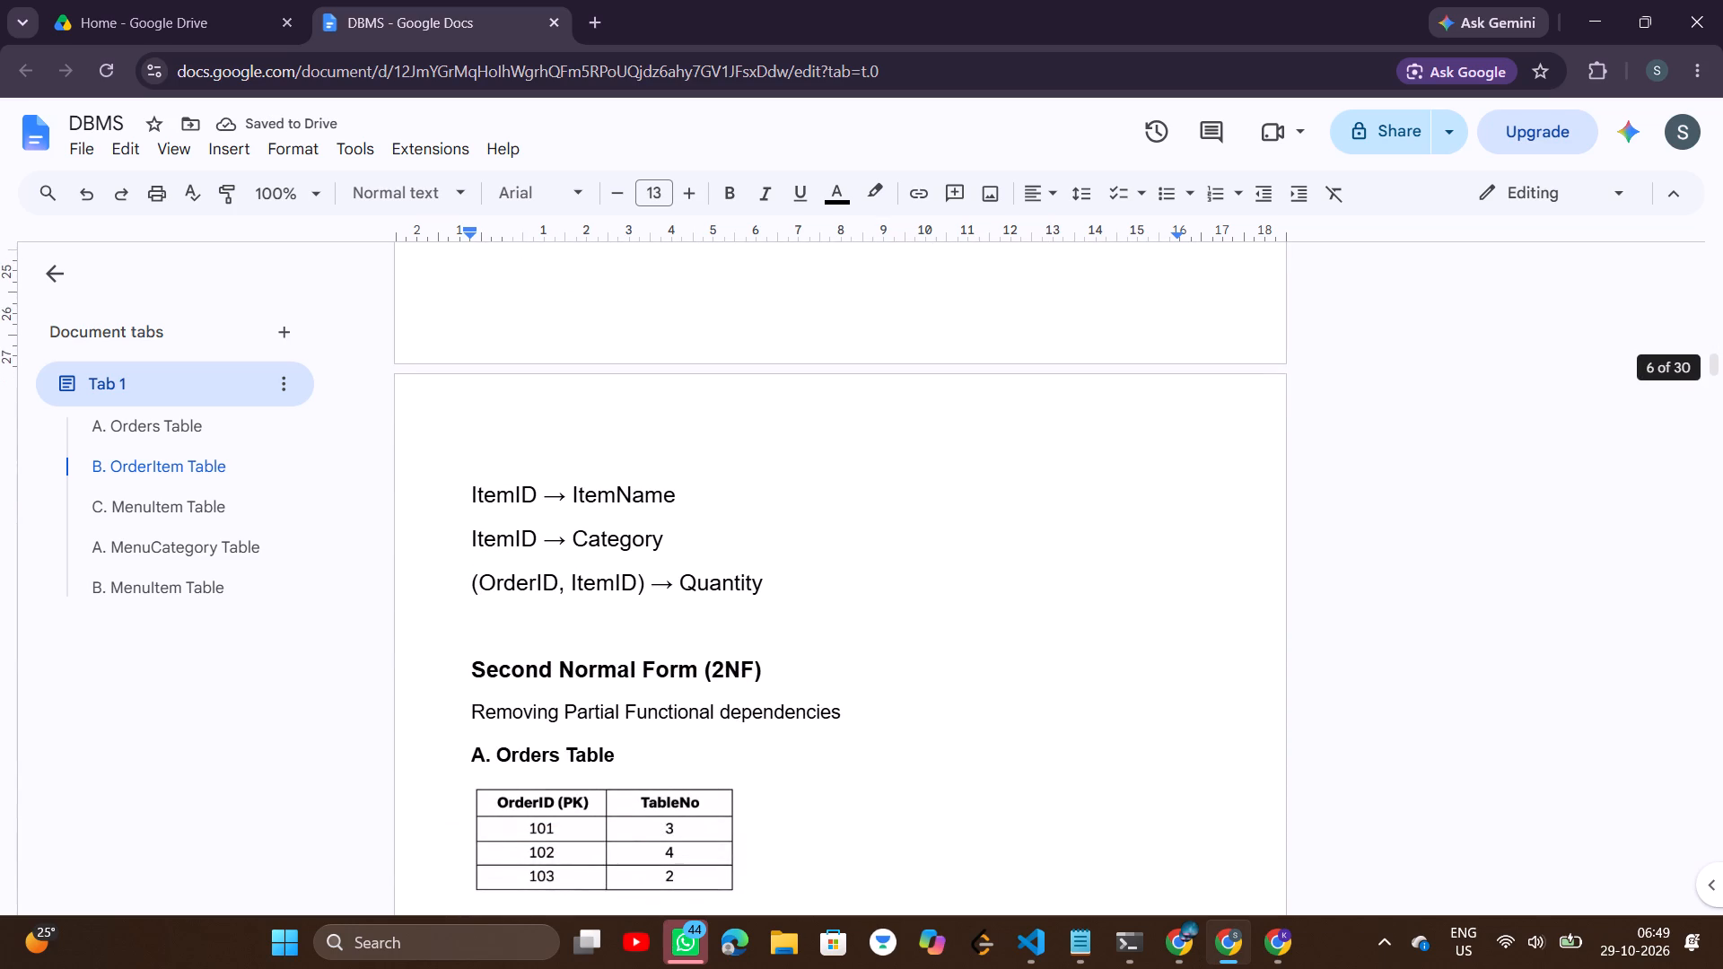
click(729, 661)
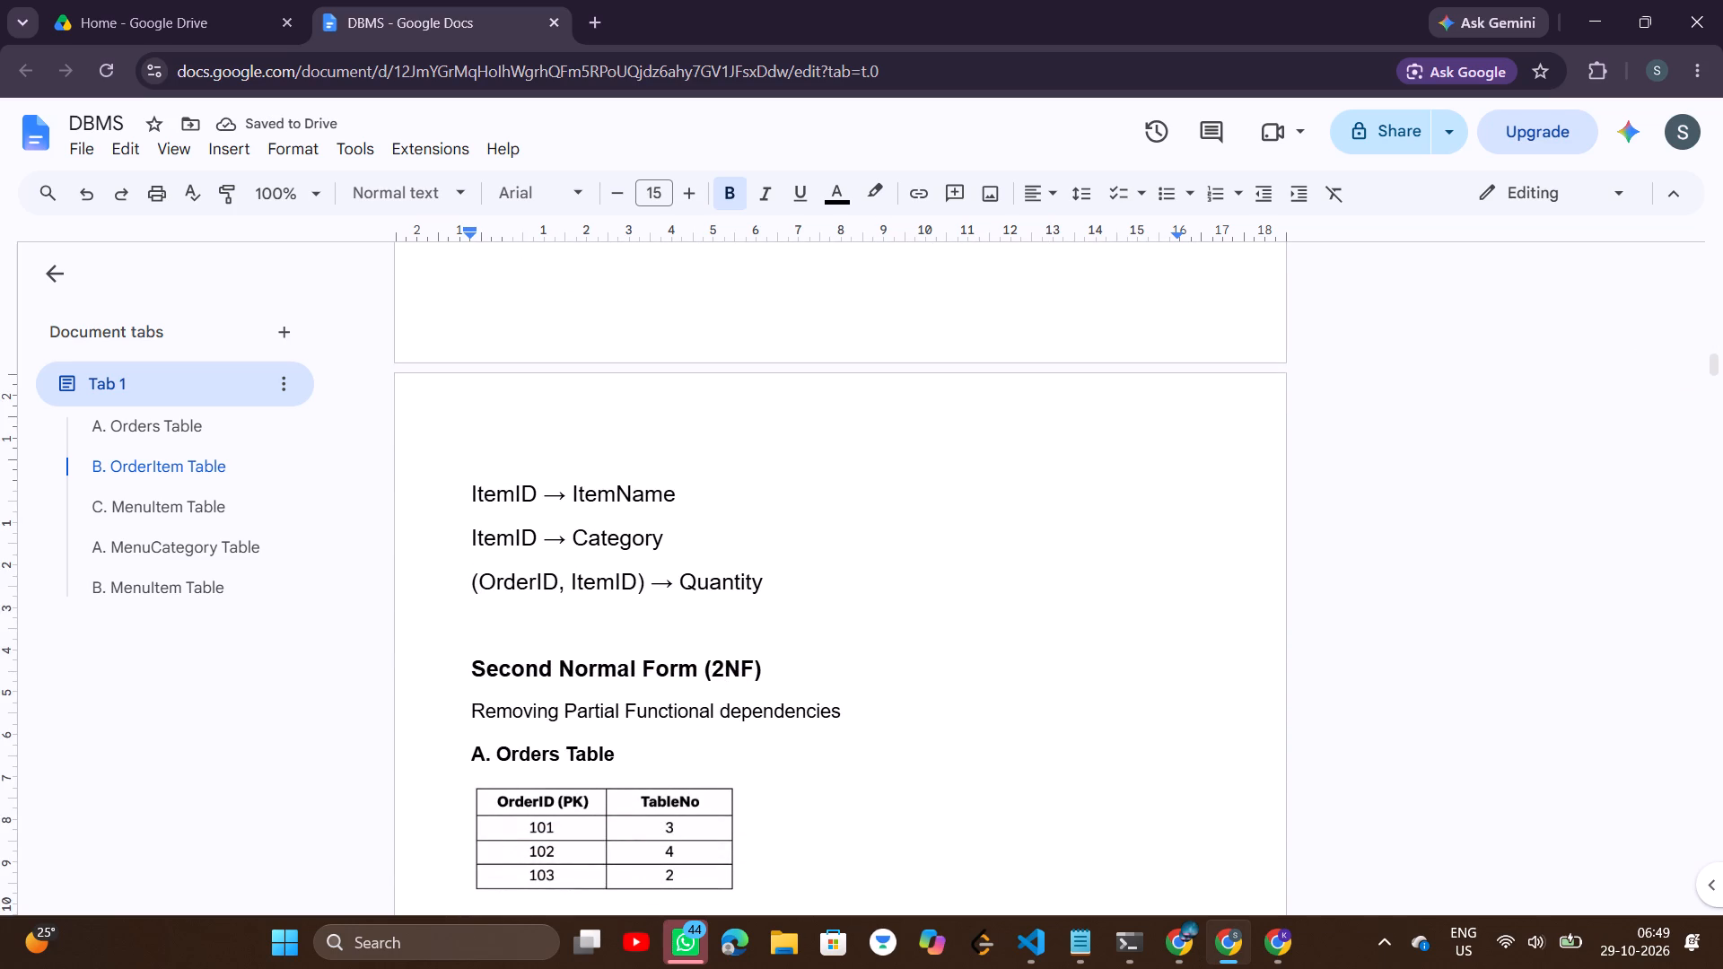
scroll(773, 678, up, 3)
scroll(773, 678, down, 1)
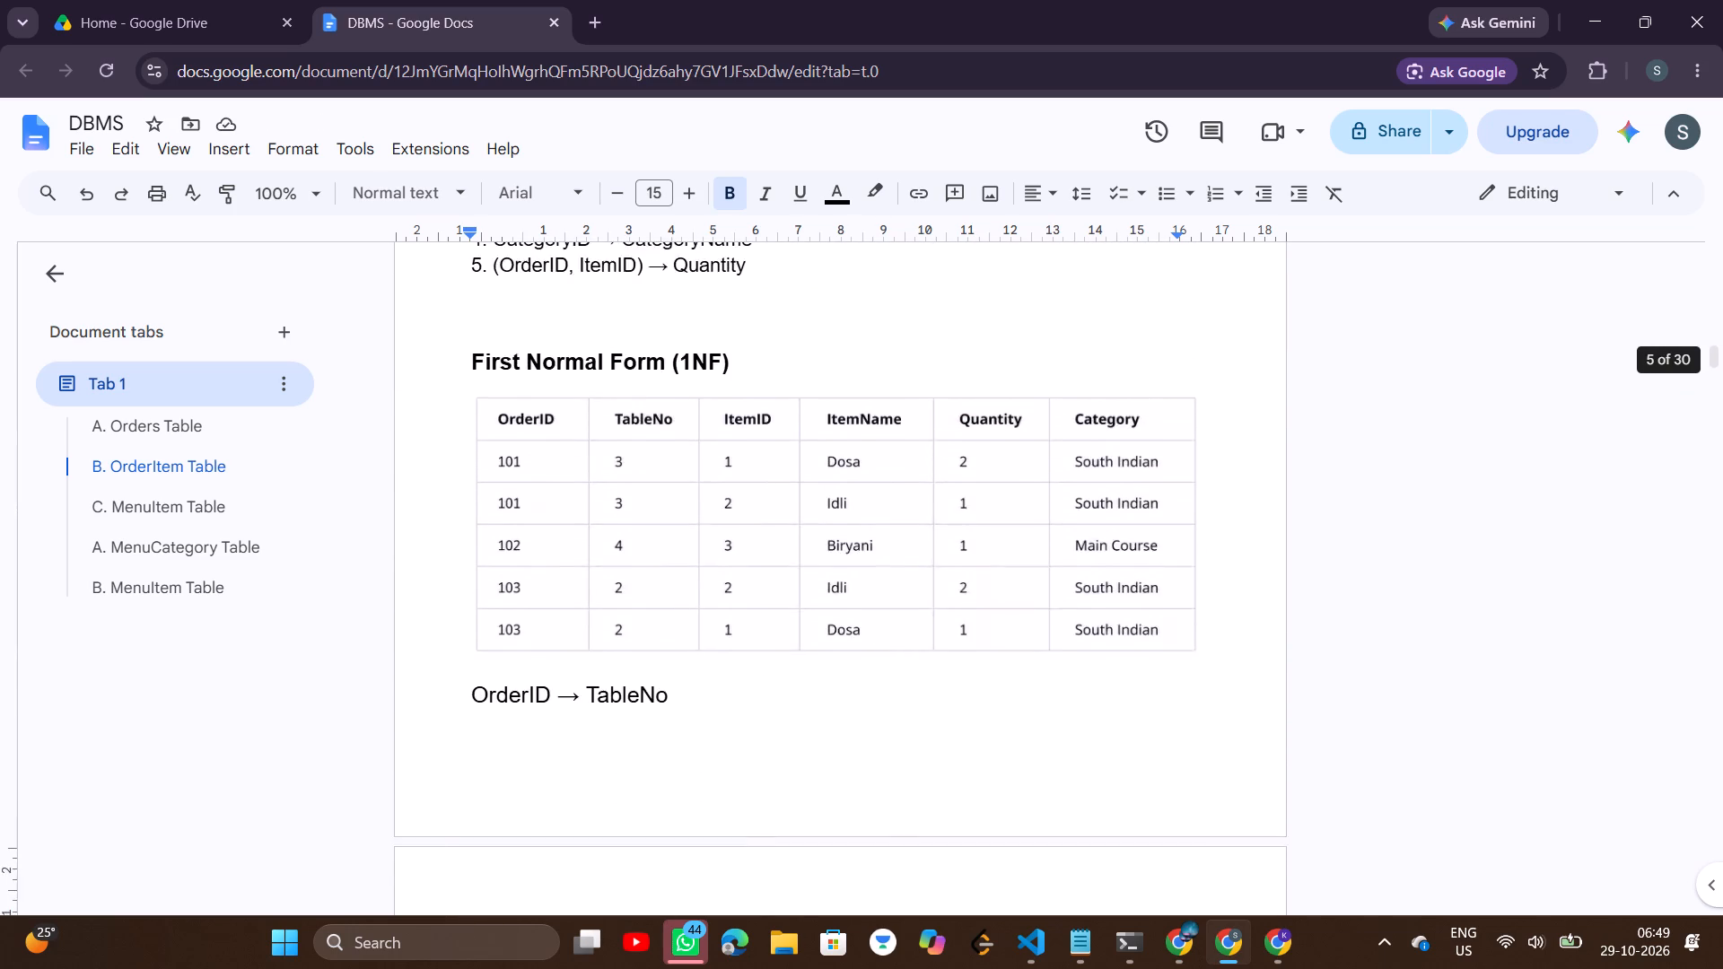
scroll(773, 678, down, 4)
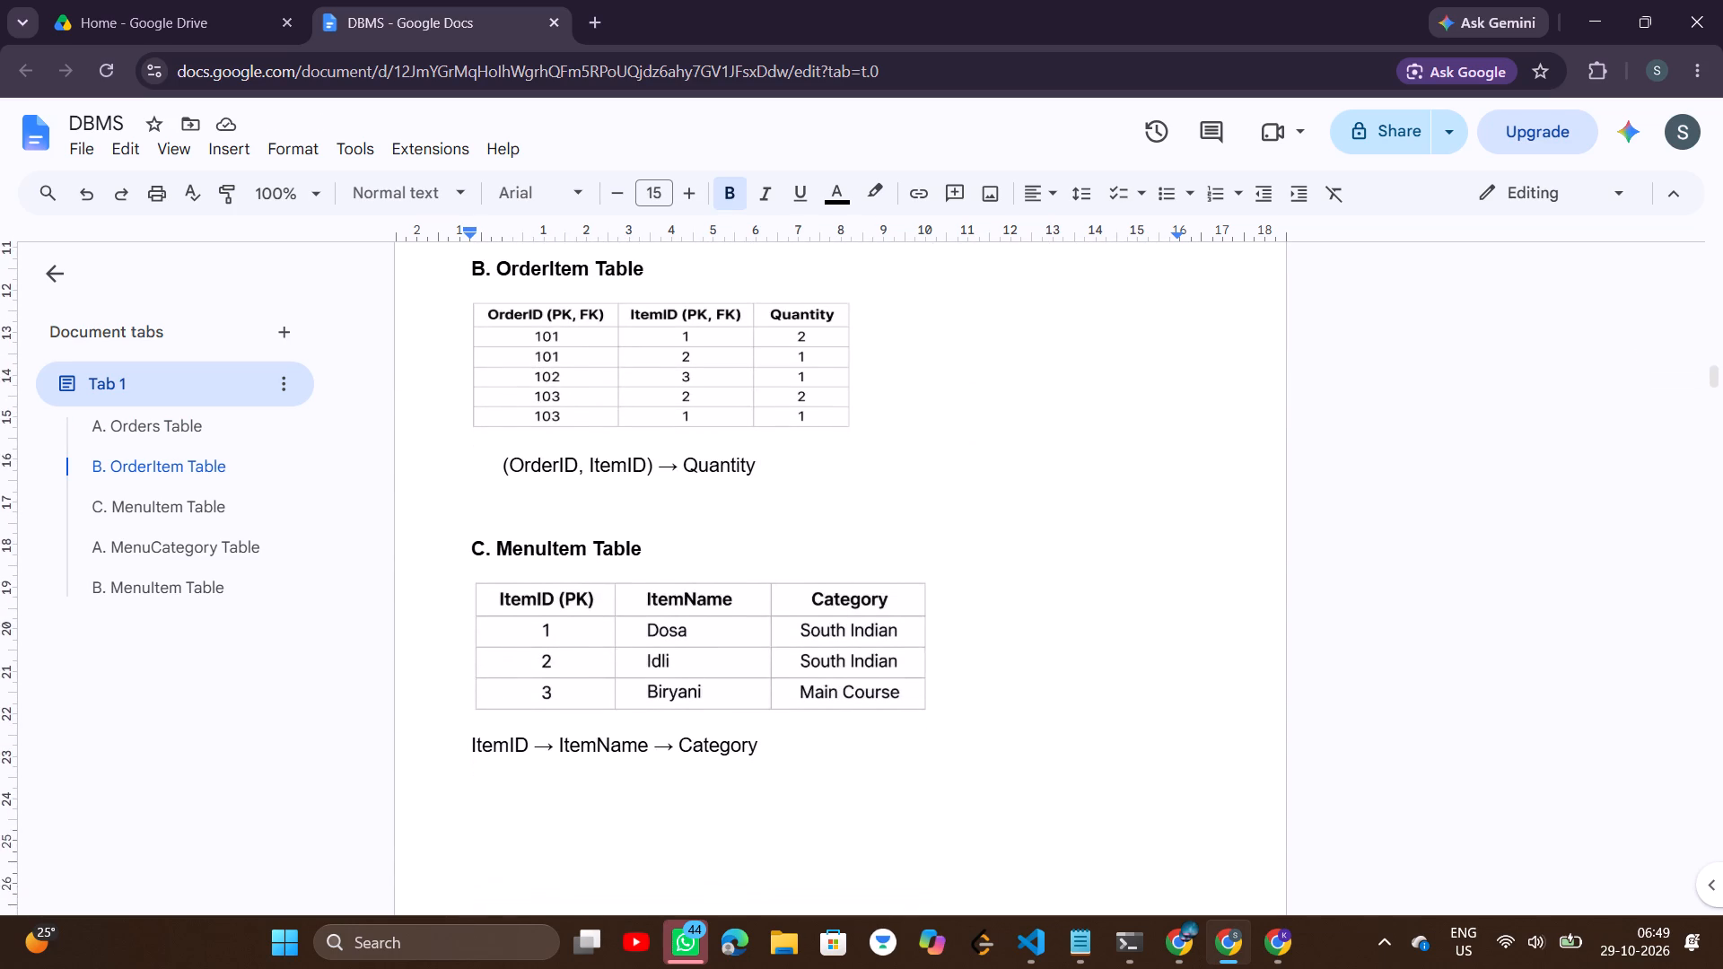
scroll(773, 678, down, 2)
scroll(773, 678, up, 3)
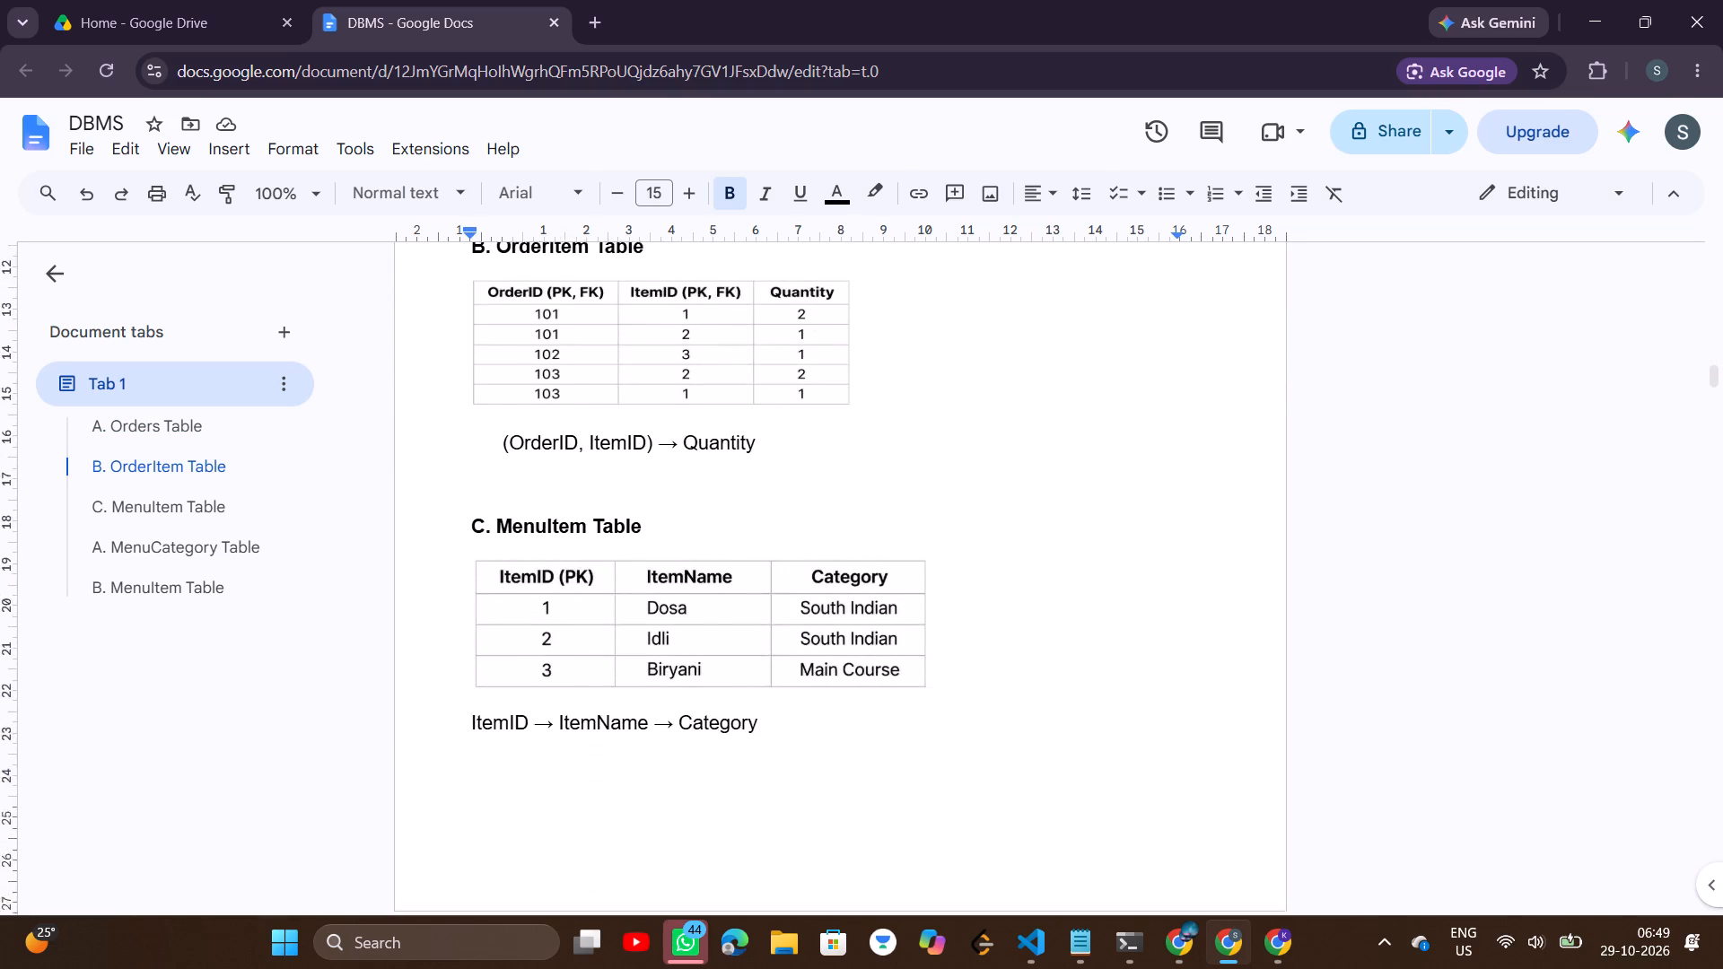
scroll(773, 678, down, 5)
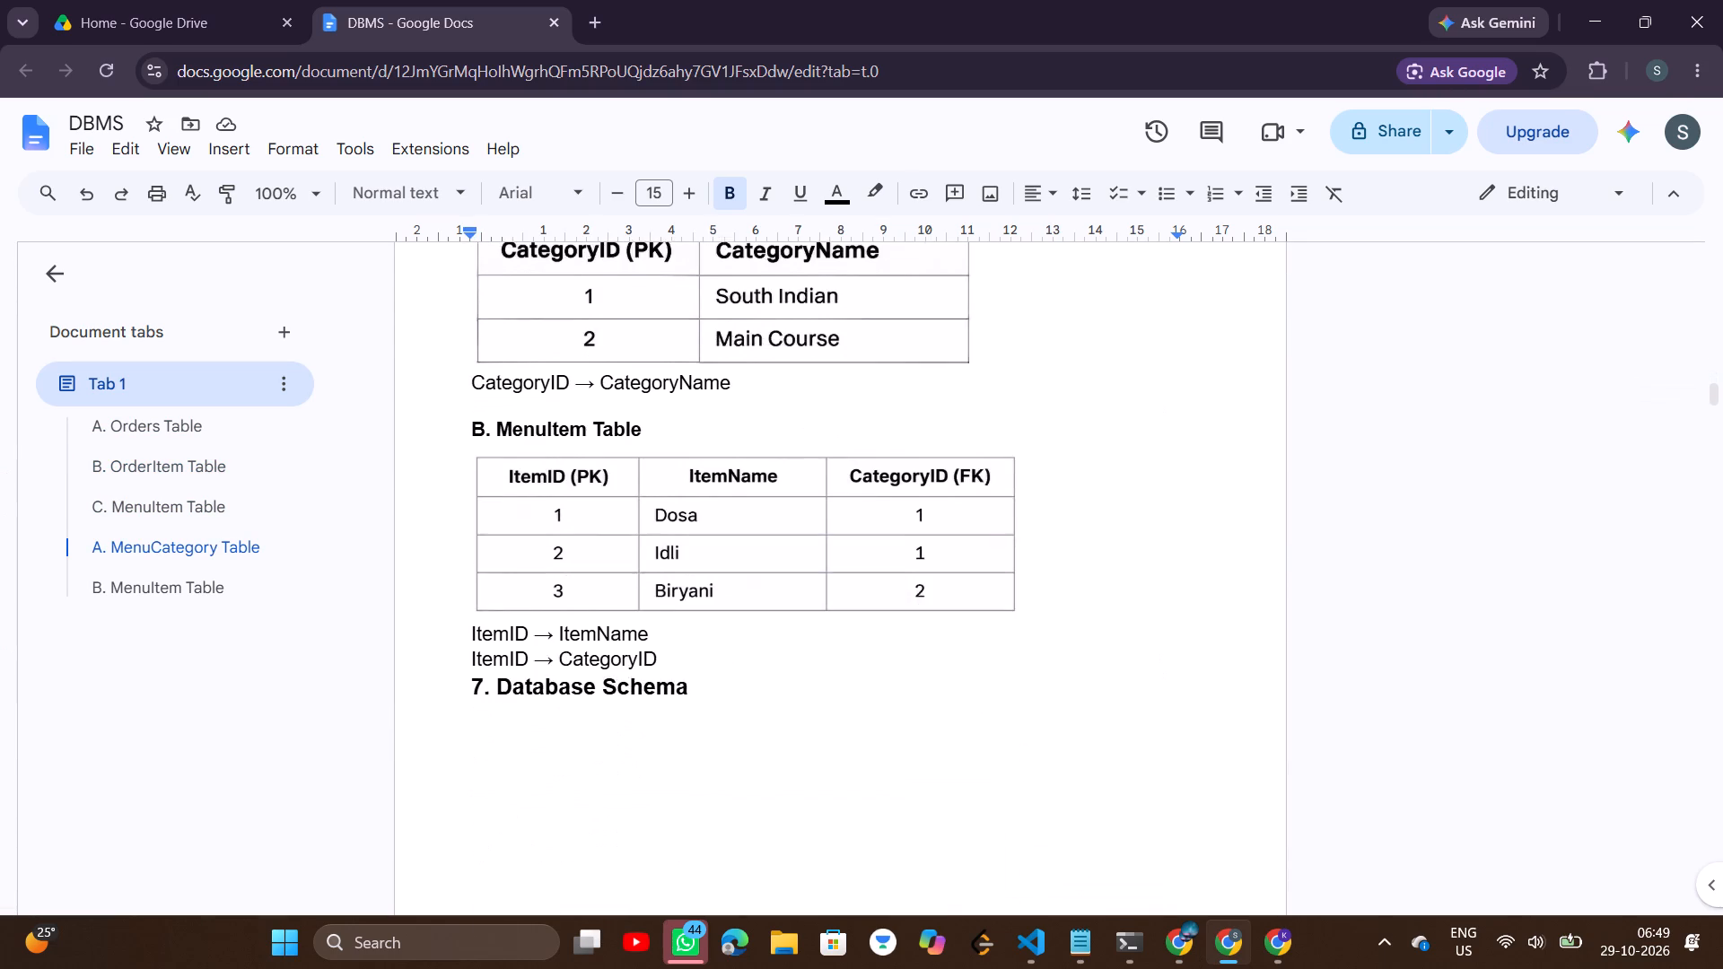
scroll(773, 678, down, 2)
Move the "7. Database Schema" heading to the top of the following page by inserting blank lines before it.
scroll(773, 678, up, 2)
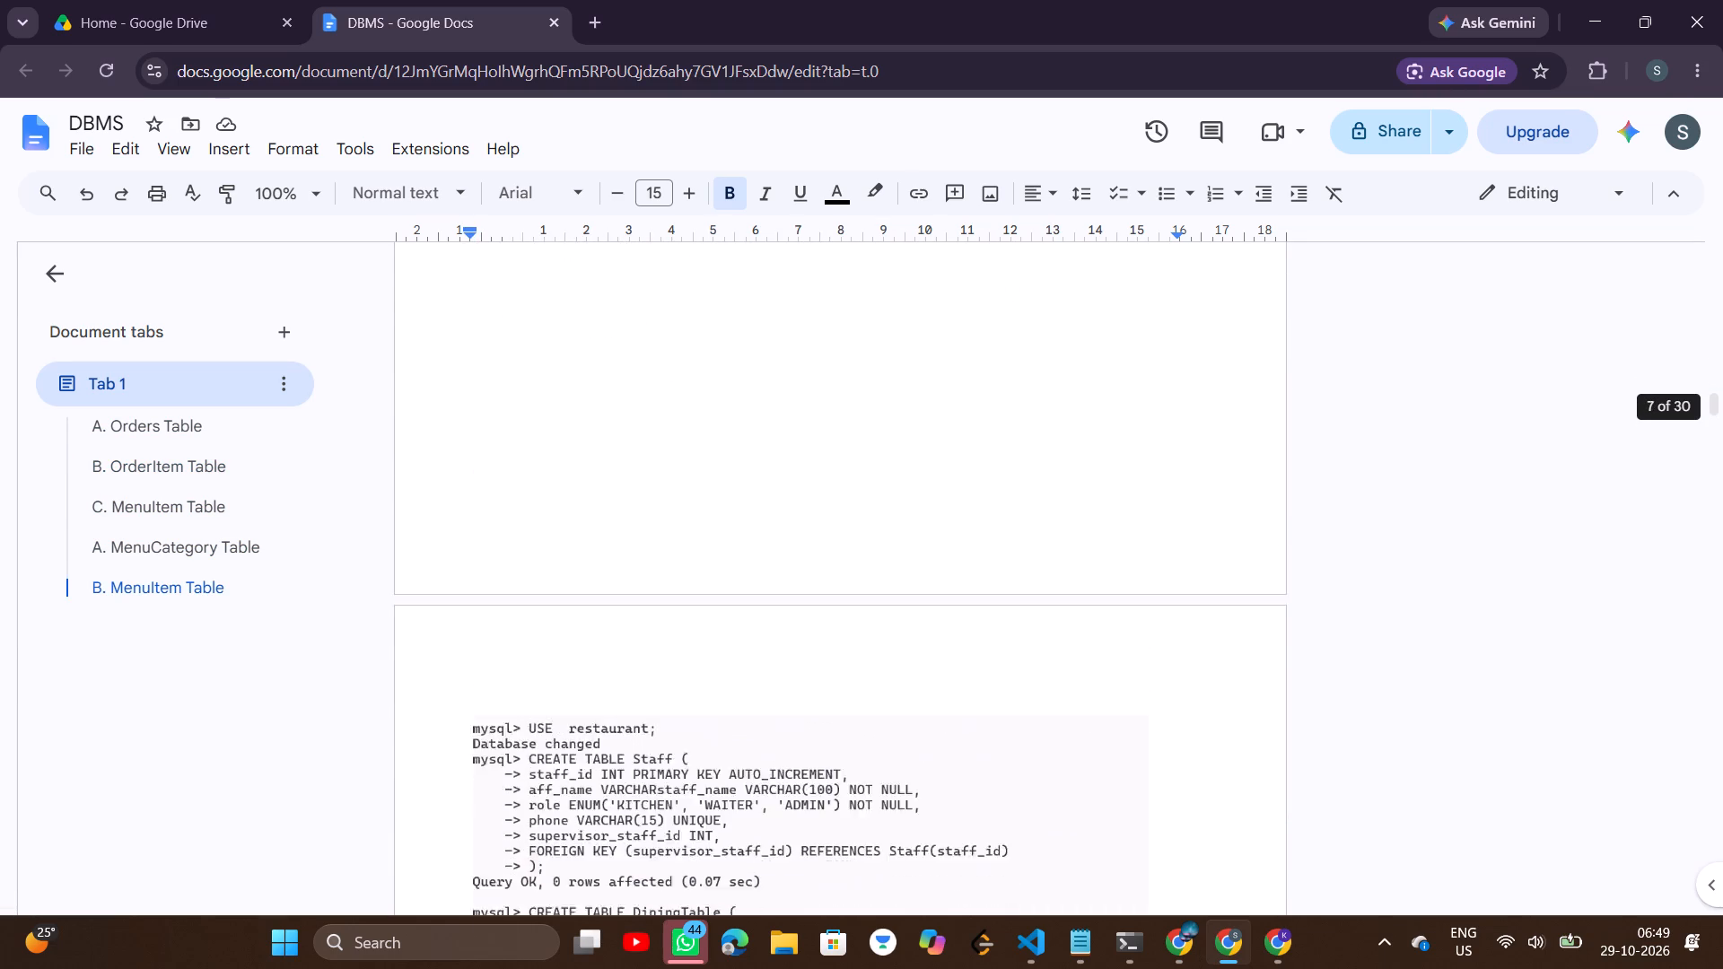
scroll(773, 678, up, 4)
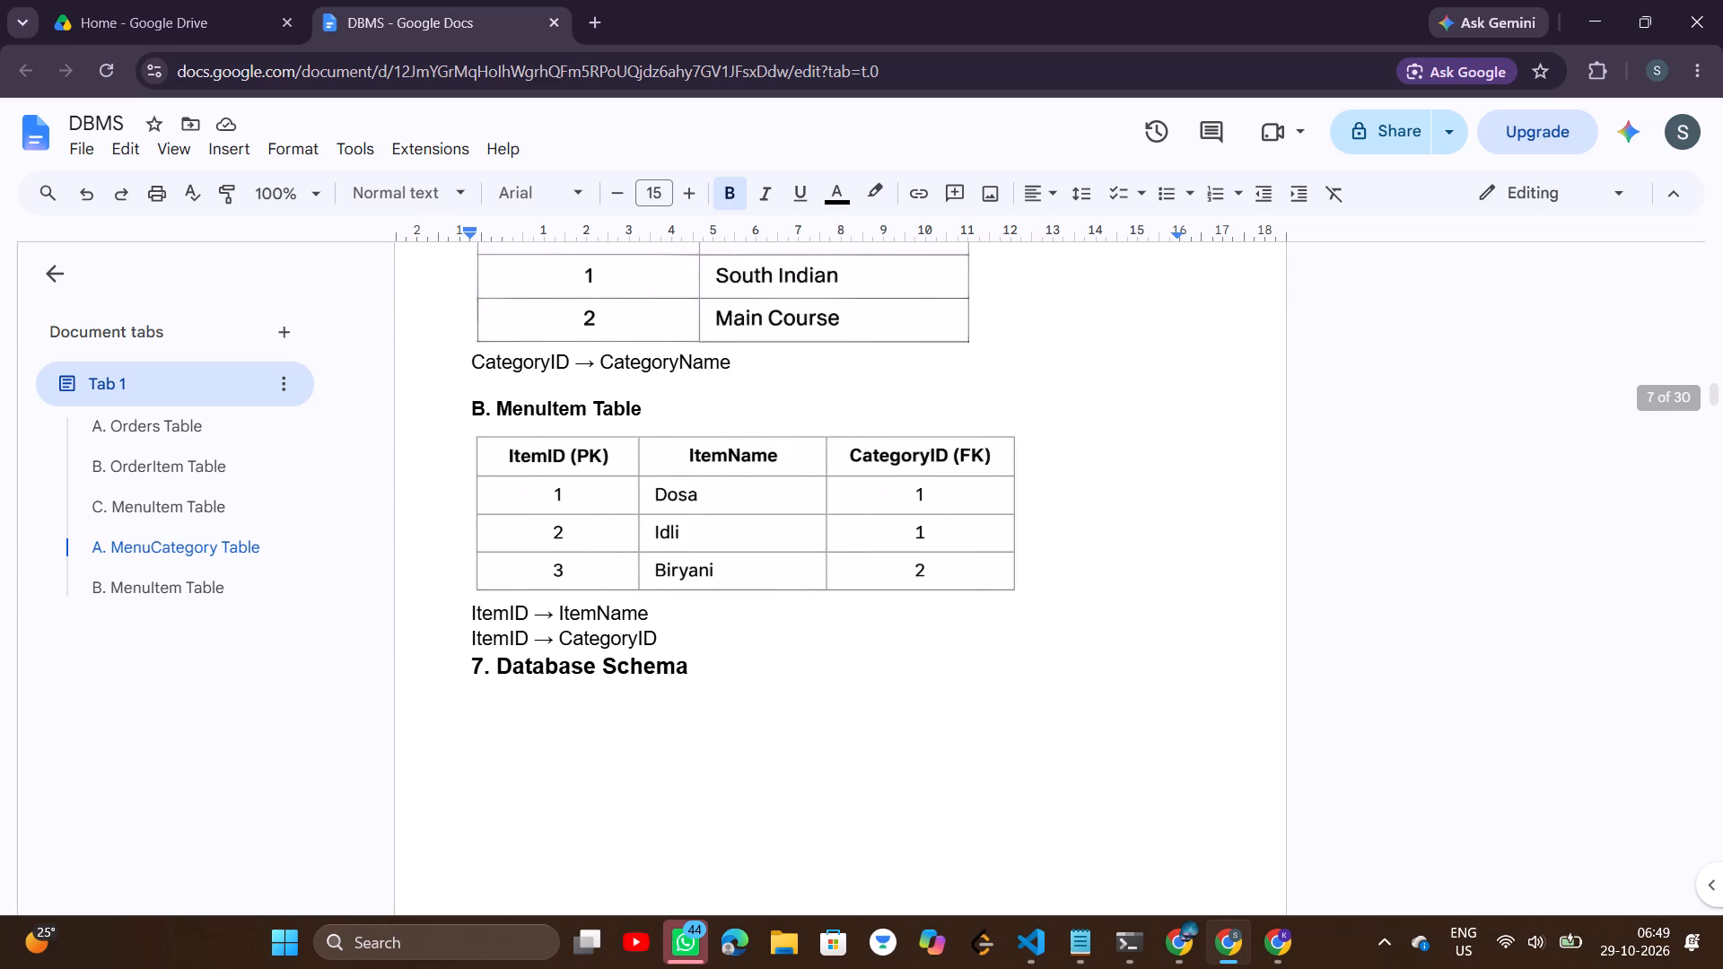
click(468, 666)
key(Return)
key(Return)
key(Return)
key(Return)
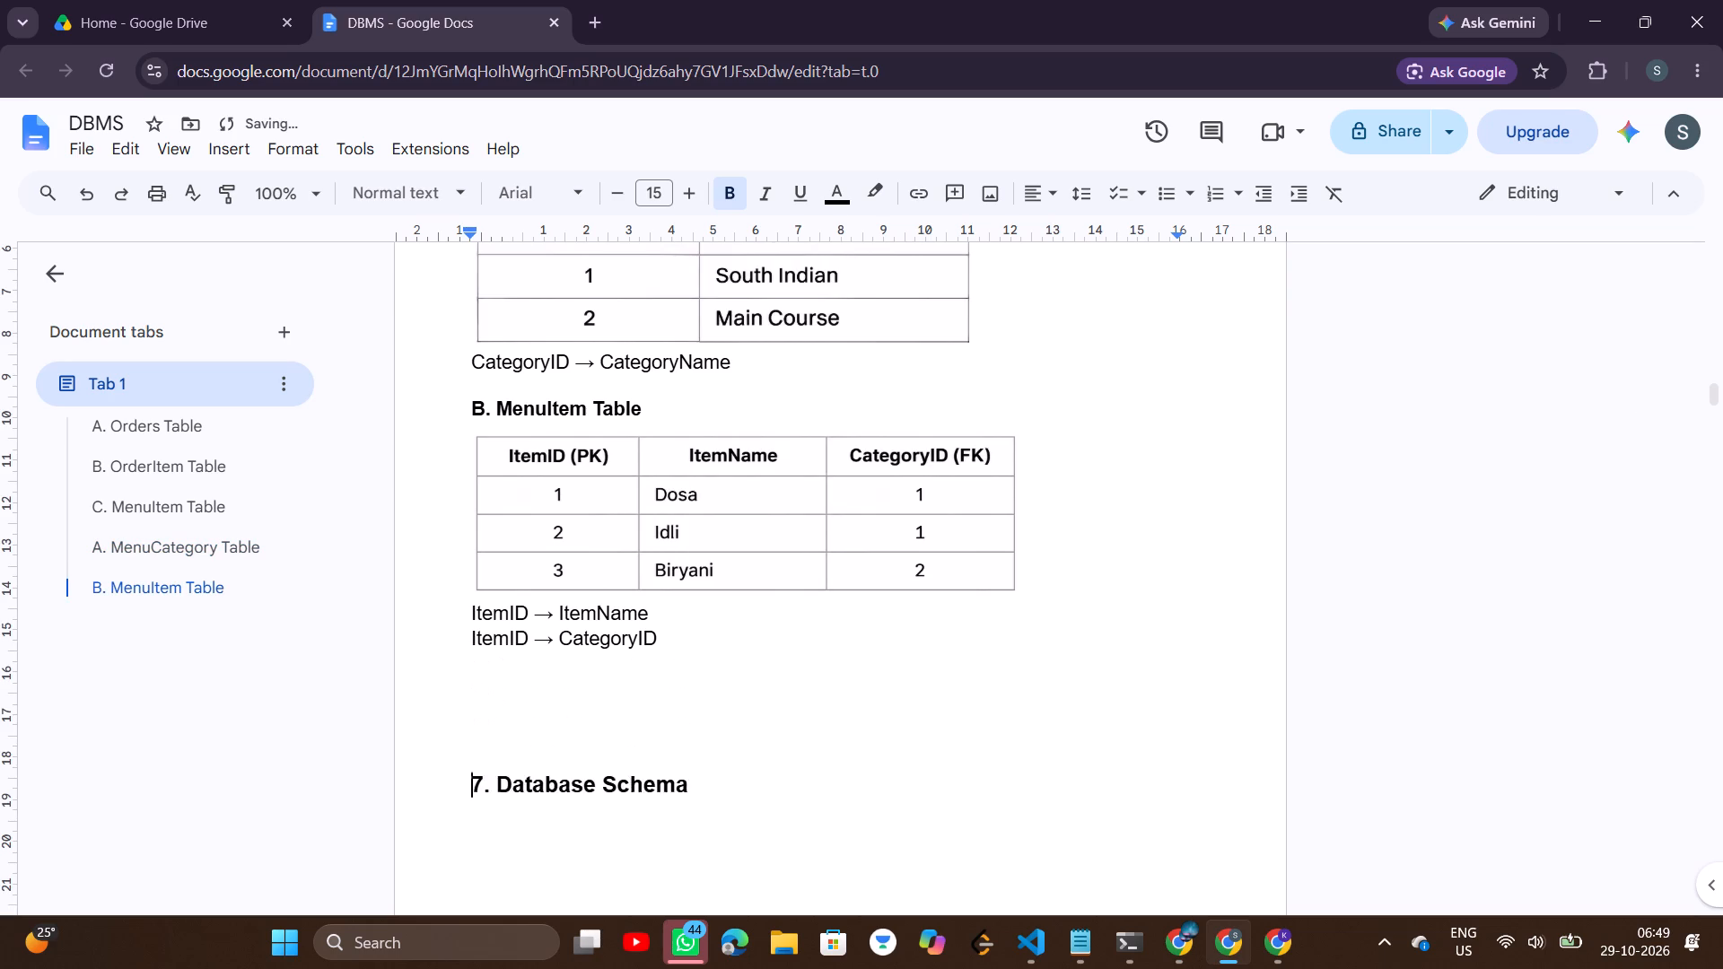
key(Return)
key(Return)
key(Return)
key(Return)
key(Return)
key(Return)
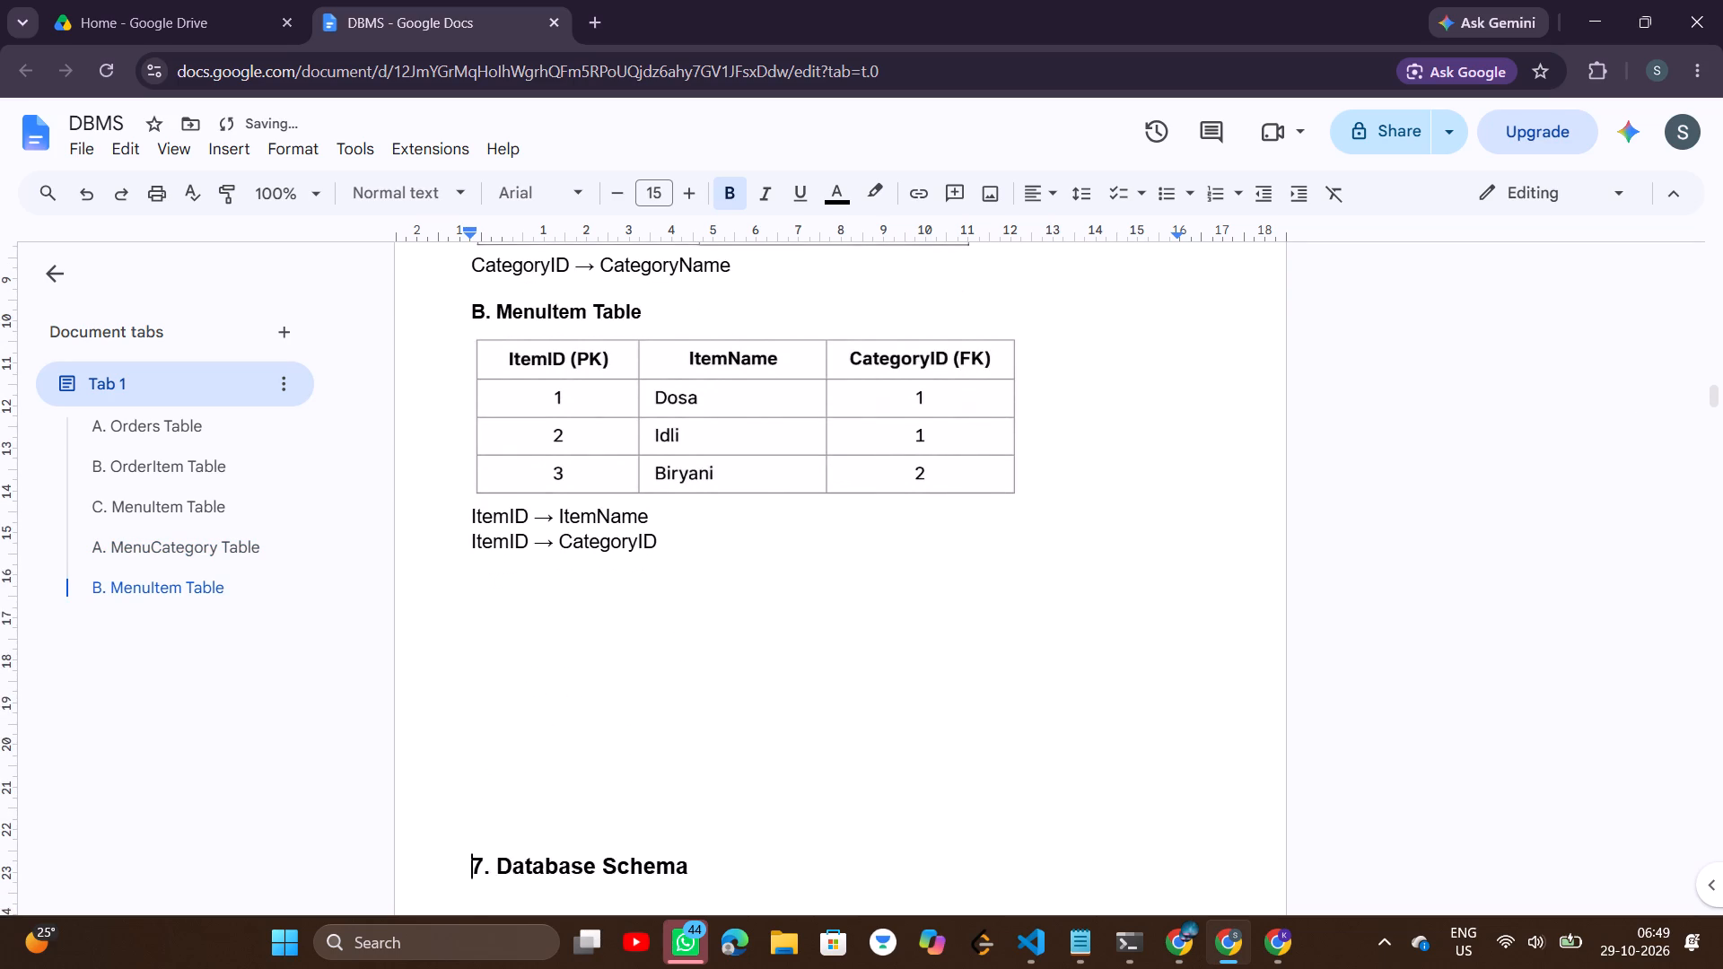
key(Return)
key(Return)
key(Return)
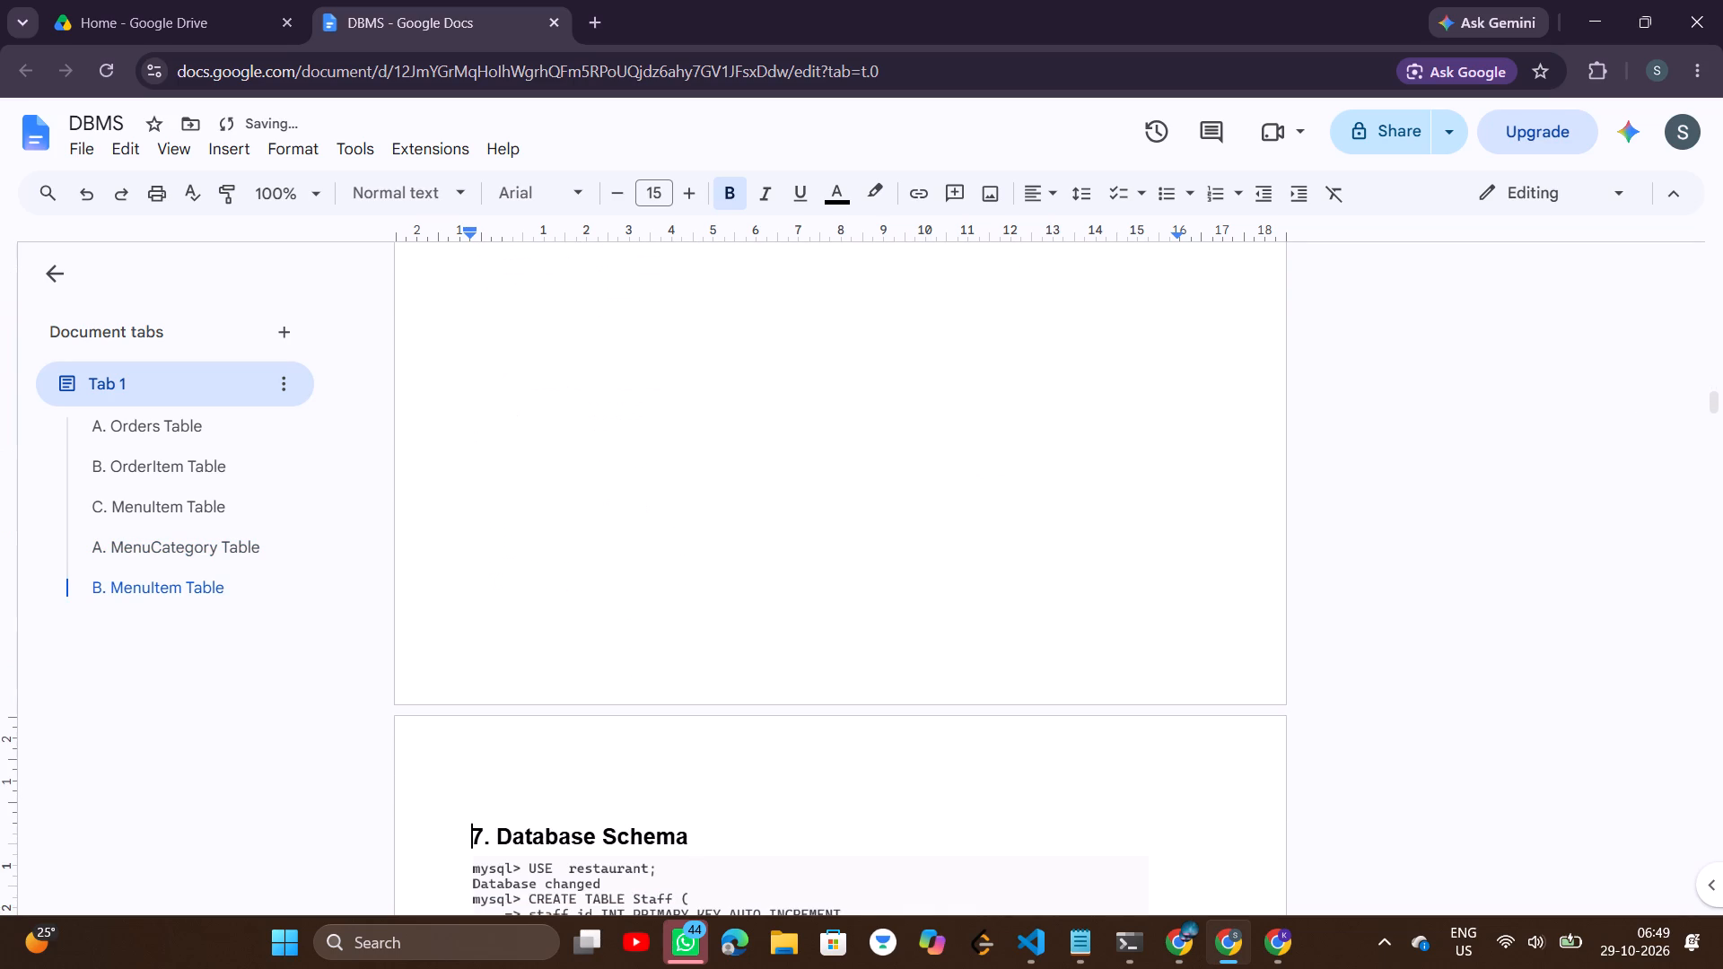
Remove the number "7." from the "Database Schema" heading.
key(Right)
key(Right)
key(Right)
key(BackSpace)
key(BackSpace)
key(BackSpace)
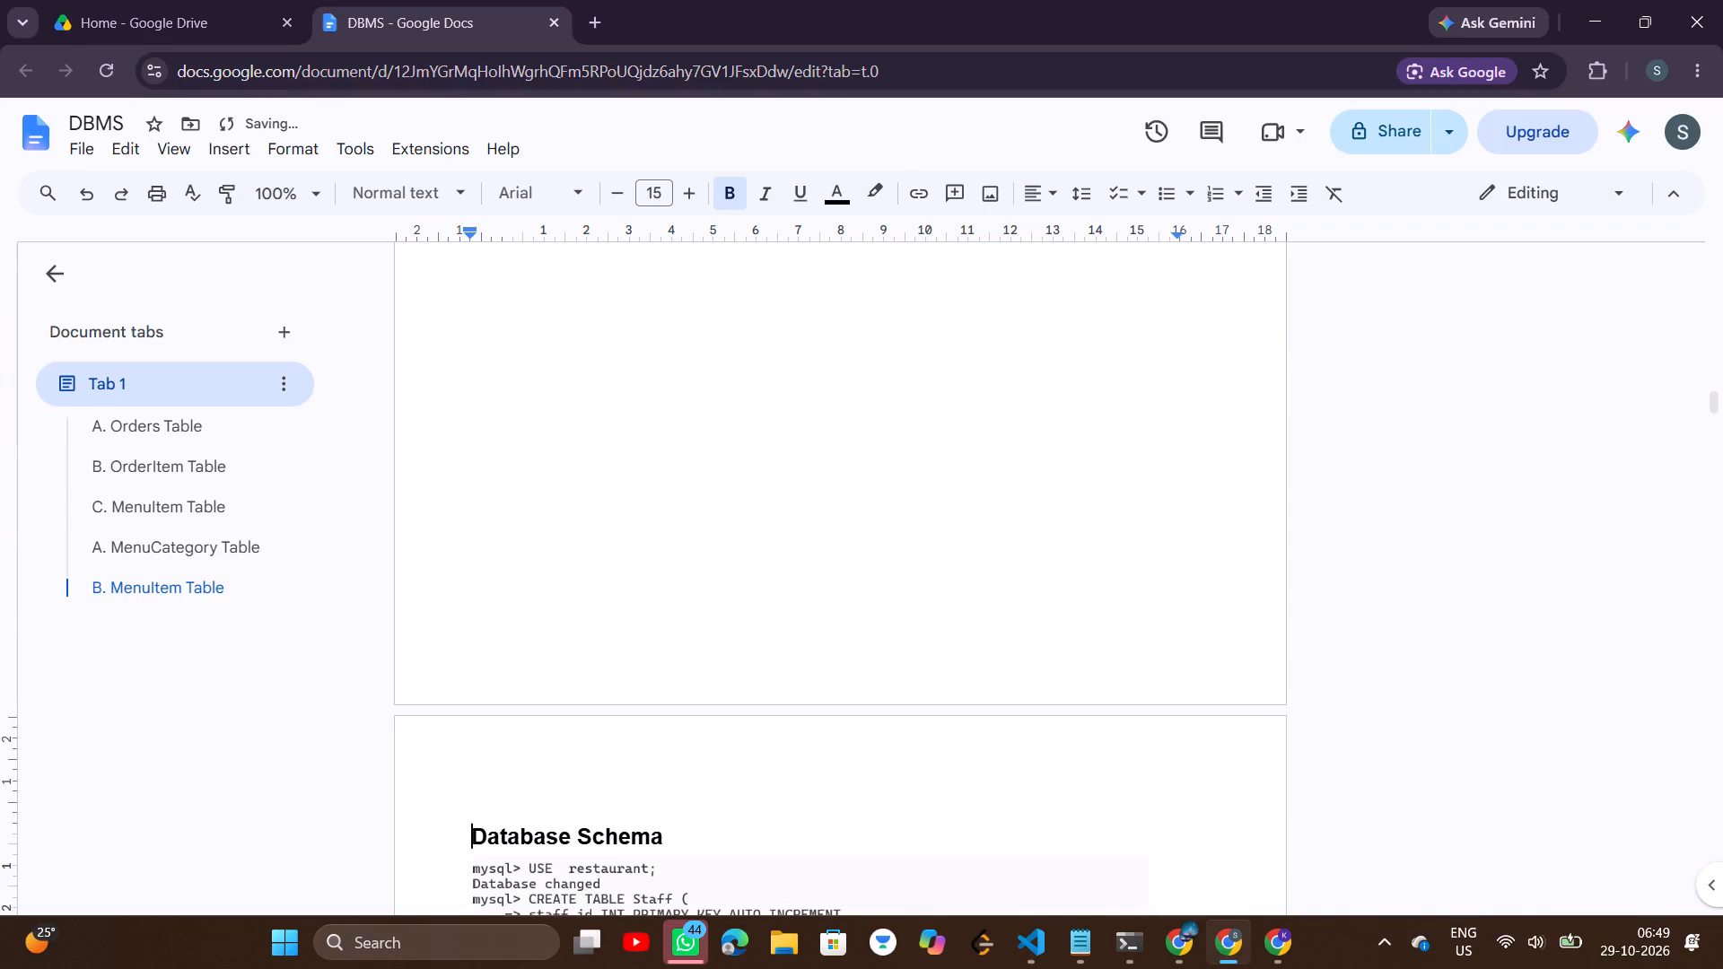
Increase the font size of the "Database Schema" heading to 17.
triple_click(494, 837)
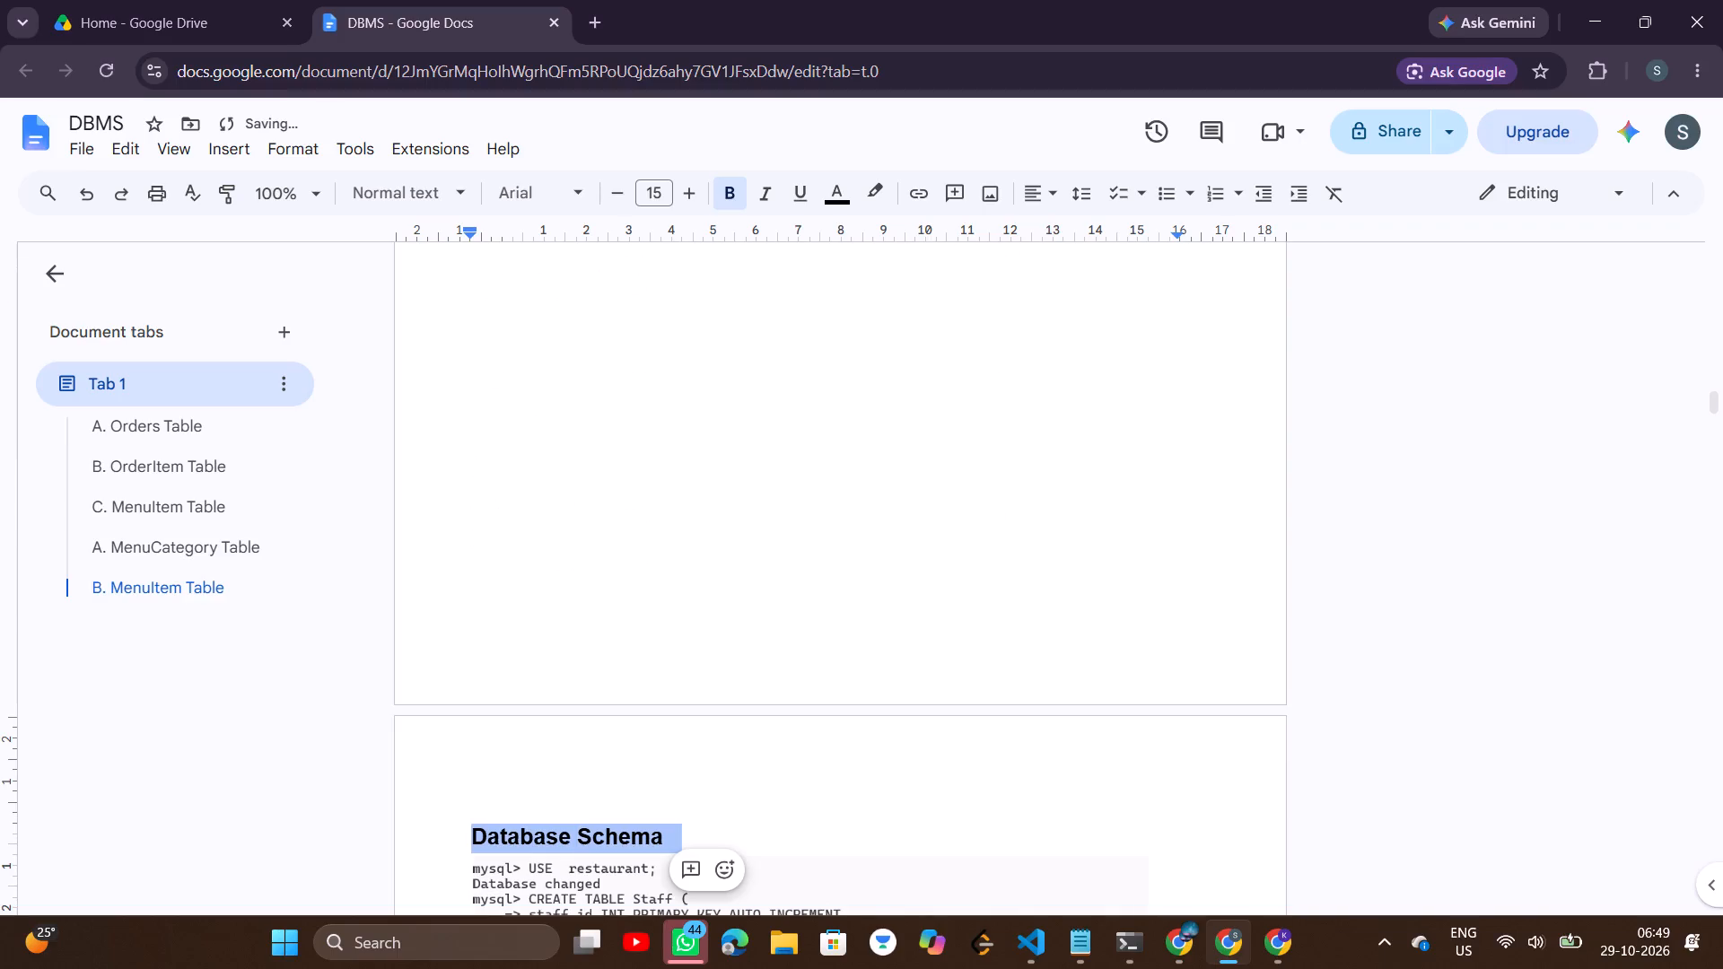
double_click(683, 200)
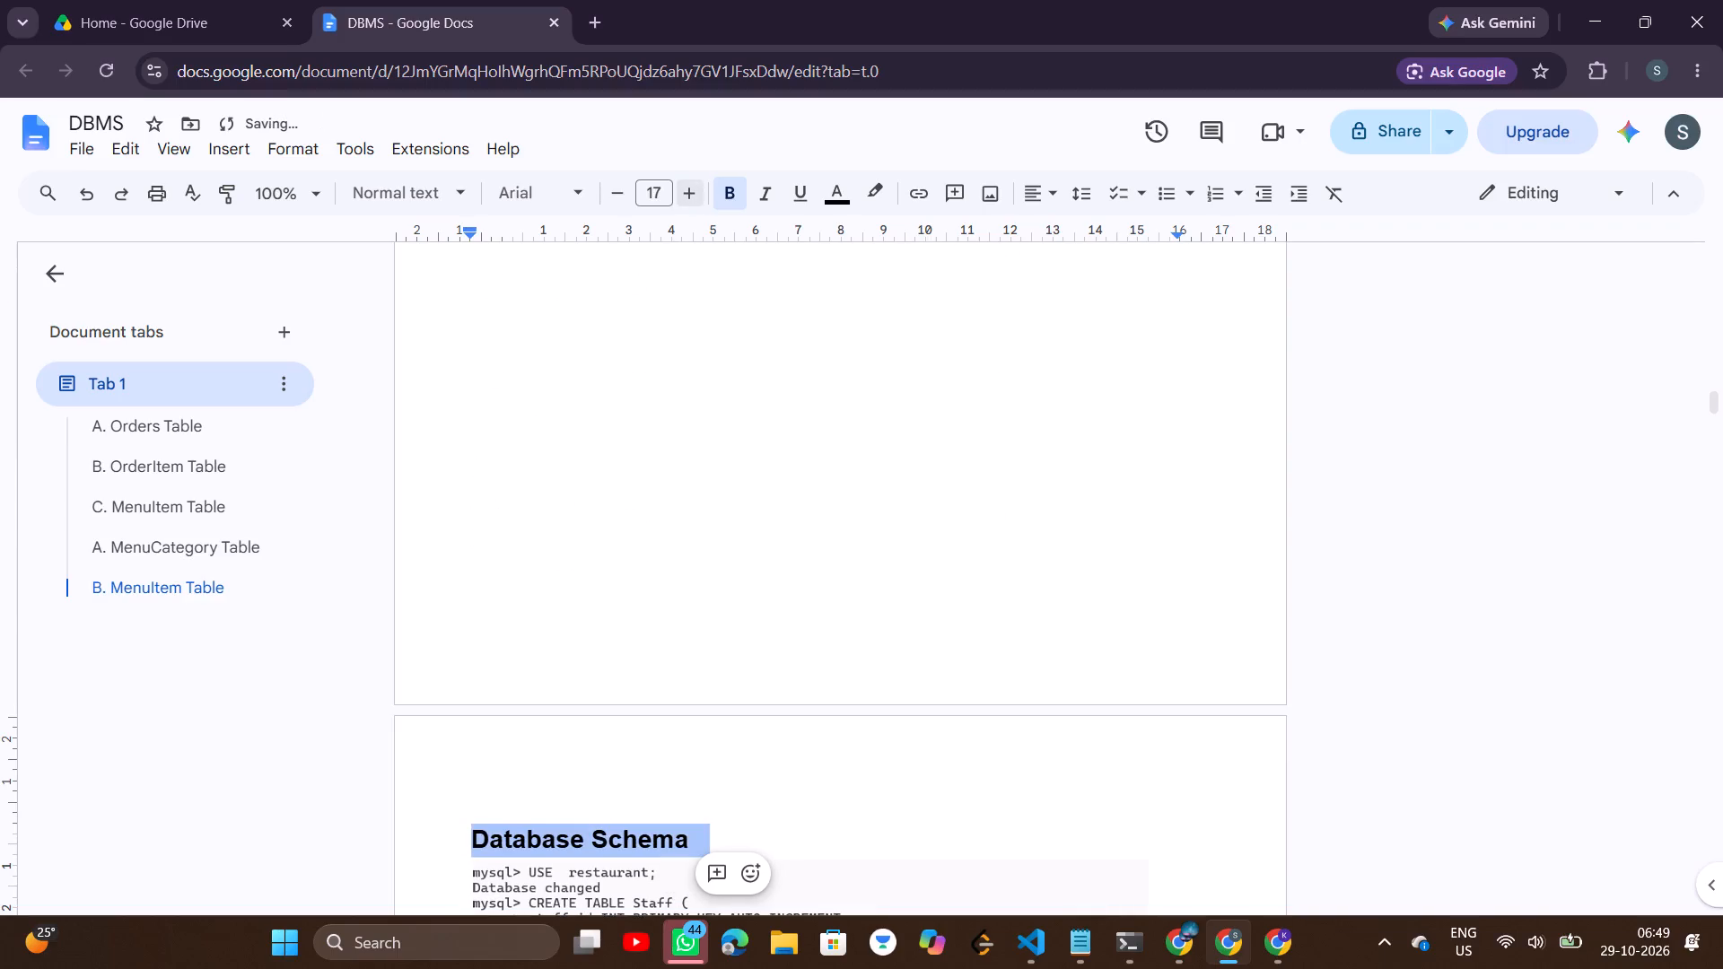
click(751, 501)
Remove the number "8." from the "Insert Statements" heading.
scroll(751, 501, down, 6)
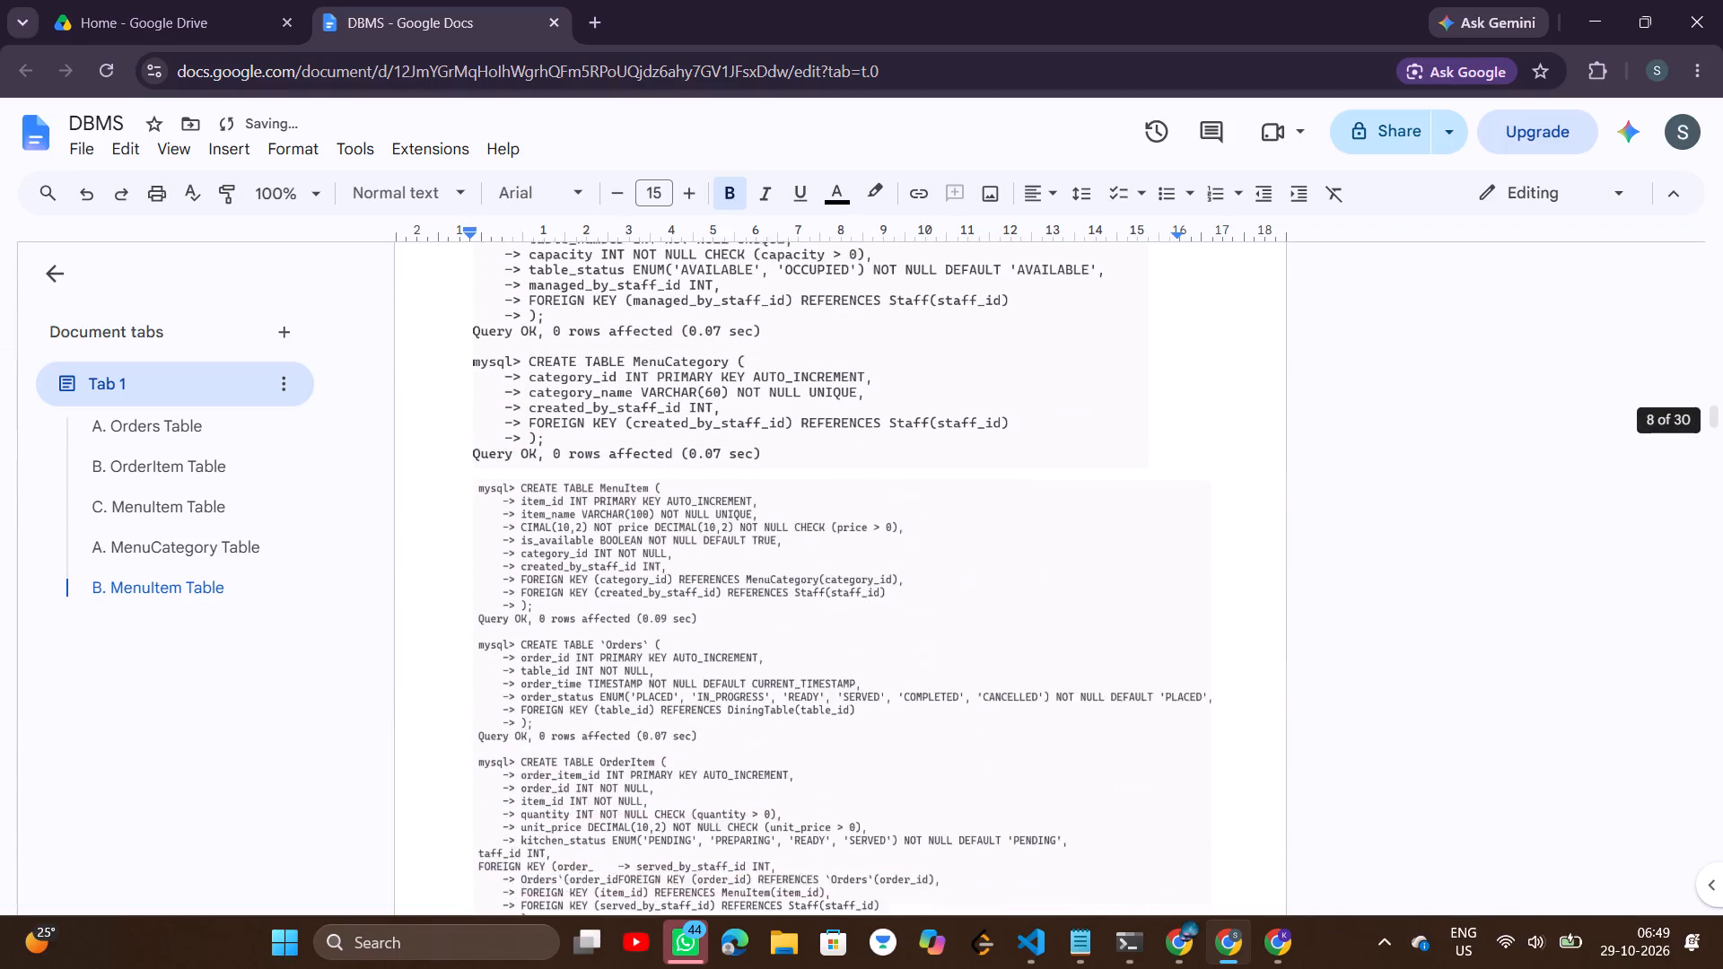
scroll(751, 501, down, 4)
scroll(751, 501, up, 1)
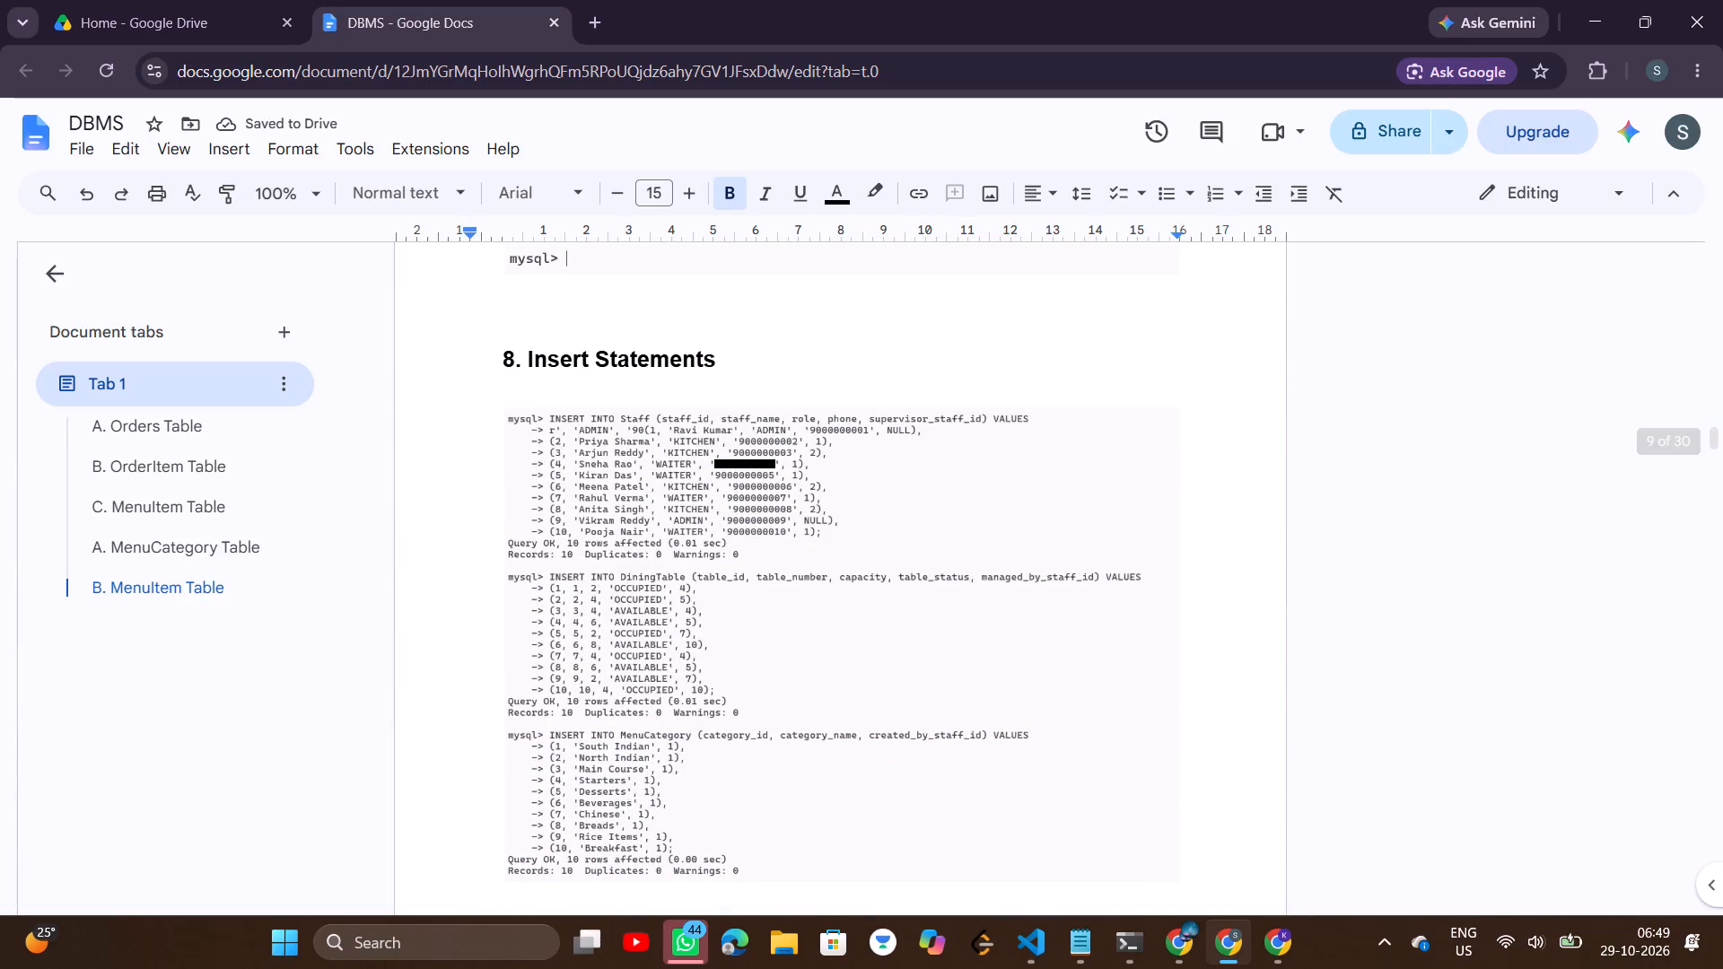
click(529, 359)
key(BackSpace)
key(BackSpace)
key(BackSpace)
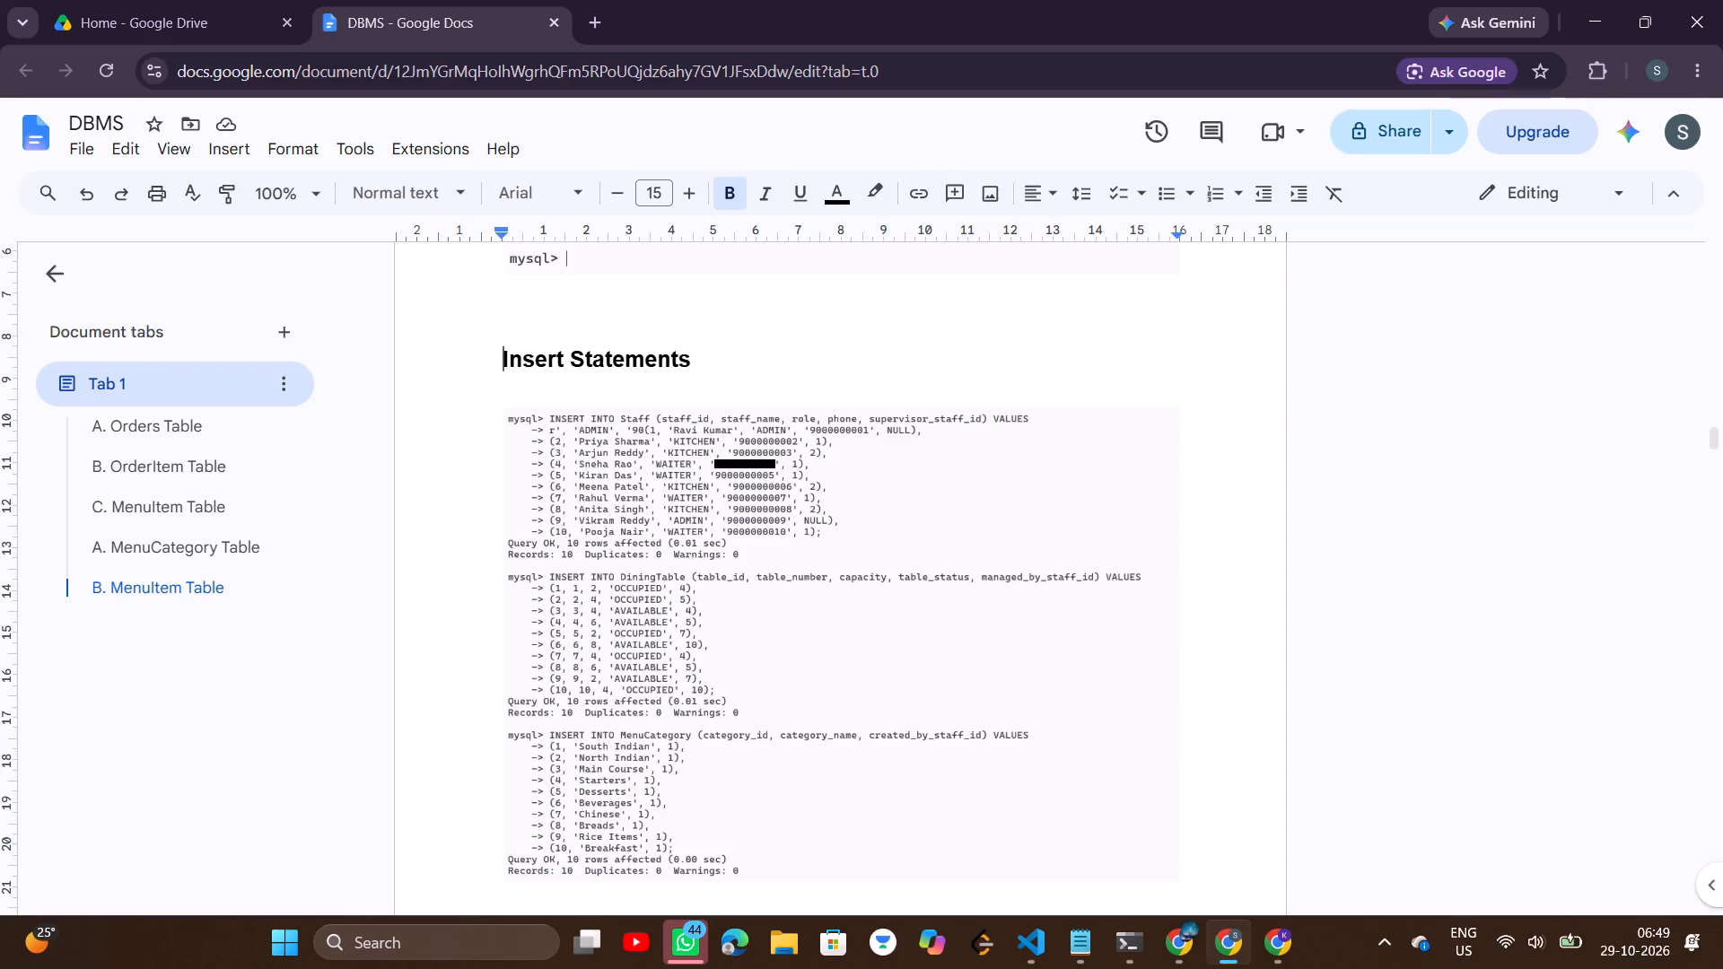
Increase the font size of the "Insert Statements" heading to 17.
triple_click(566, 361)
click(692, 193)
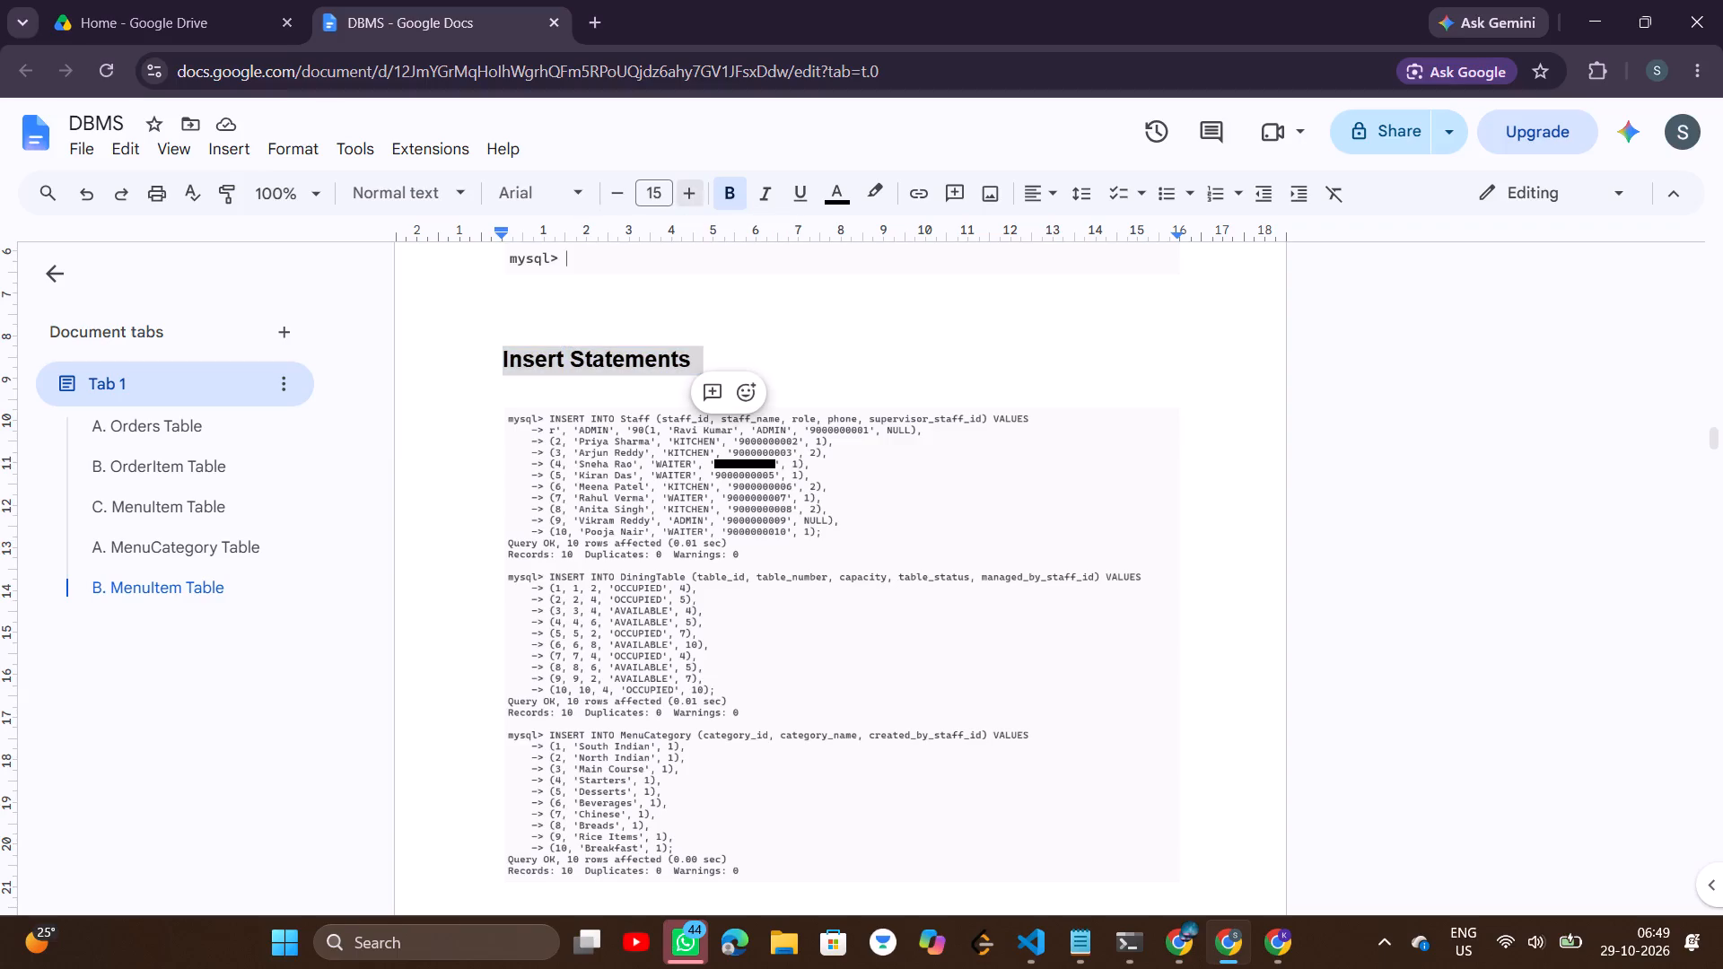
click(692, 193)
click(827, 336)
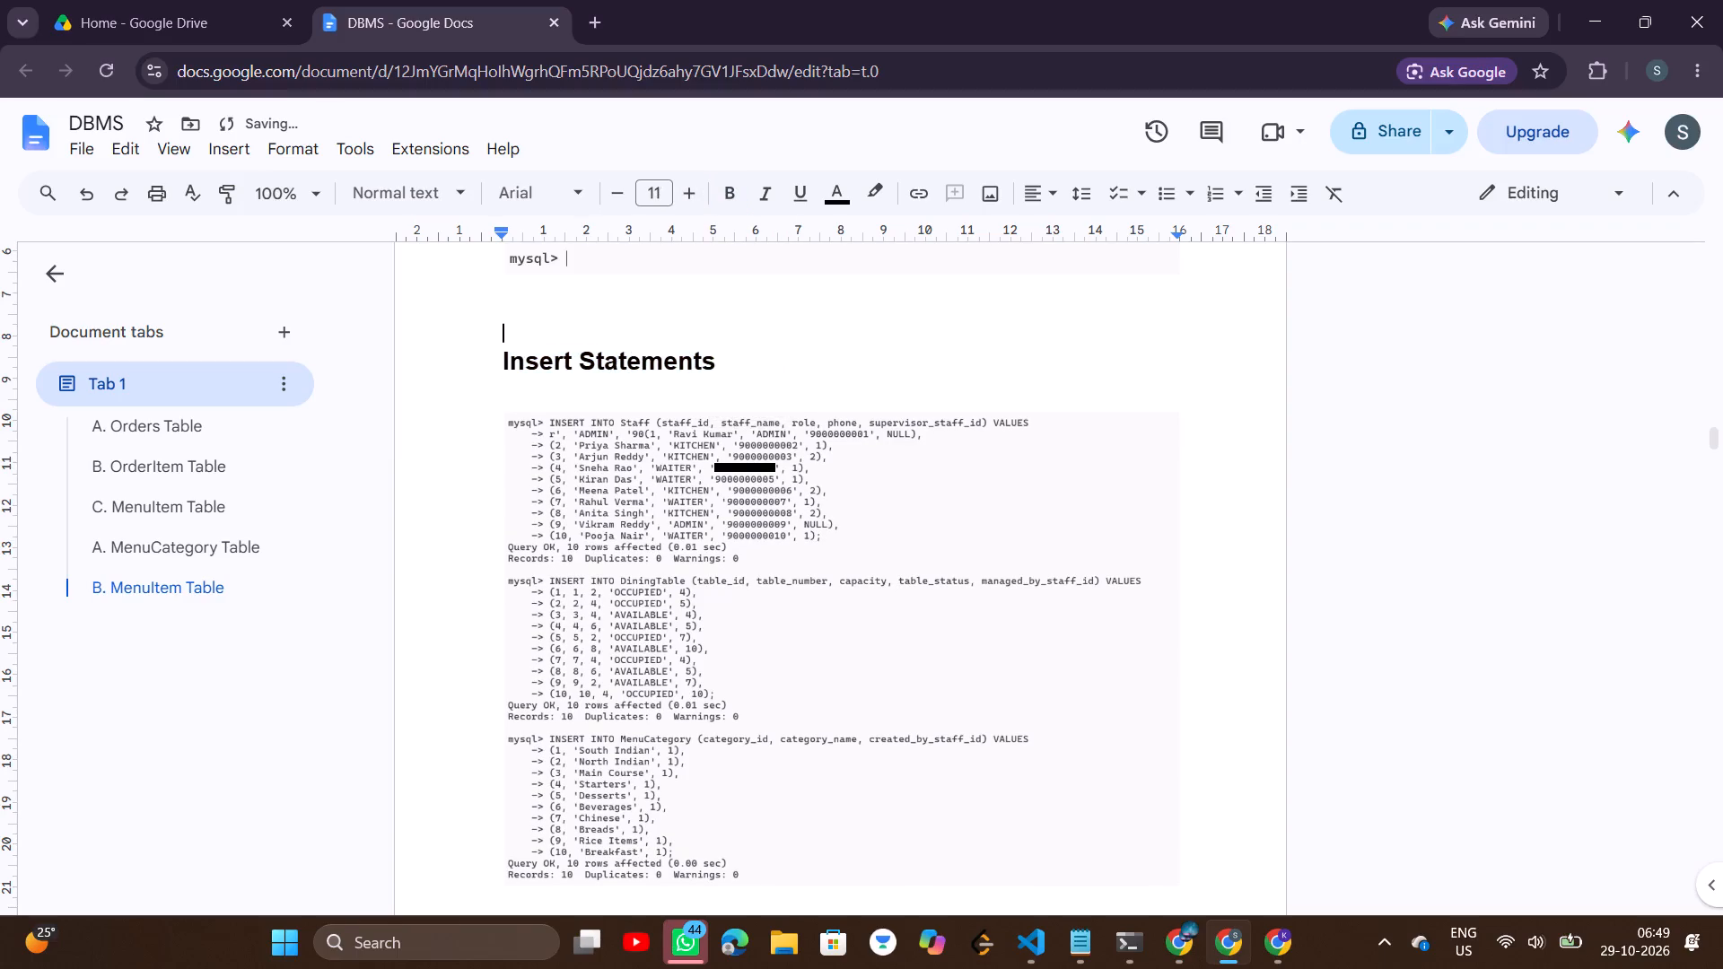
Remove the number "9." and the extra spaces from the "Queries , Procedures , Functions, and Triggers" heading.
scroll(827, 336, down, 7)
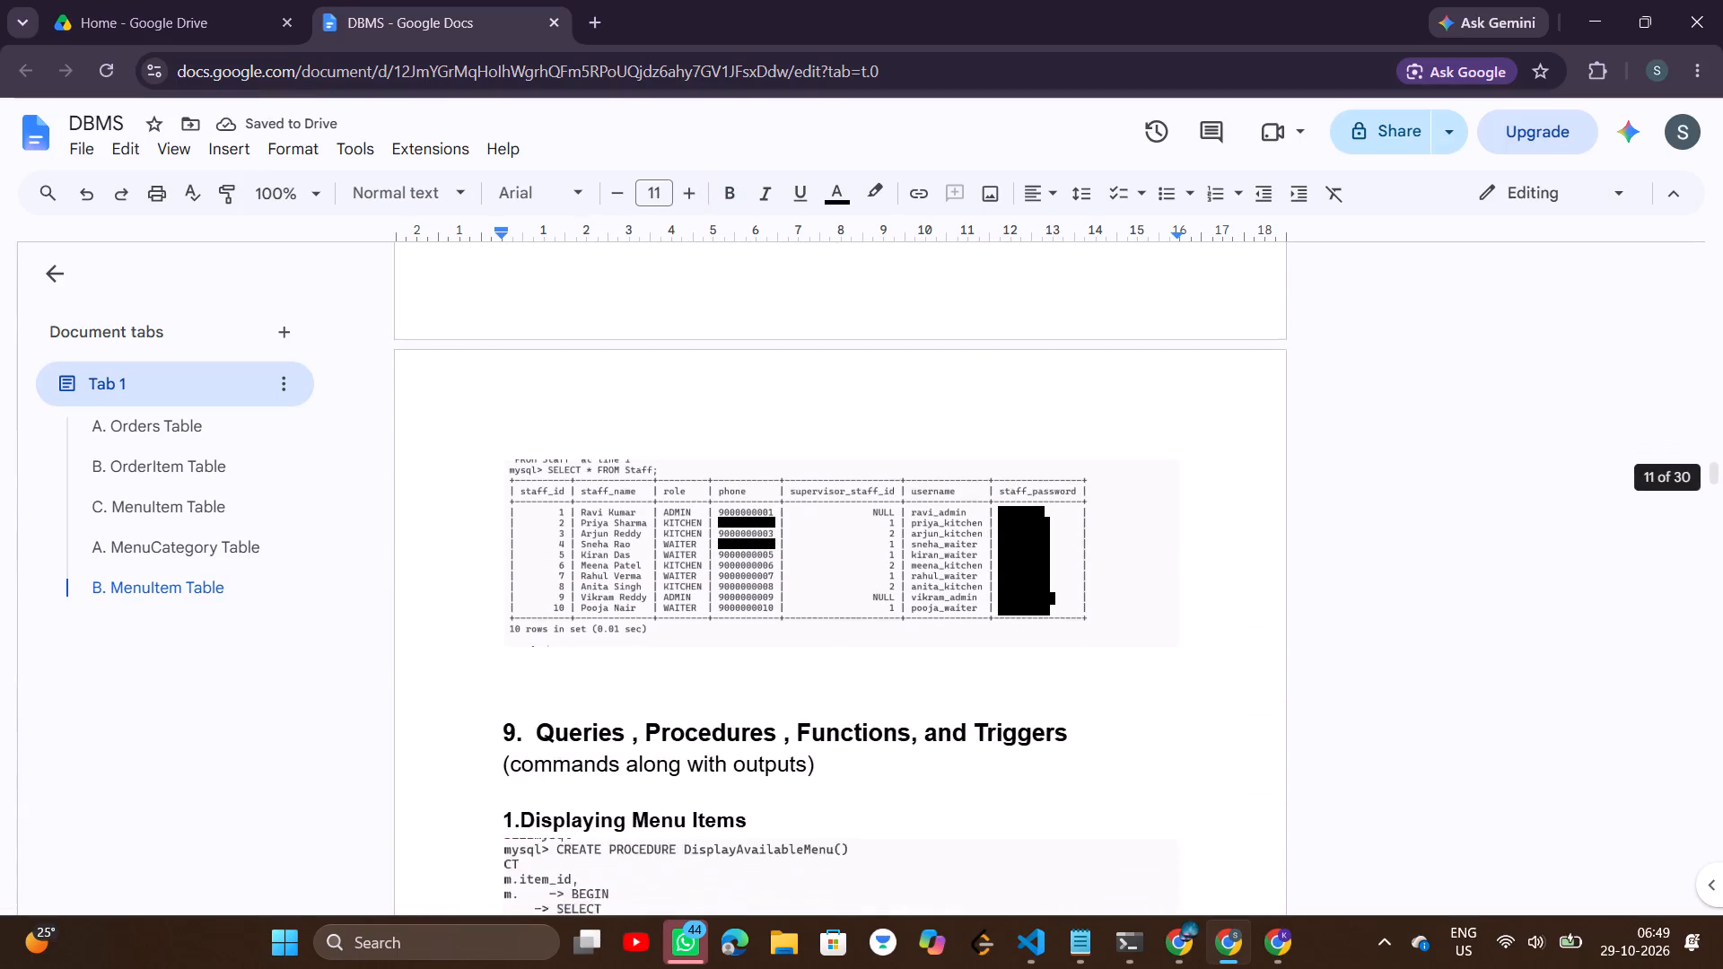
scroll(827, 336, down, 1)
click(536, 488)
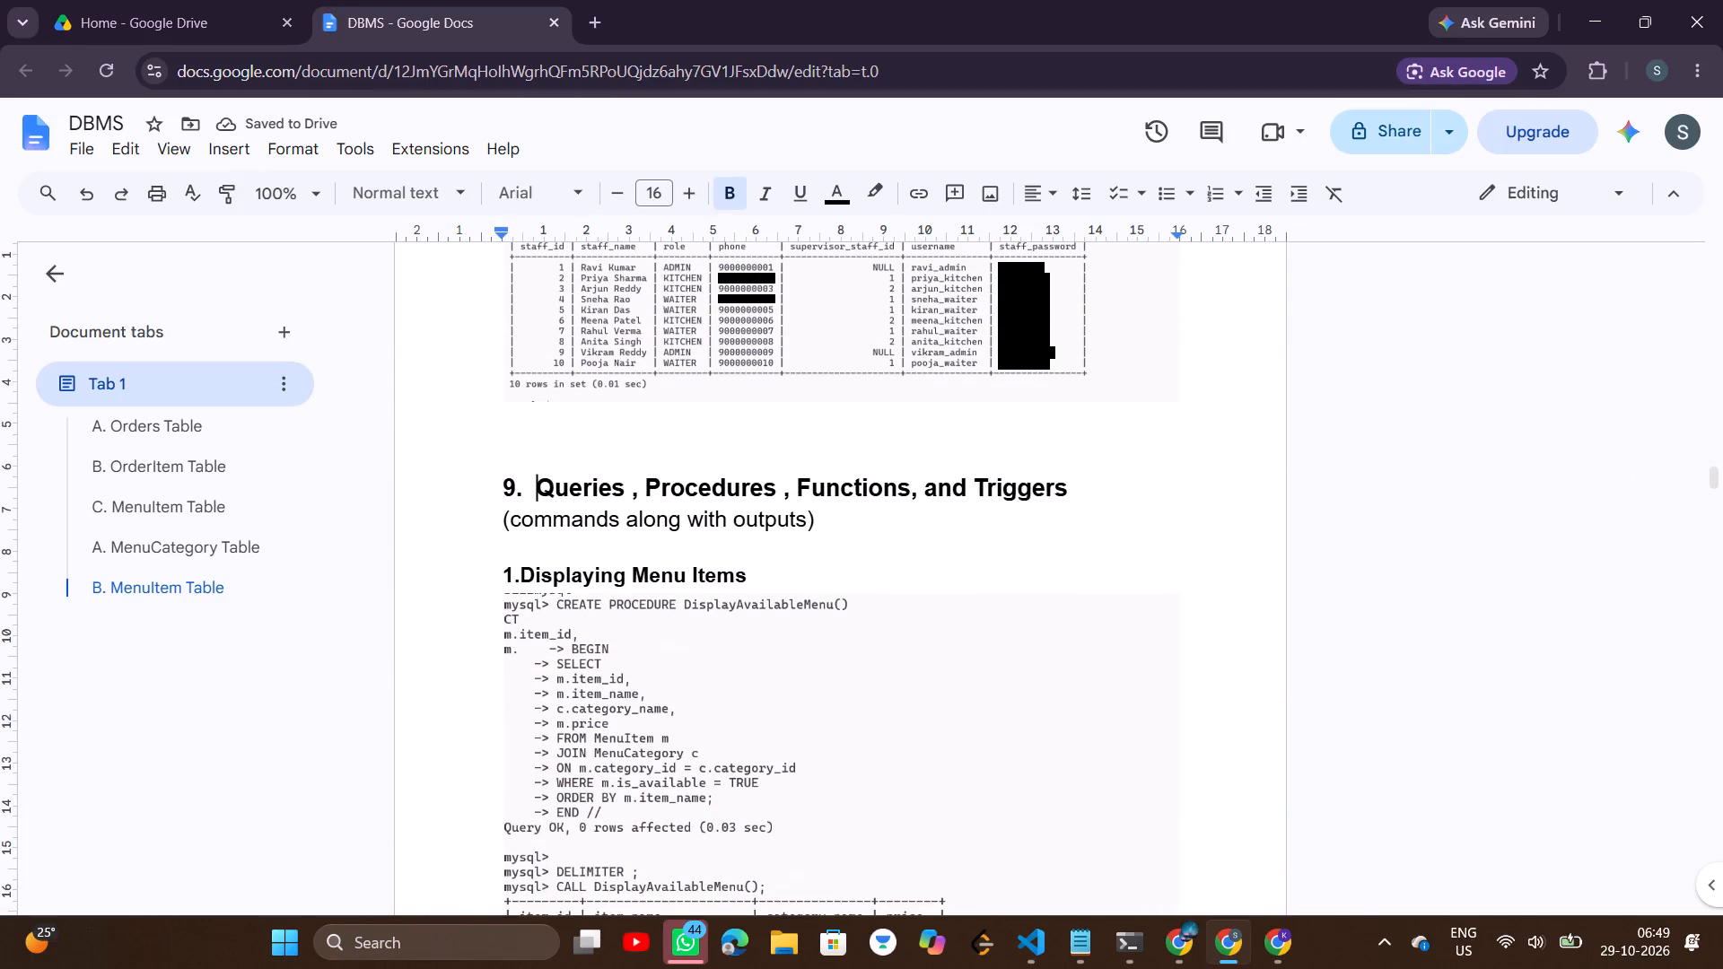
key(BackSpace)
key(BackSpace)
key(BackSpace)
key(BackSpace)
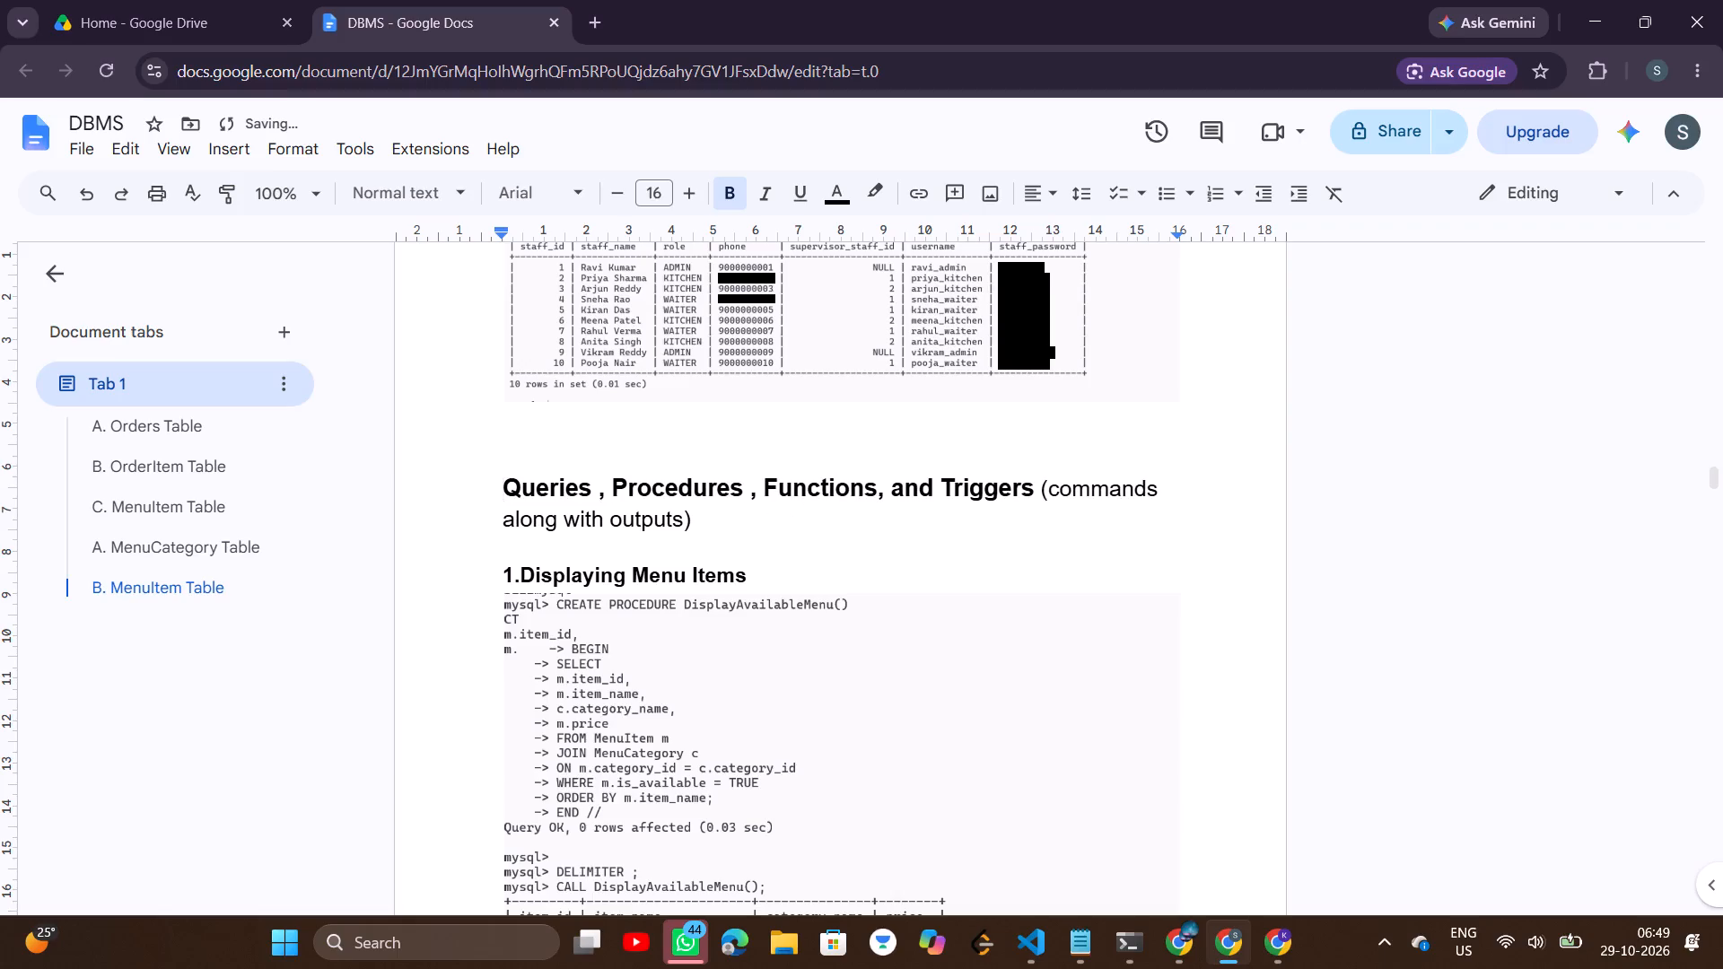
Increase the bold heading text "Queries , Procedures , Functions, and Triggers" to font size 17, leaving out the bracketed note.
triple_click(610, 493)
click(610, 493)
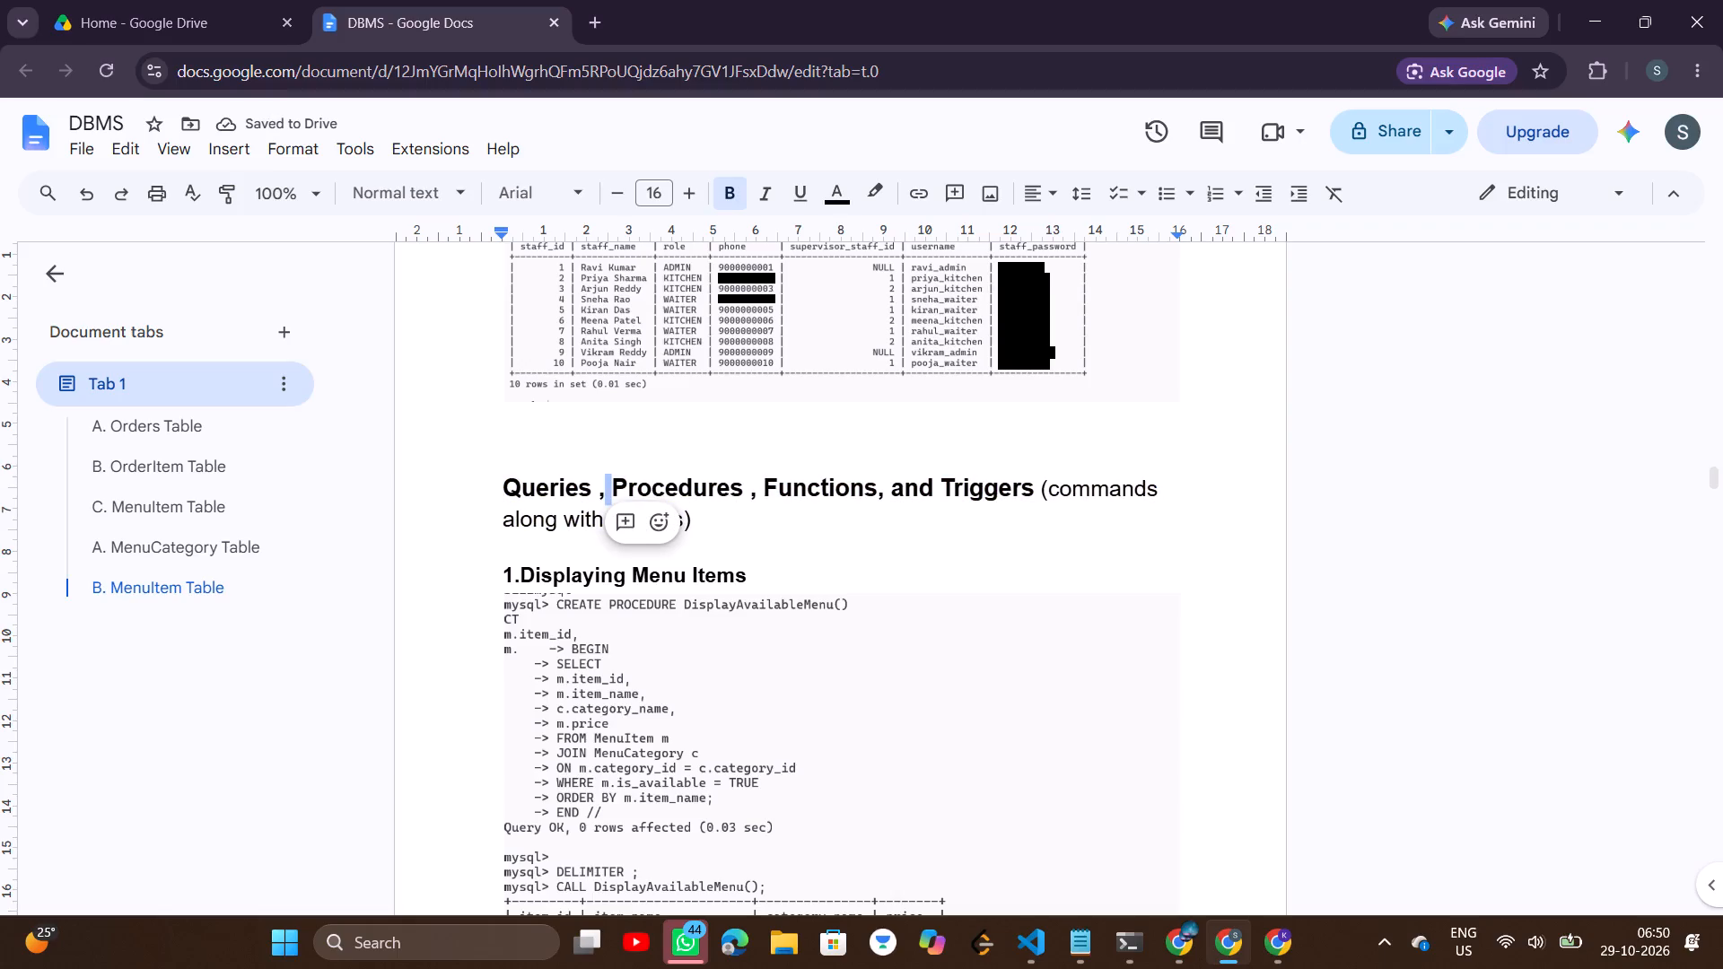
drag(502, 486, 1071, 497)
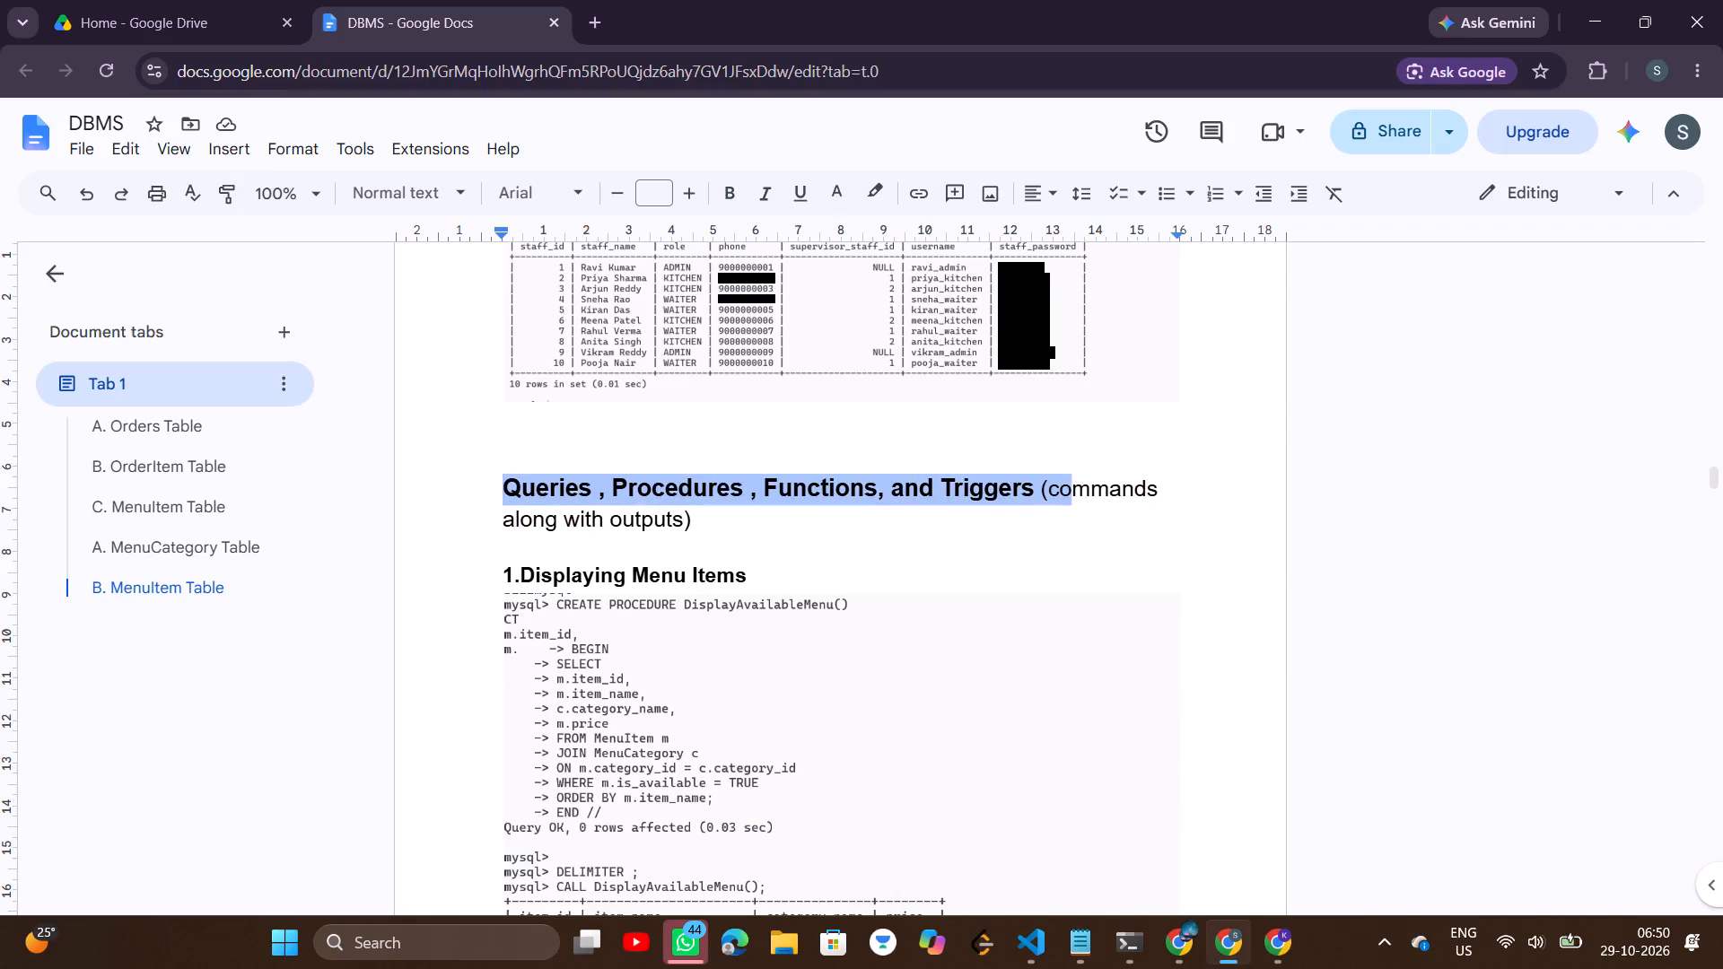
click(1032, 491)
drag(1032, 491, 496, 493)
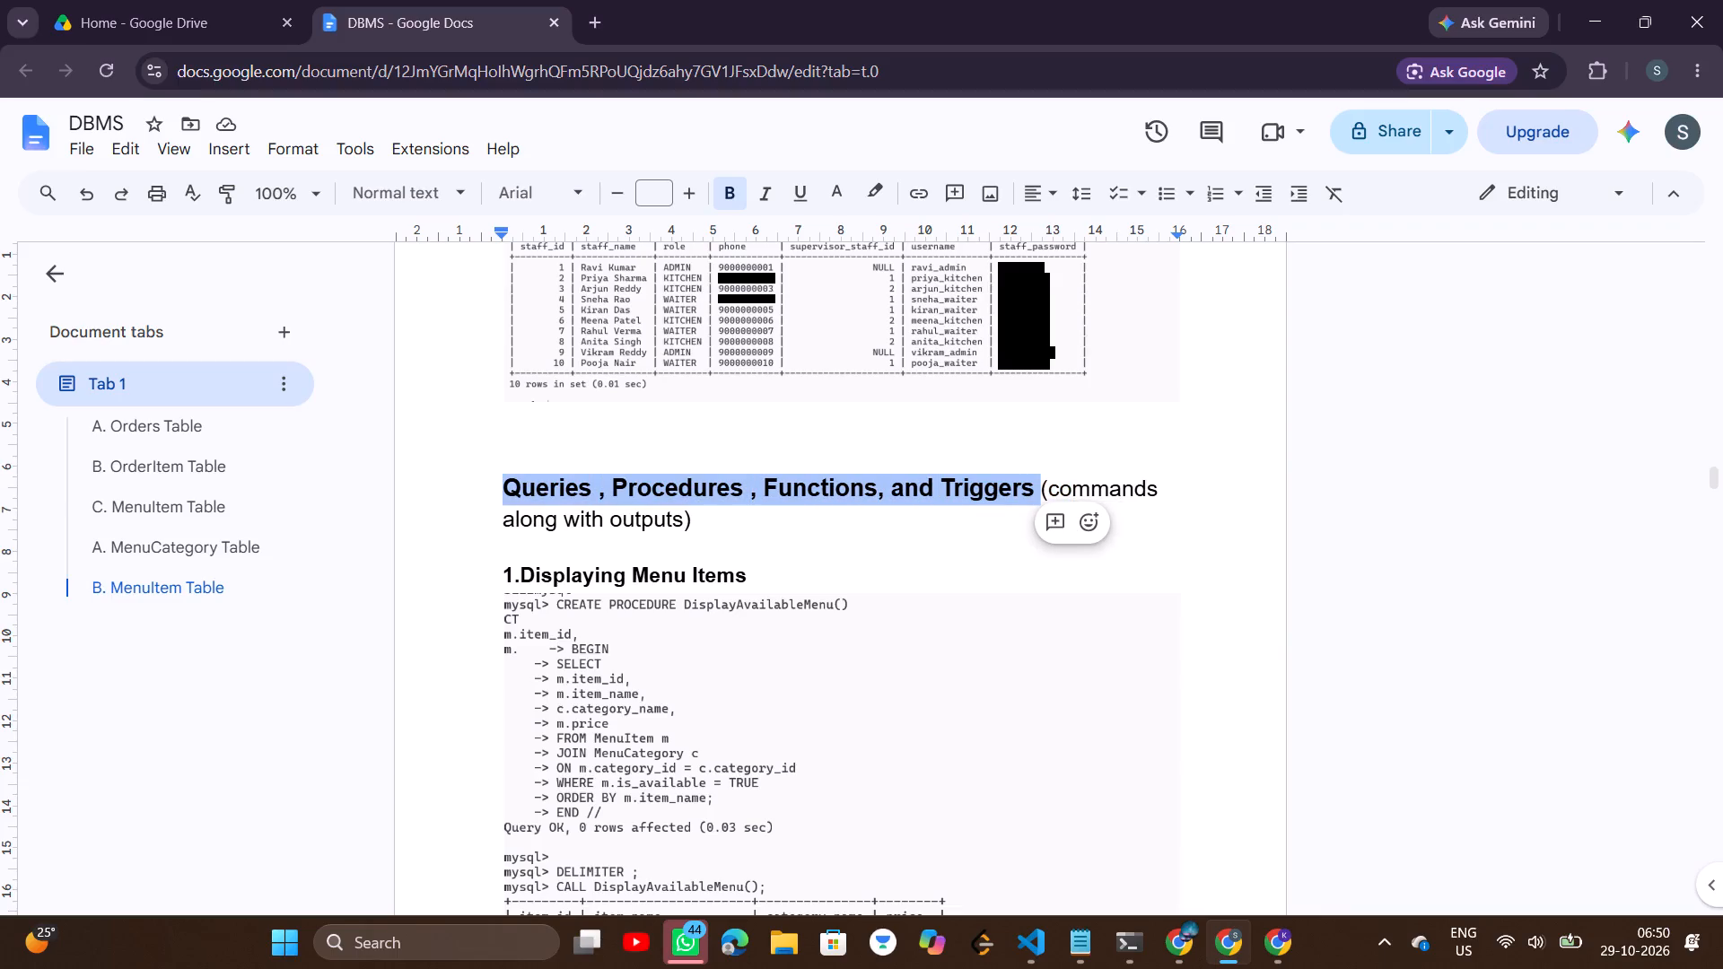
key(Right)
key(Left)
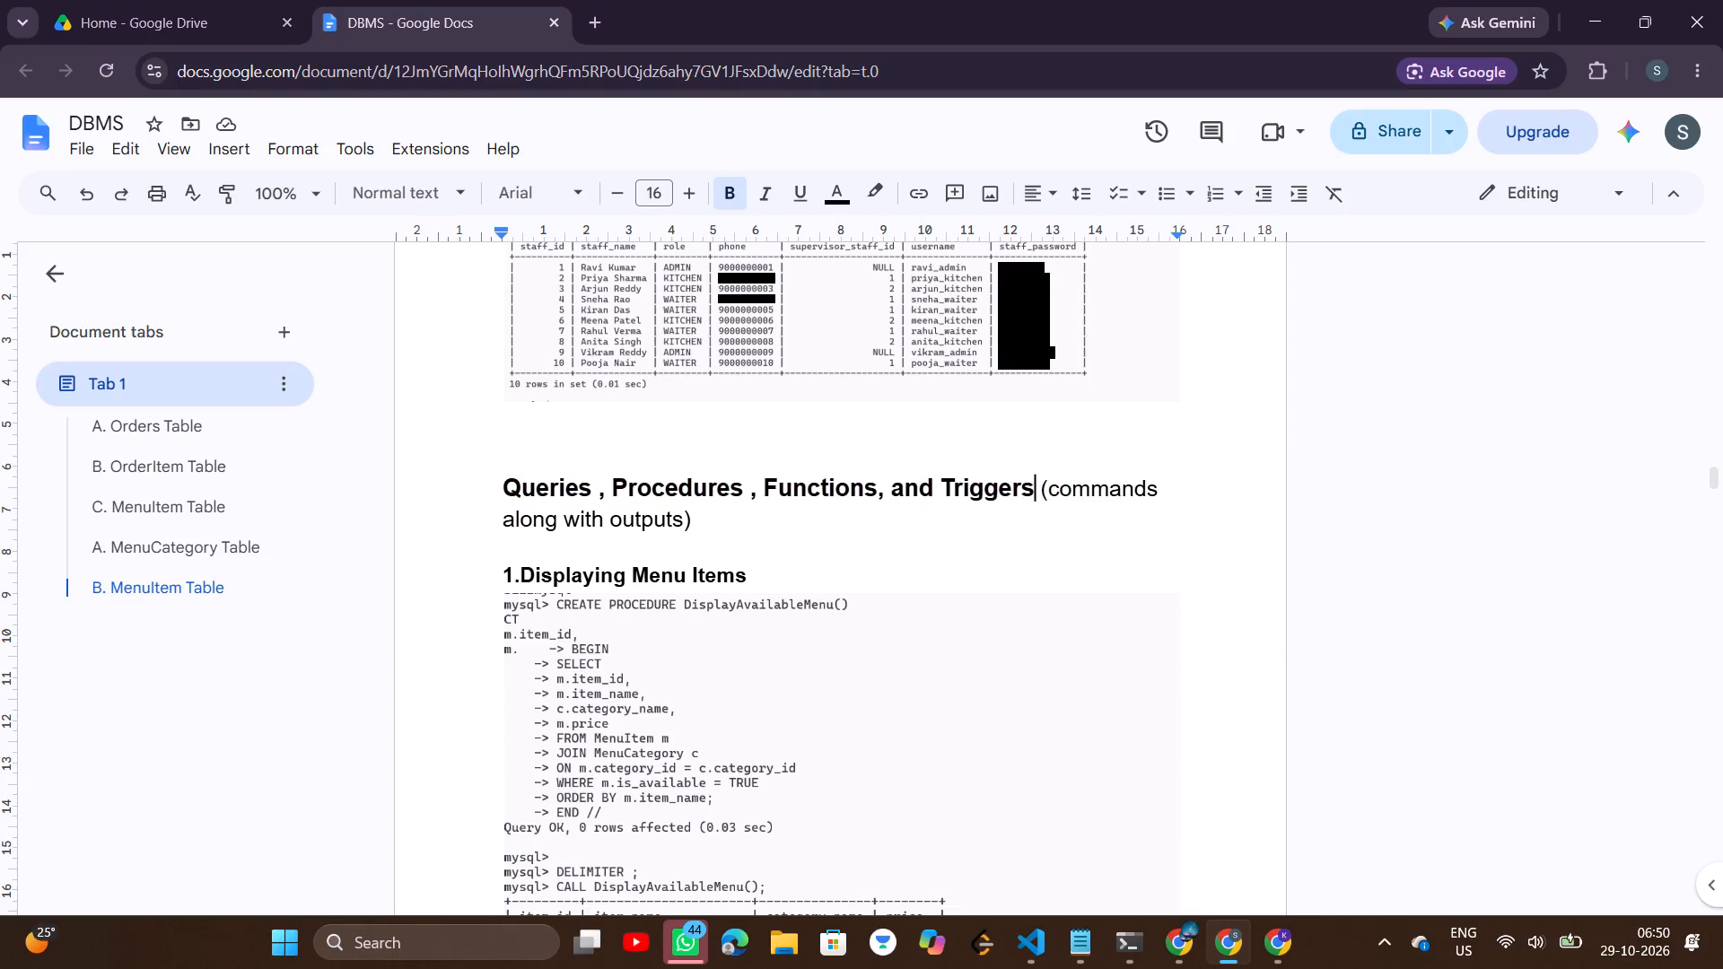
click(1031, 486)
drag(1031, 486, 481, 496)
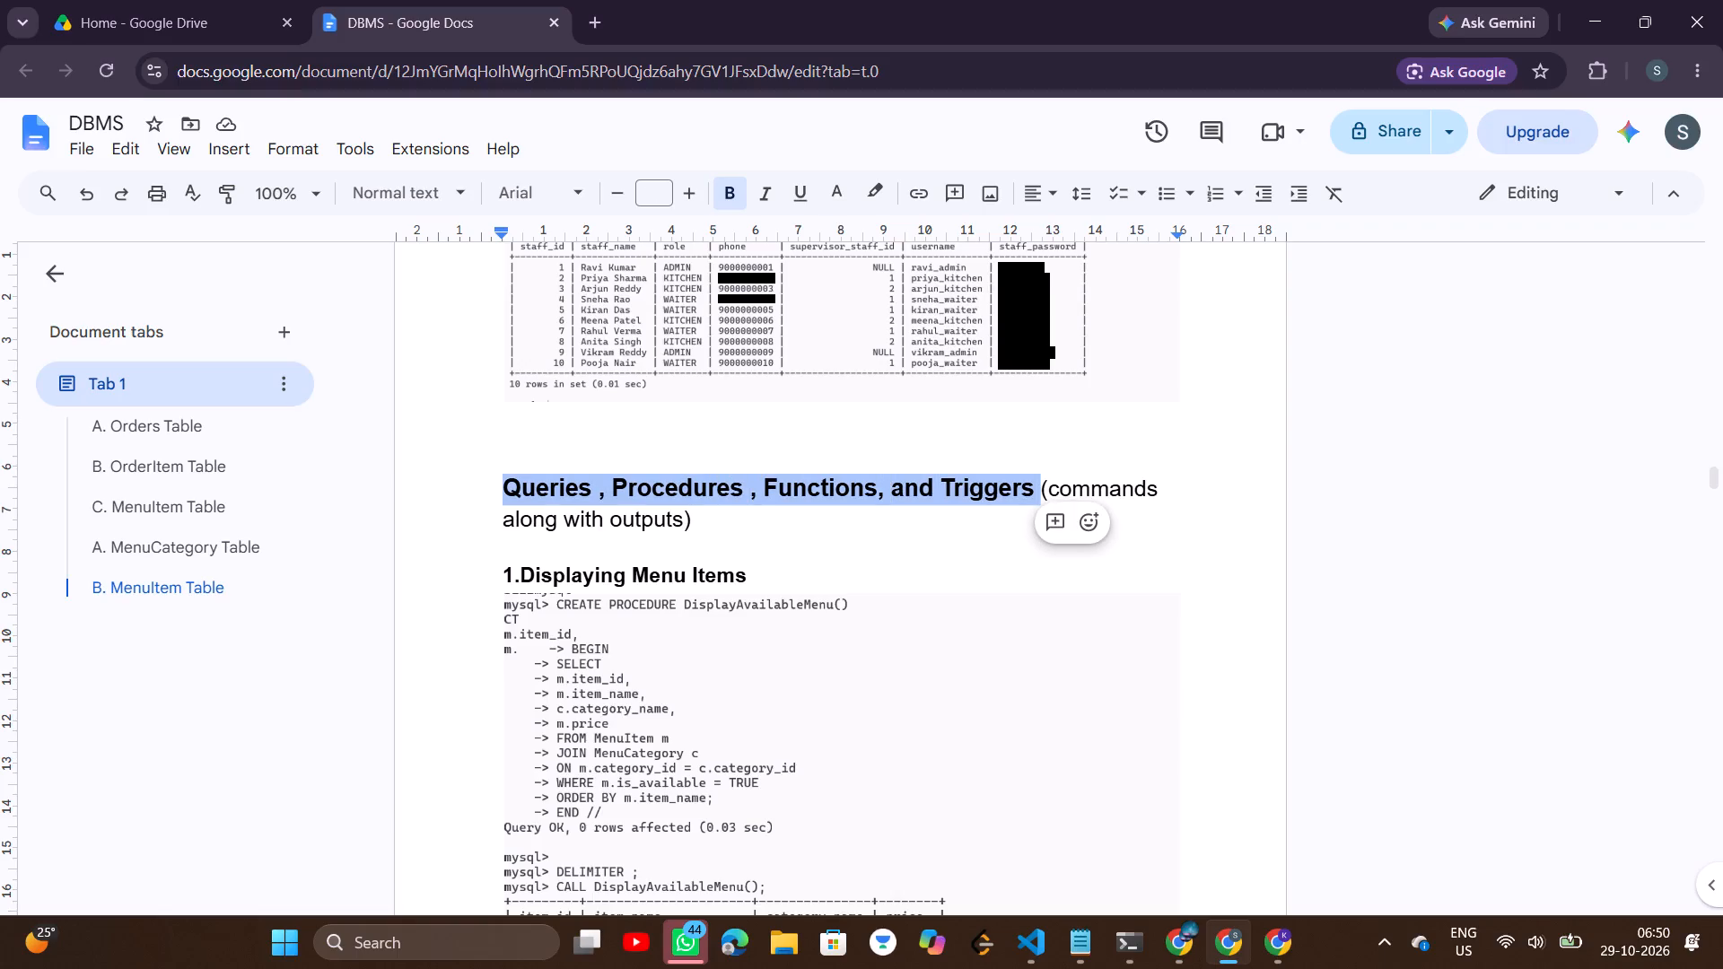
click(1028, 489)
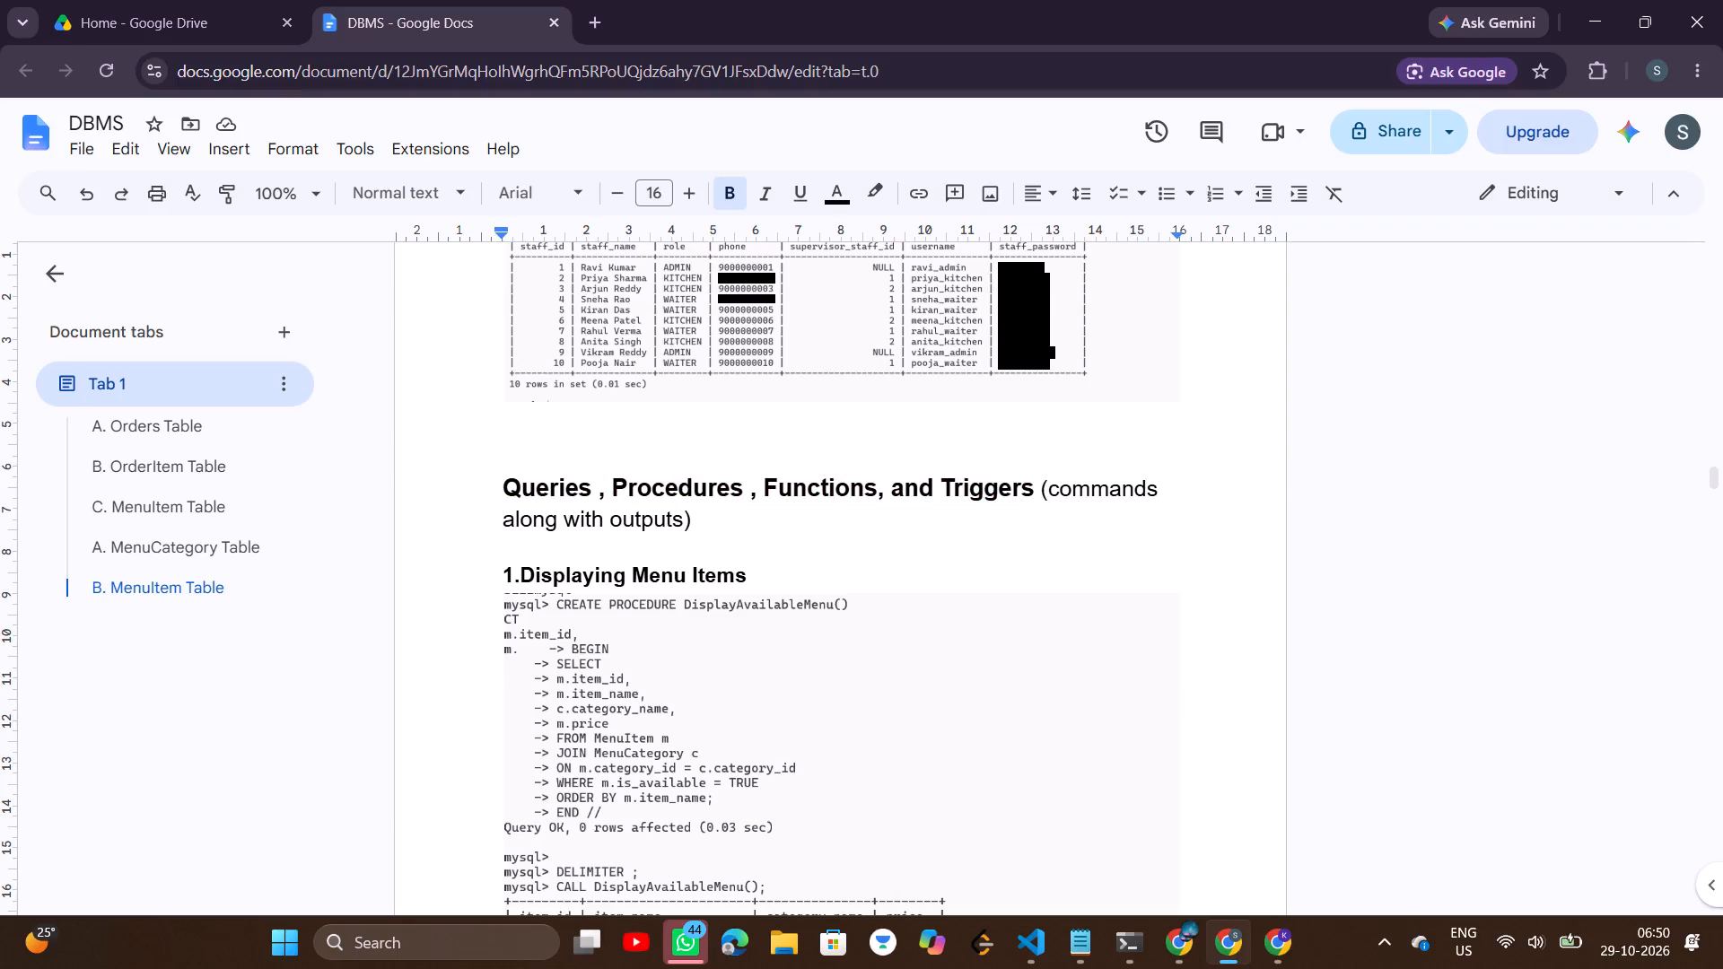
click(1033, 489)
click(512, 484)
drag(512, 484, 822, 494)
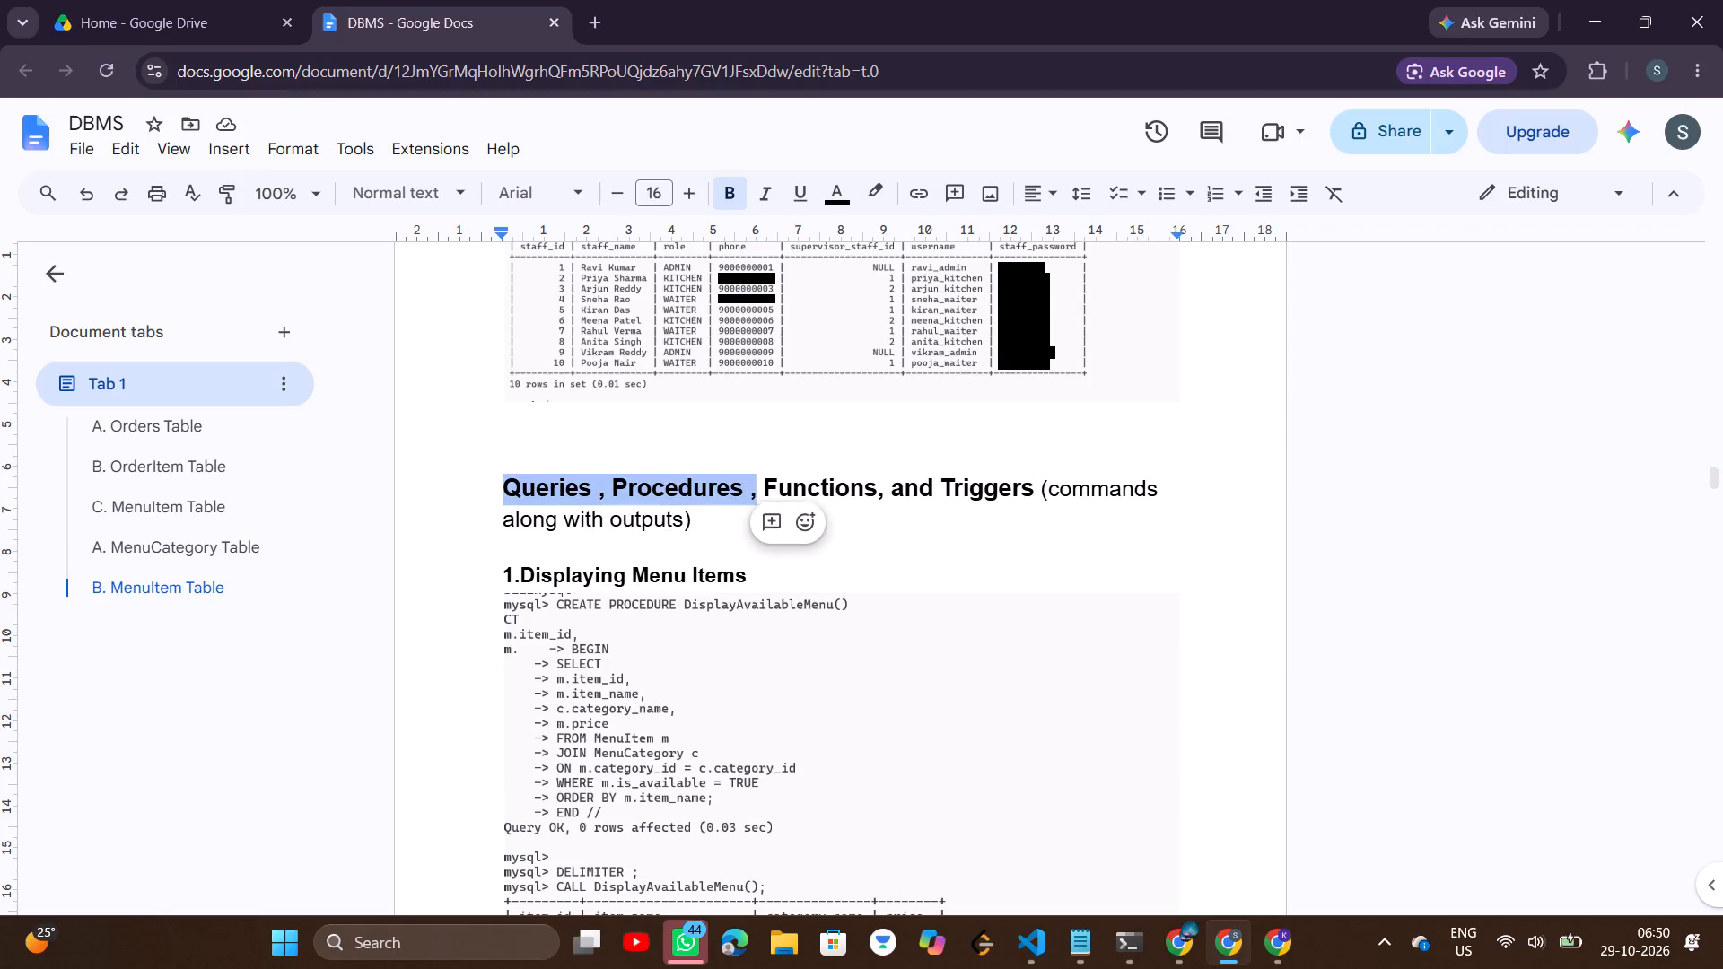
drag(822, 494, 984, 485)
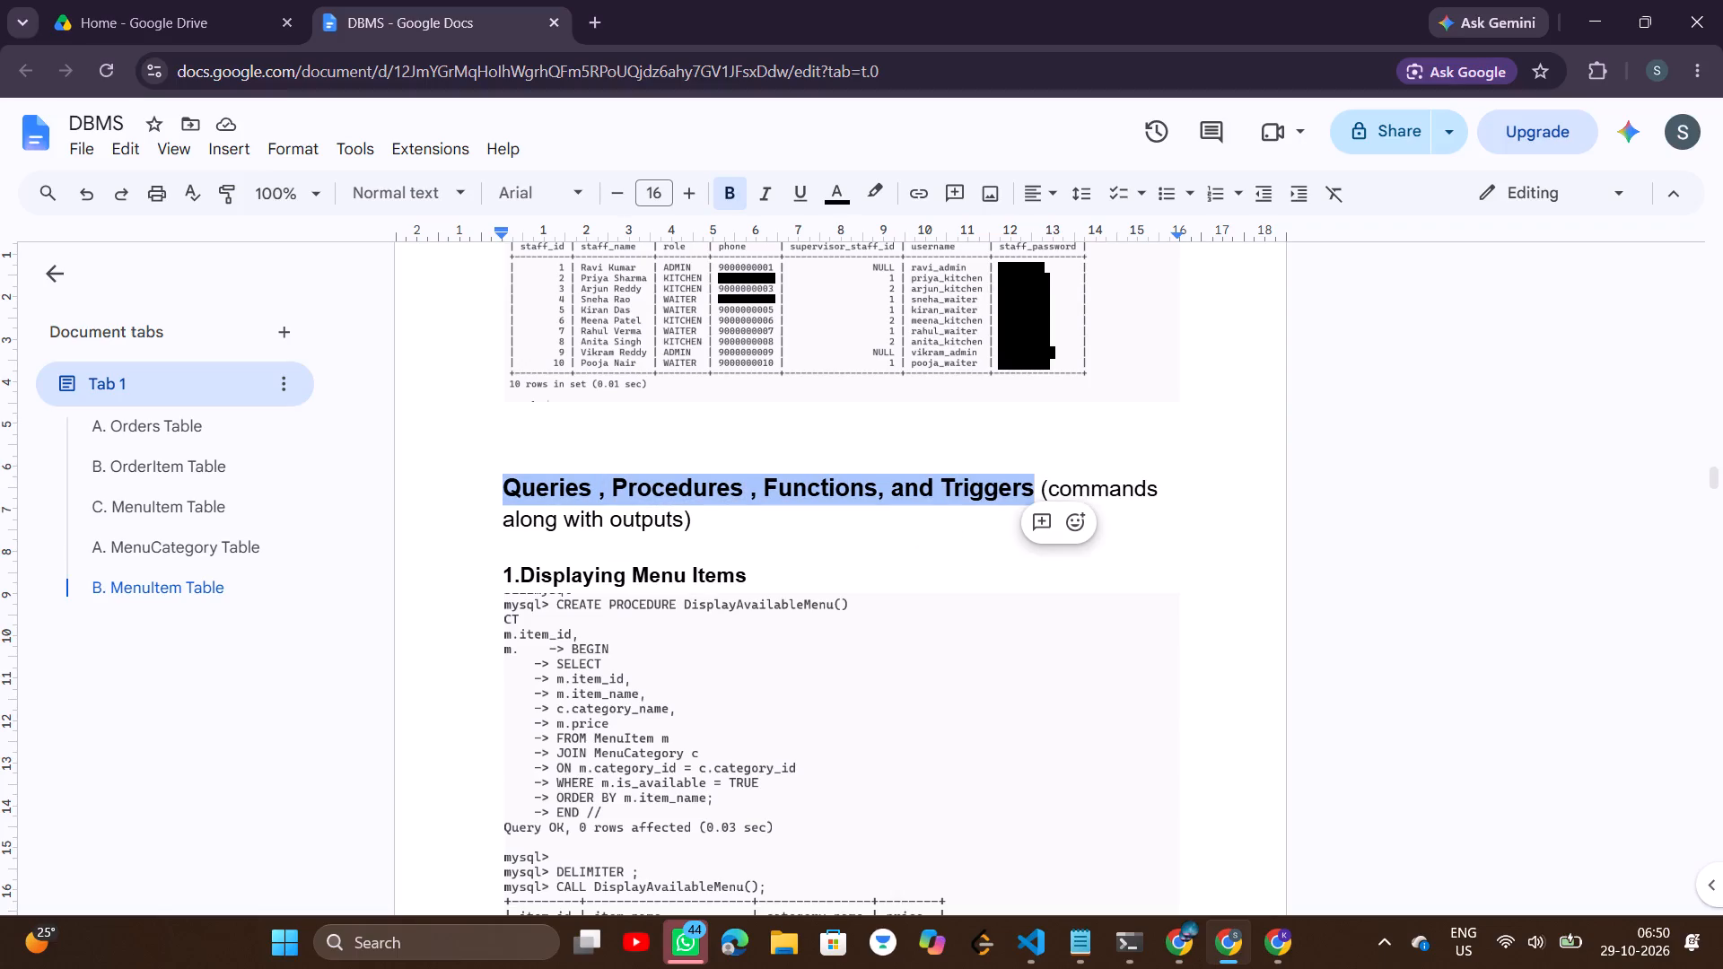
click(690, 191)
click(468, 480)
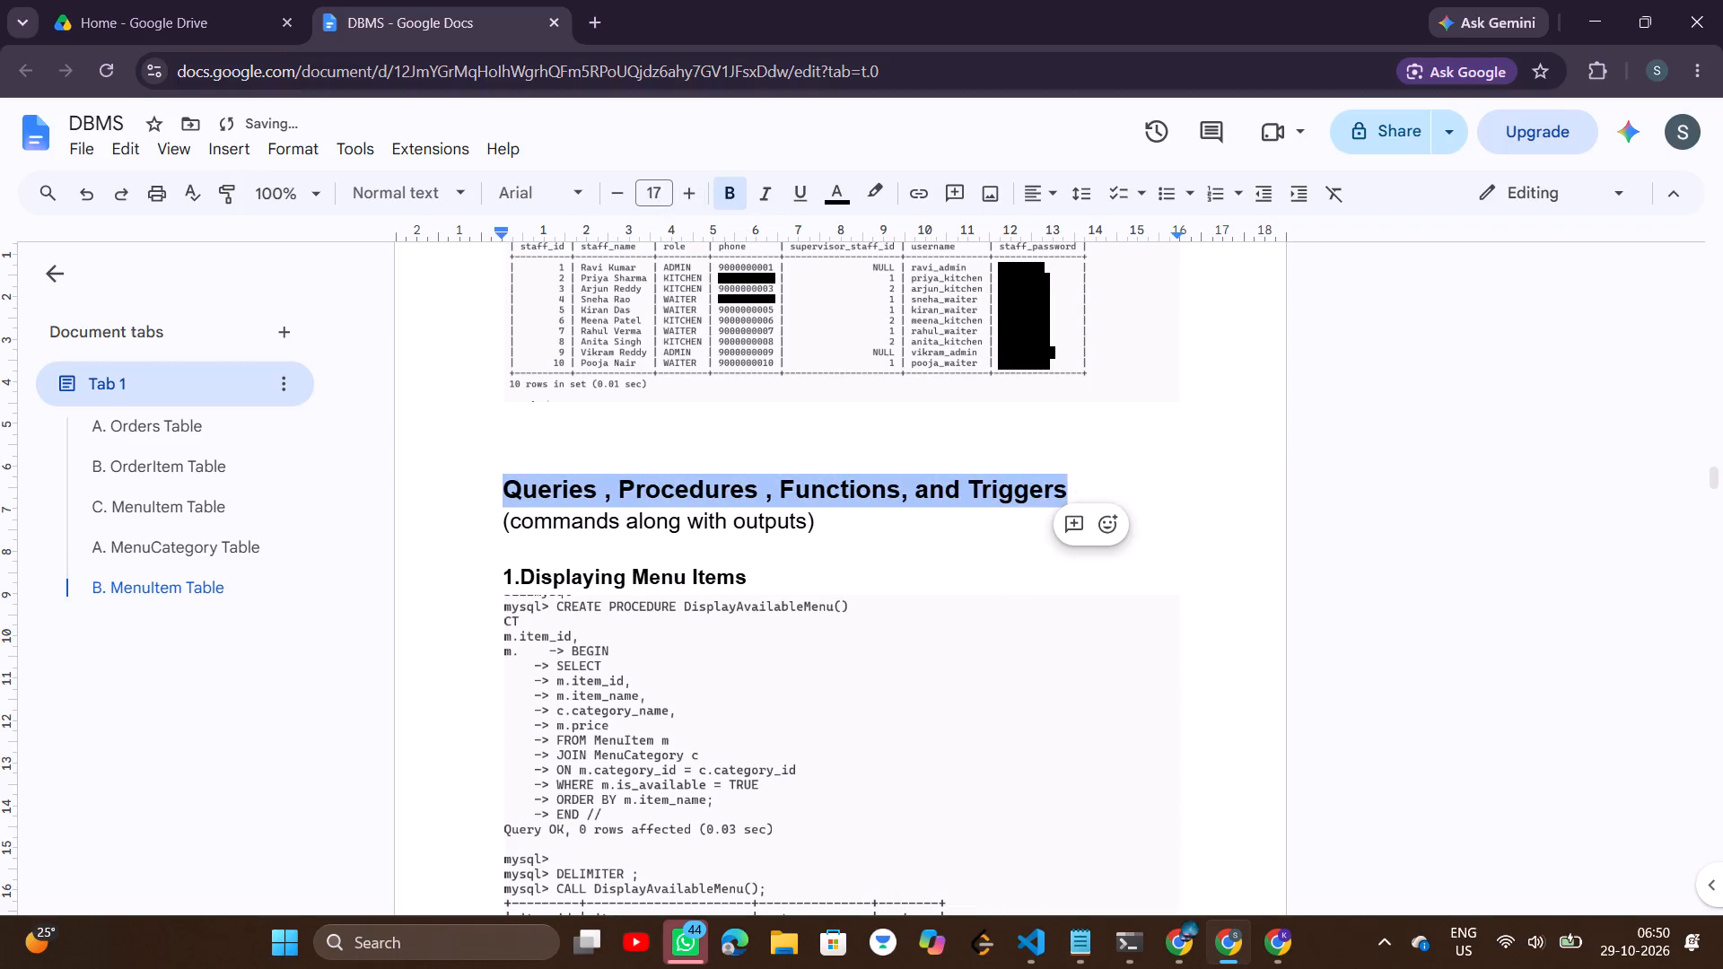
Remove the number "1." from the "Displaying Menu Items" subheading.
scroll(468, 480, down, 3)
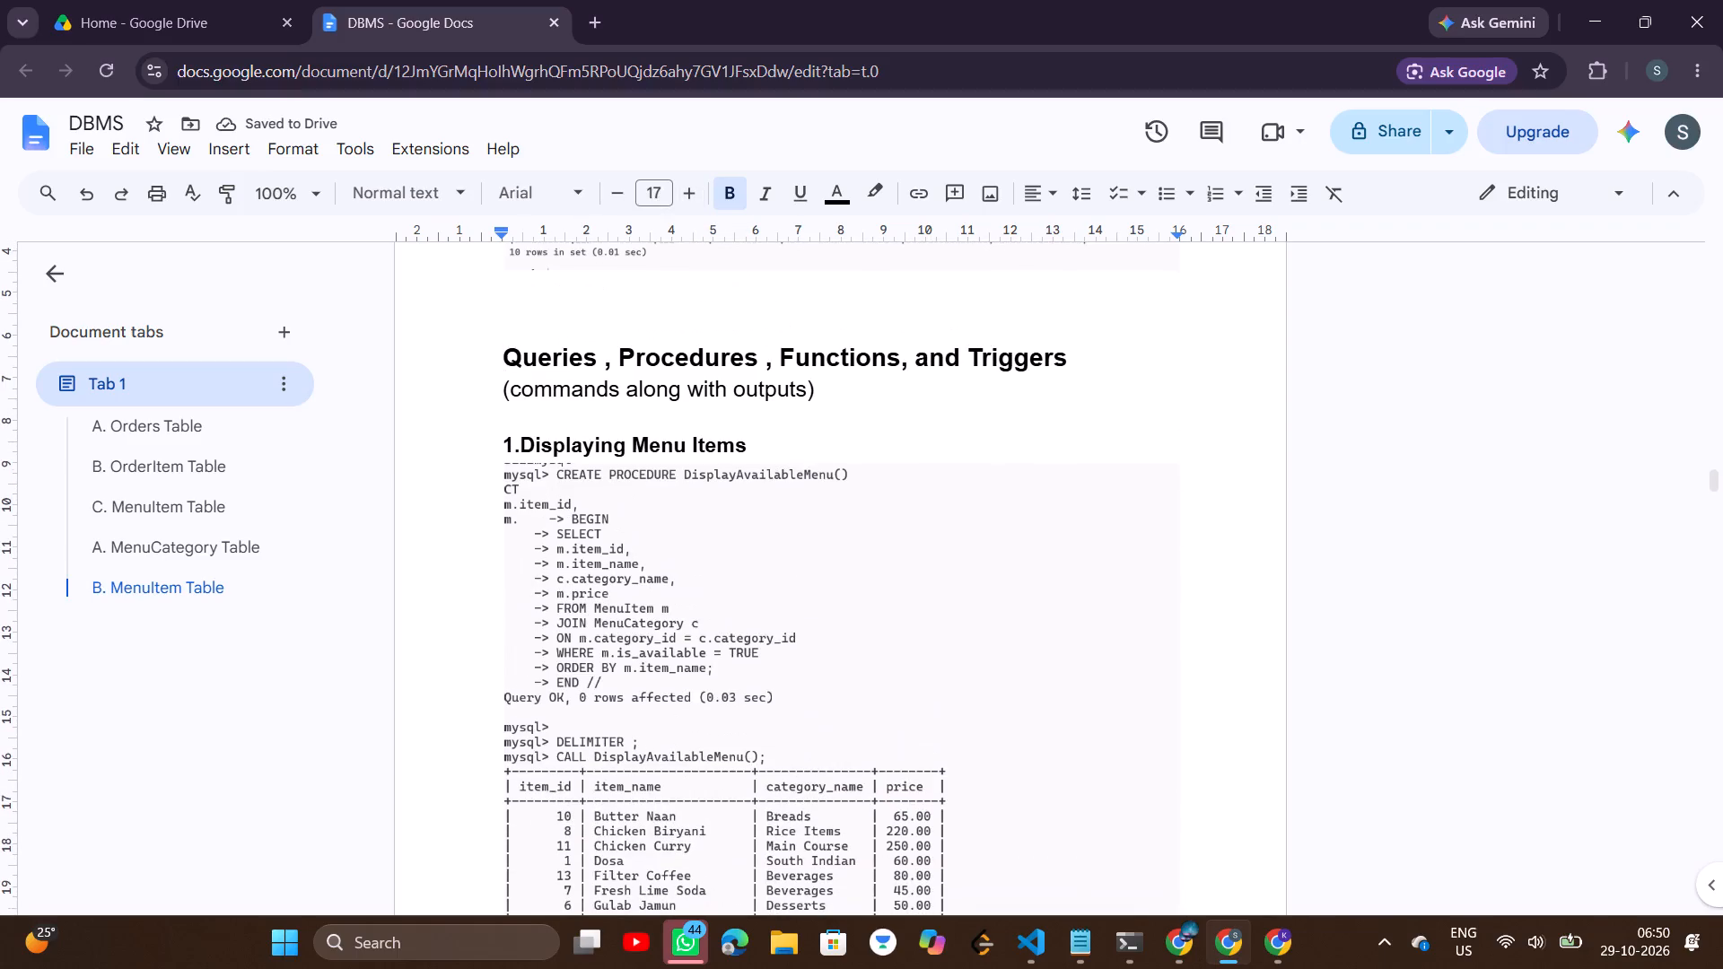
scroll(468, 480, down, 4)
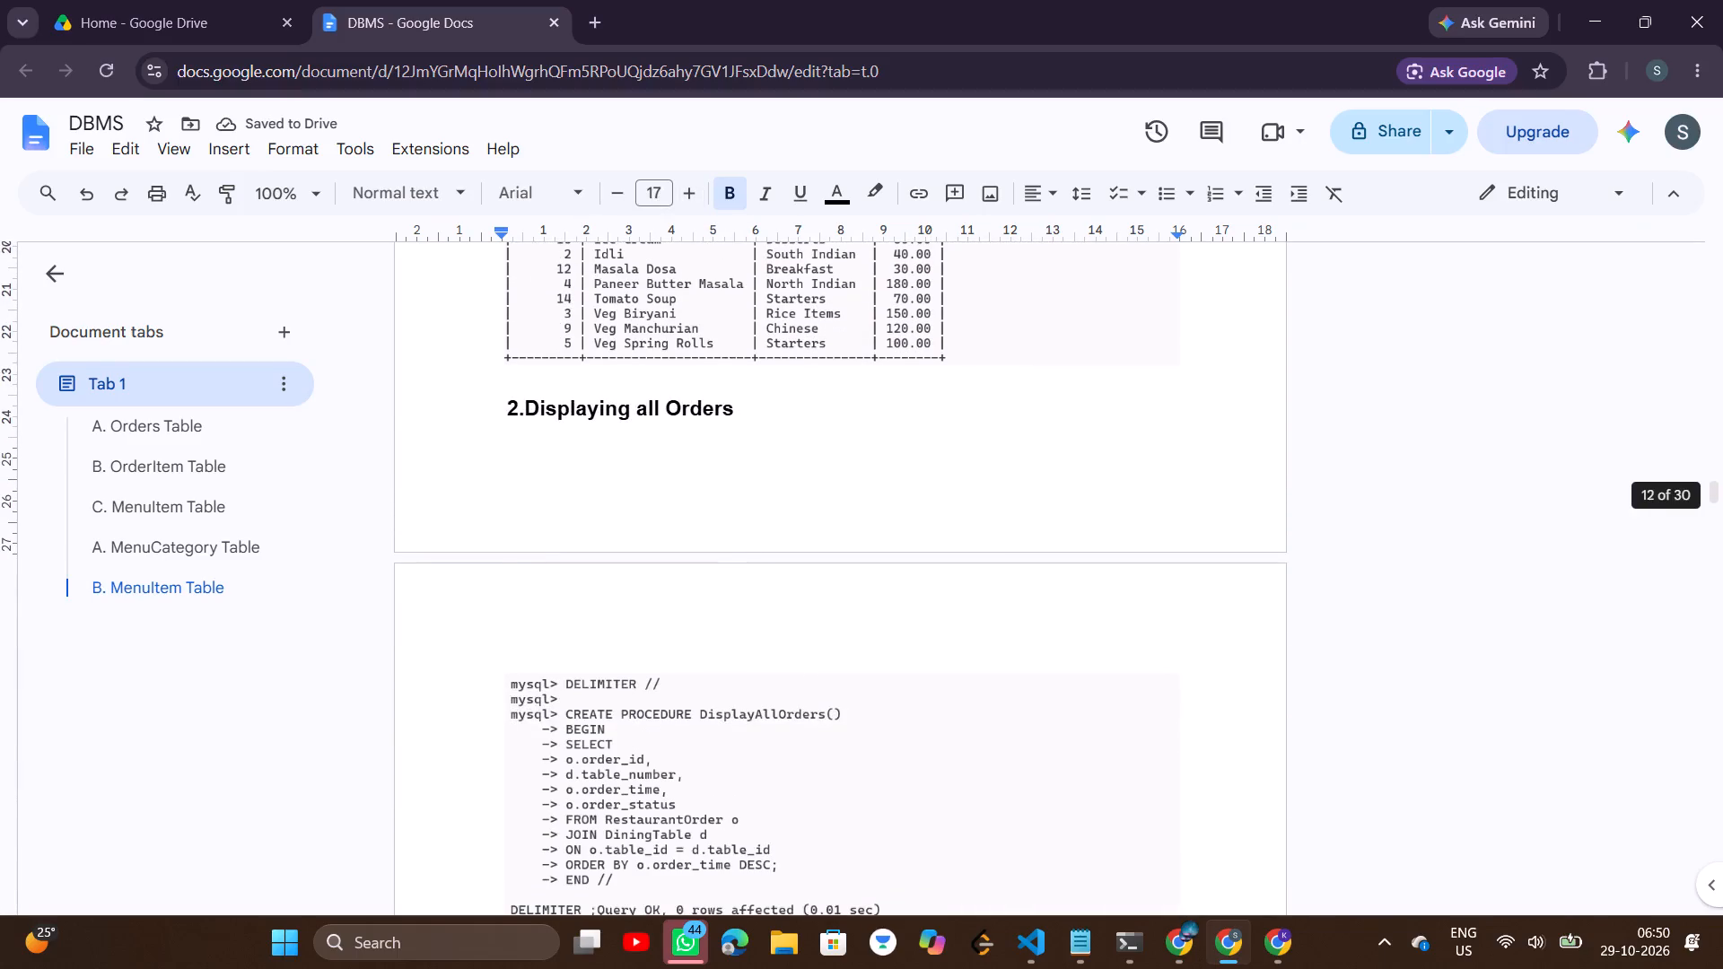
scroll(468, 480, up, 2)
scroll(580, 528, up, 1)
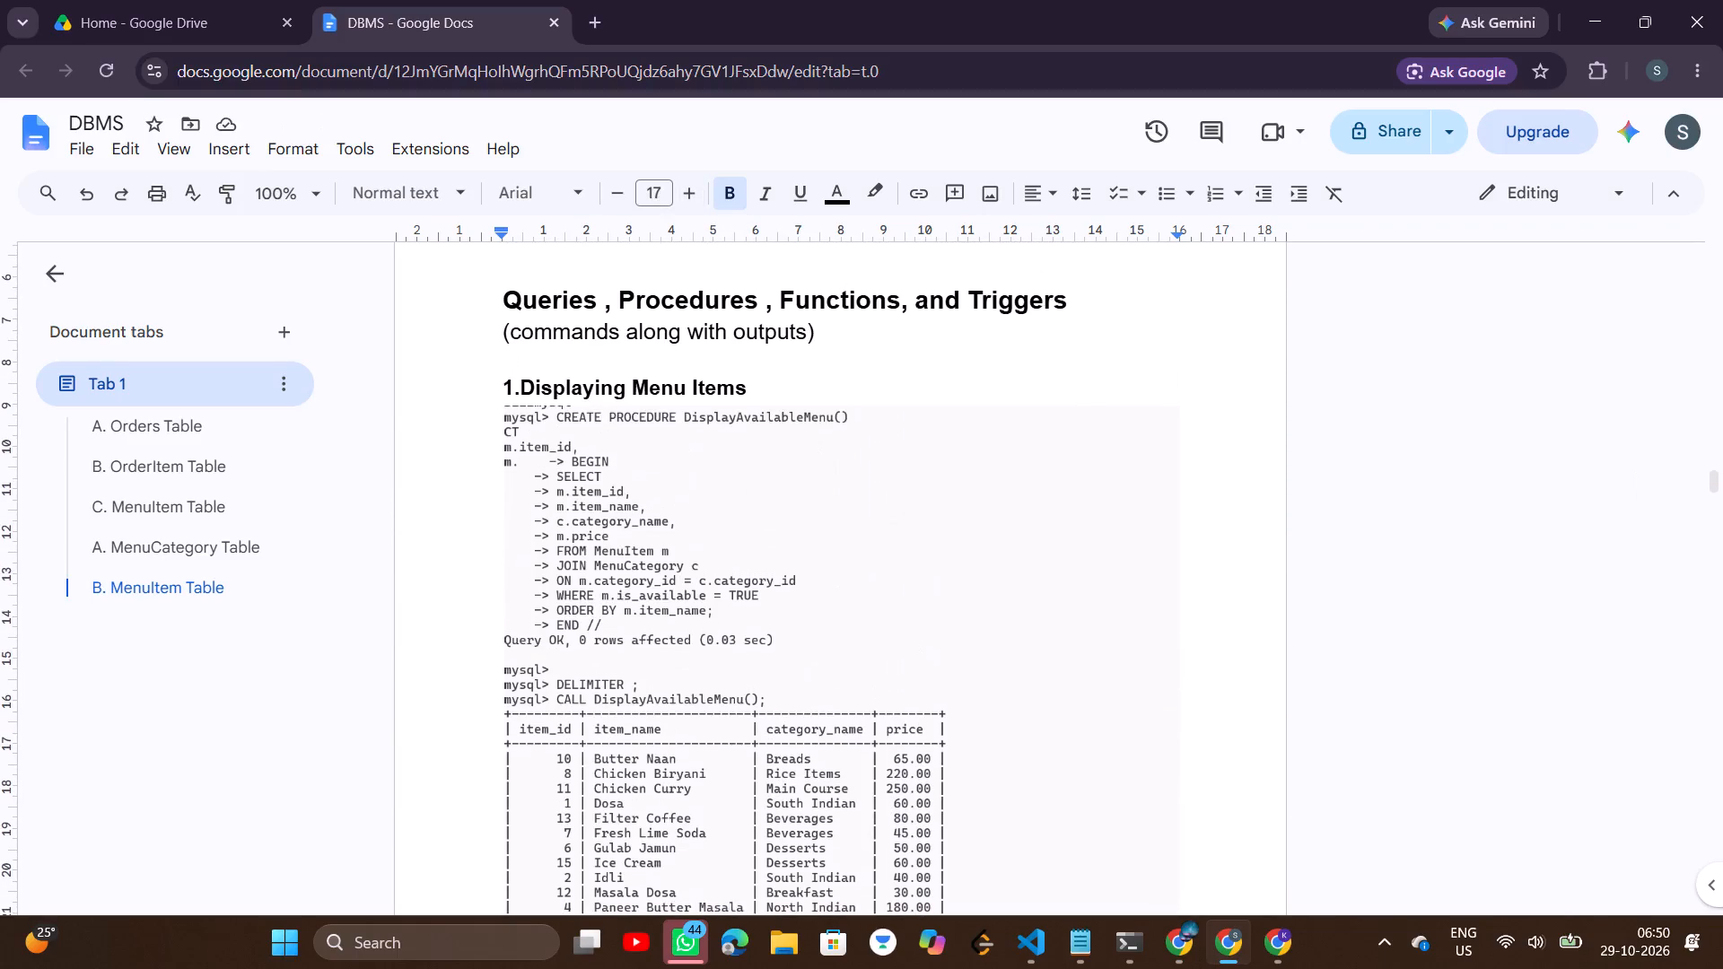
click(522, 390)
key(BackSpace)
key(BackSpace)
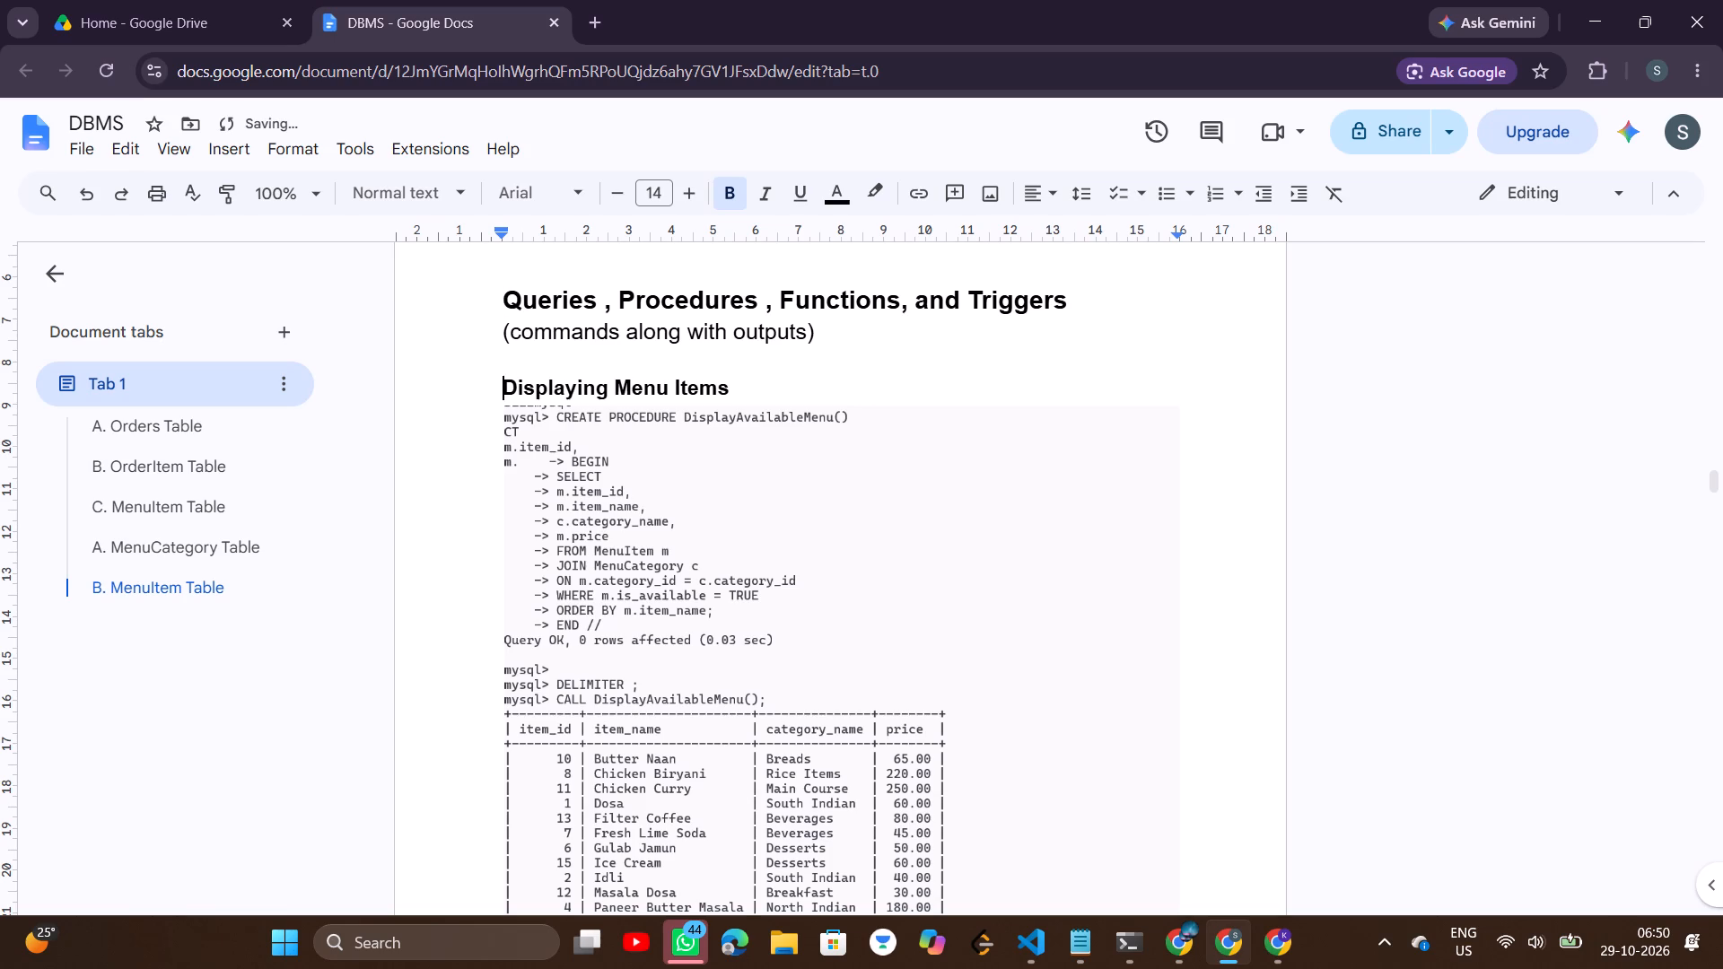
Remove the number "2." from the "Displaying all Orders" subheading.
scroll(522, 390, down, 5)
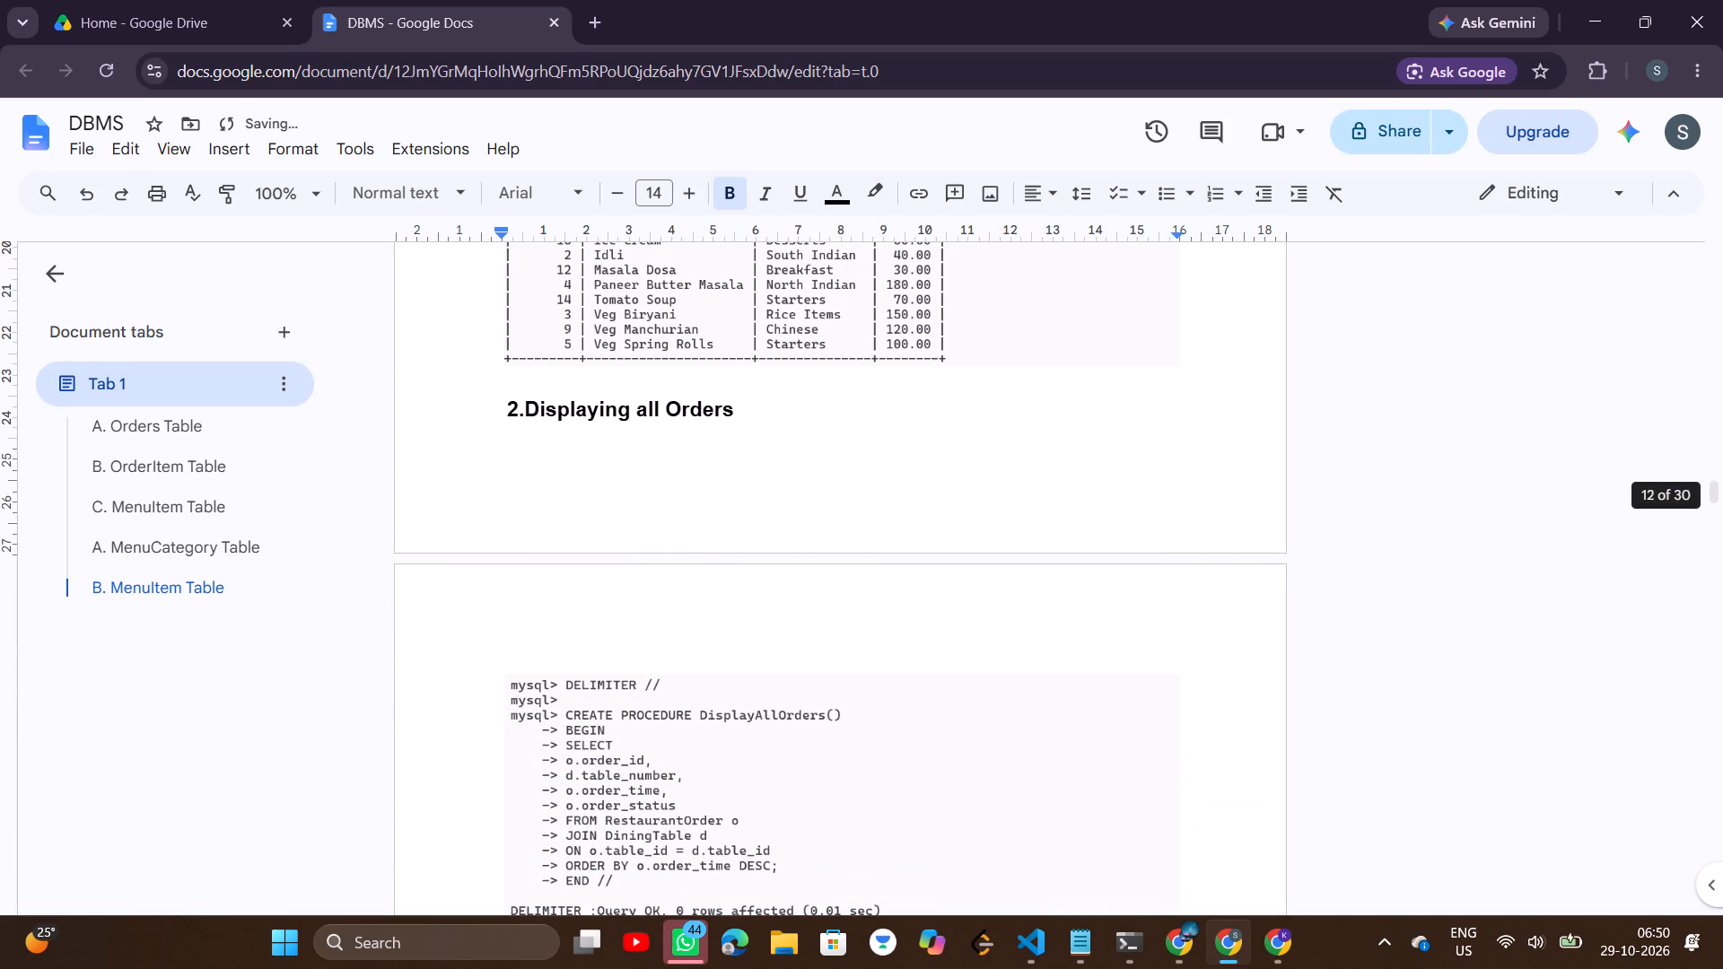
click(520, 412)
key(Right)
key(BackSpace)
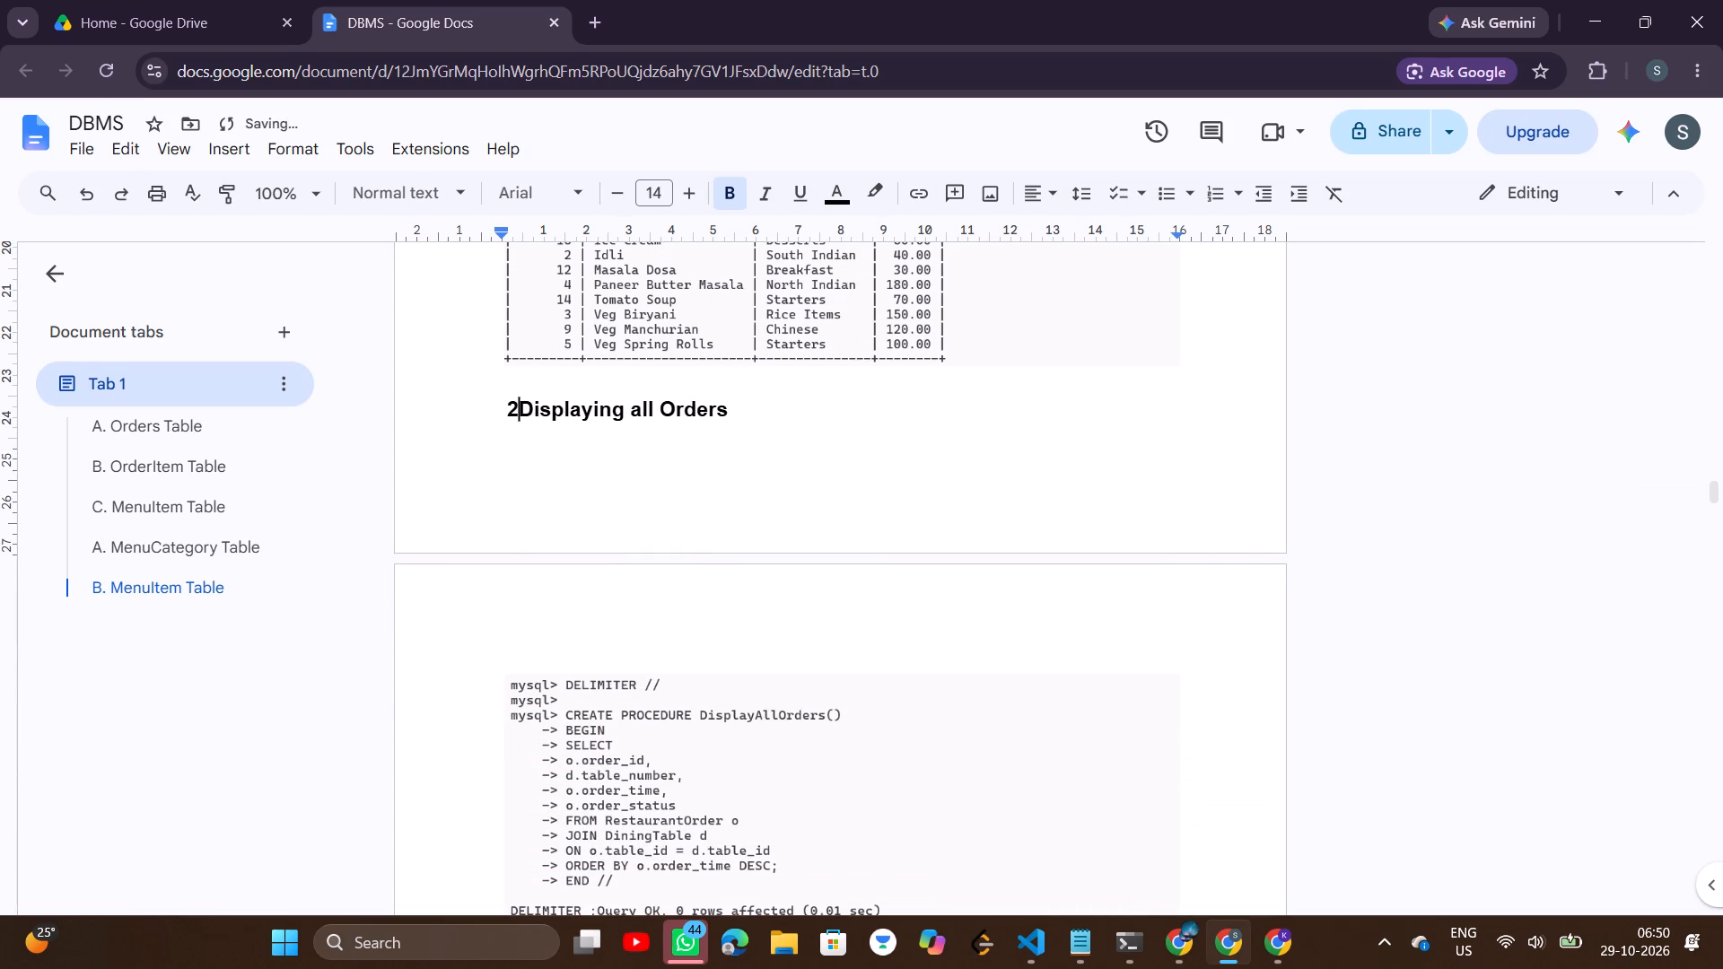
key(BackSpace)
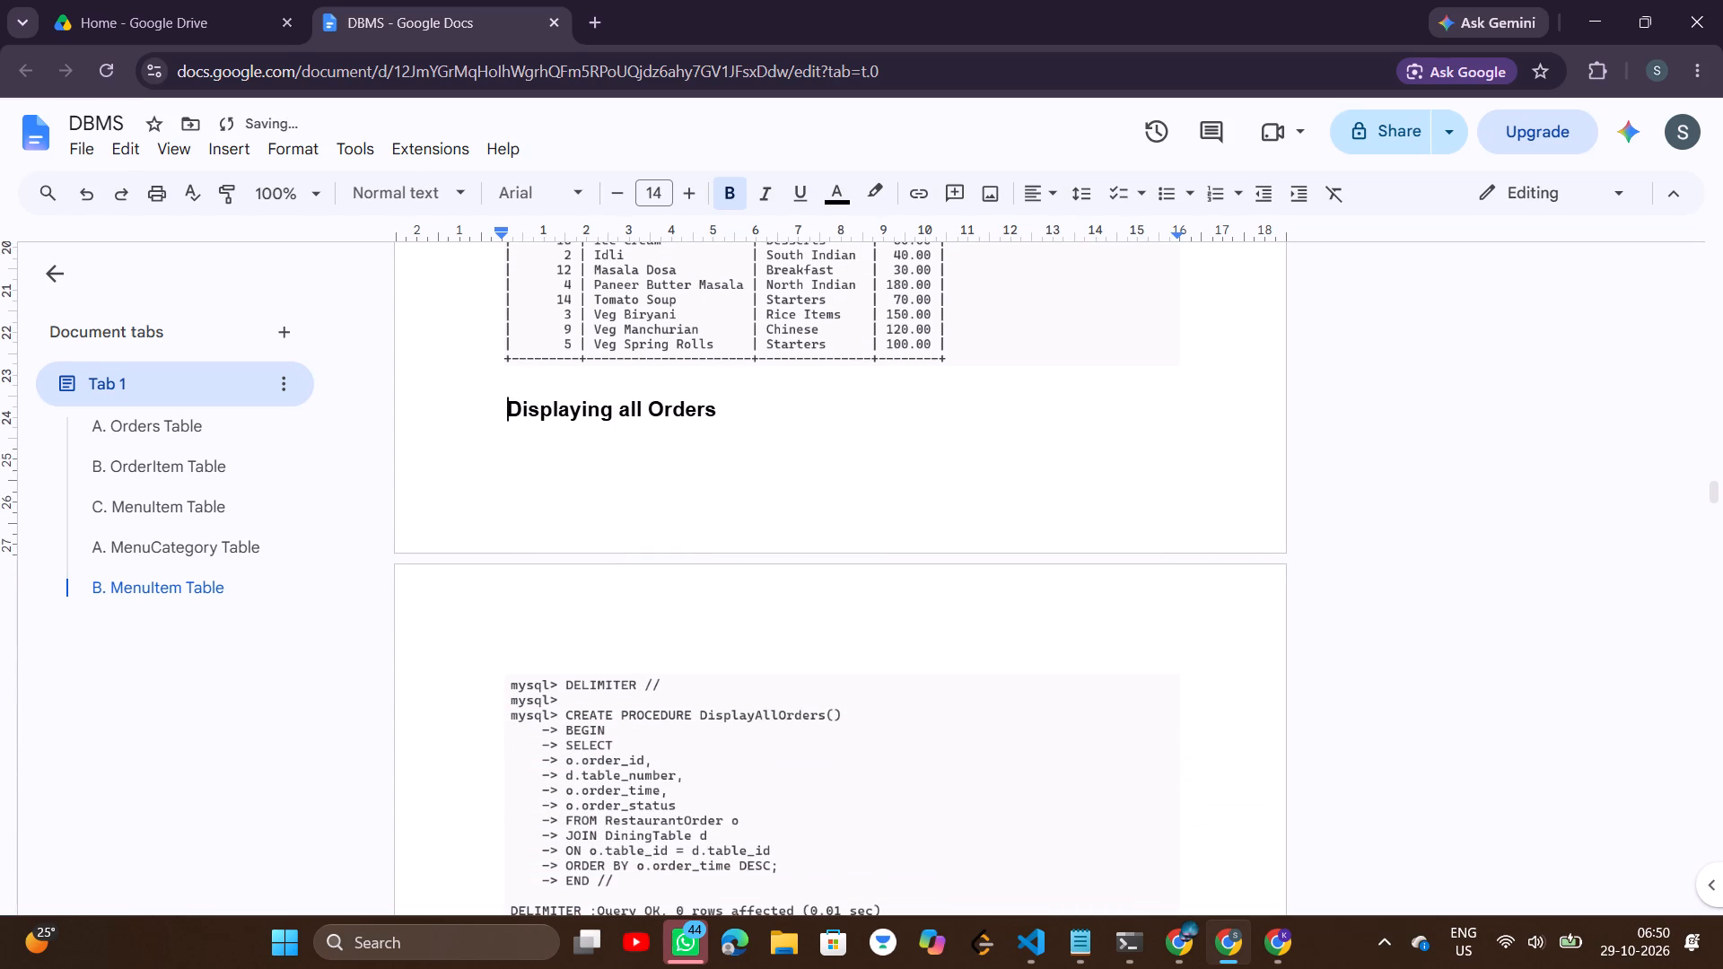
Move the "Displaying all Orders" subheading onto the following page, directly above its code, by inserting two line breaks.
key(Return)
key(Return)
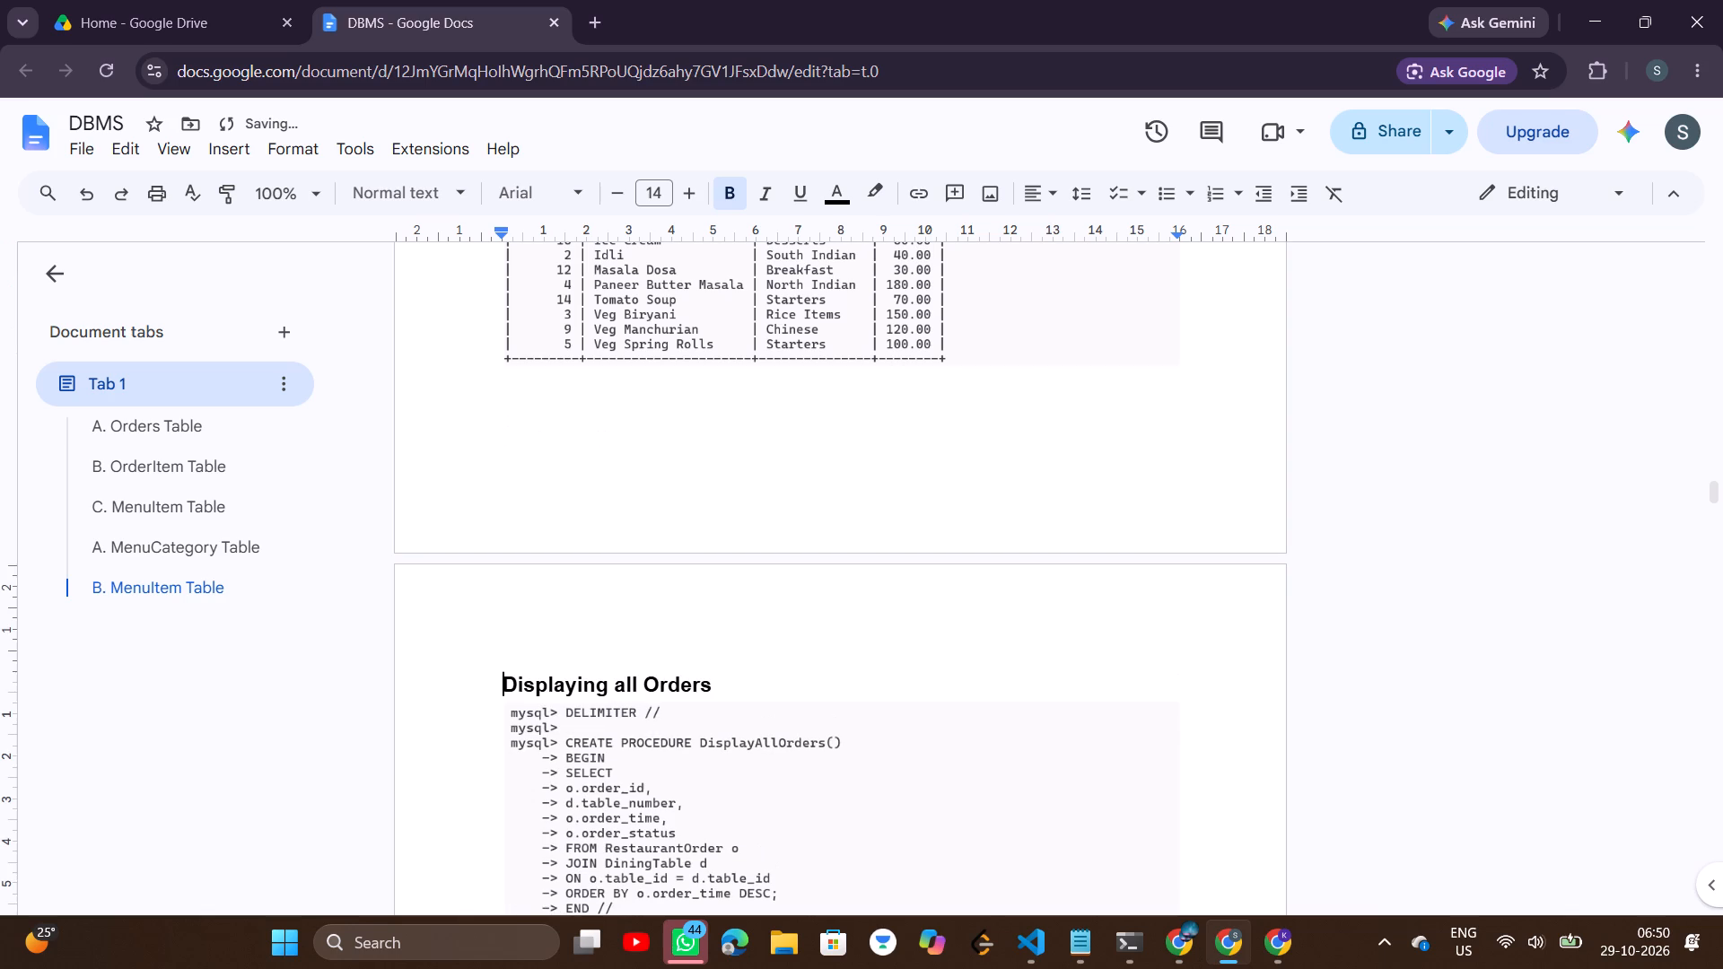
Remove the number "3." from the "Display order of particular orderId" subheading.
scroll(520, 412, down, 6)
click(520, 631)
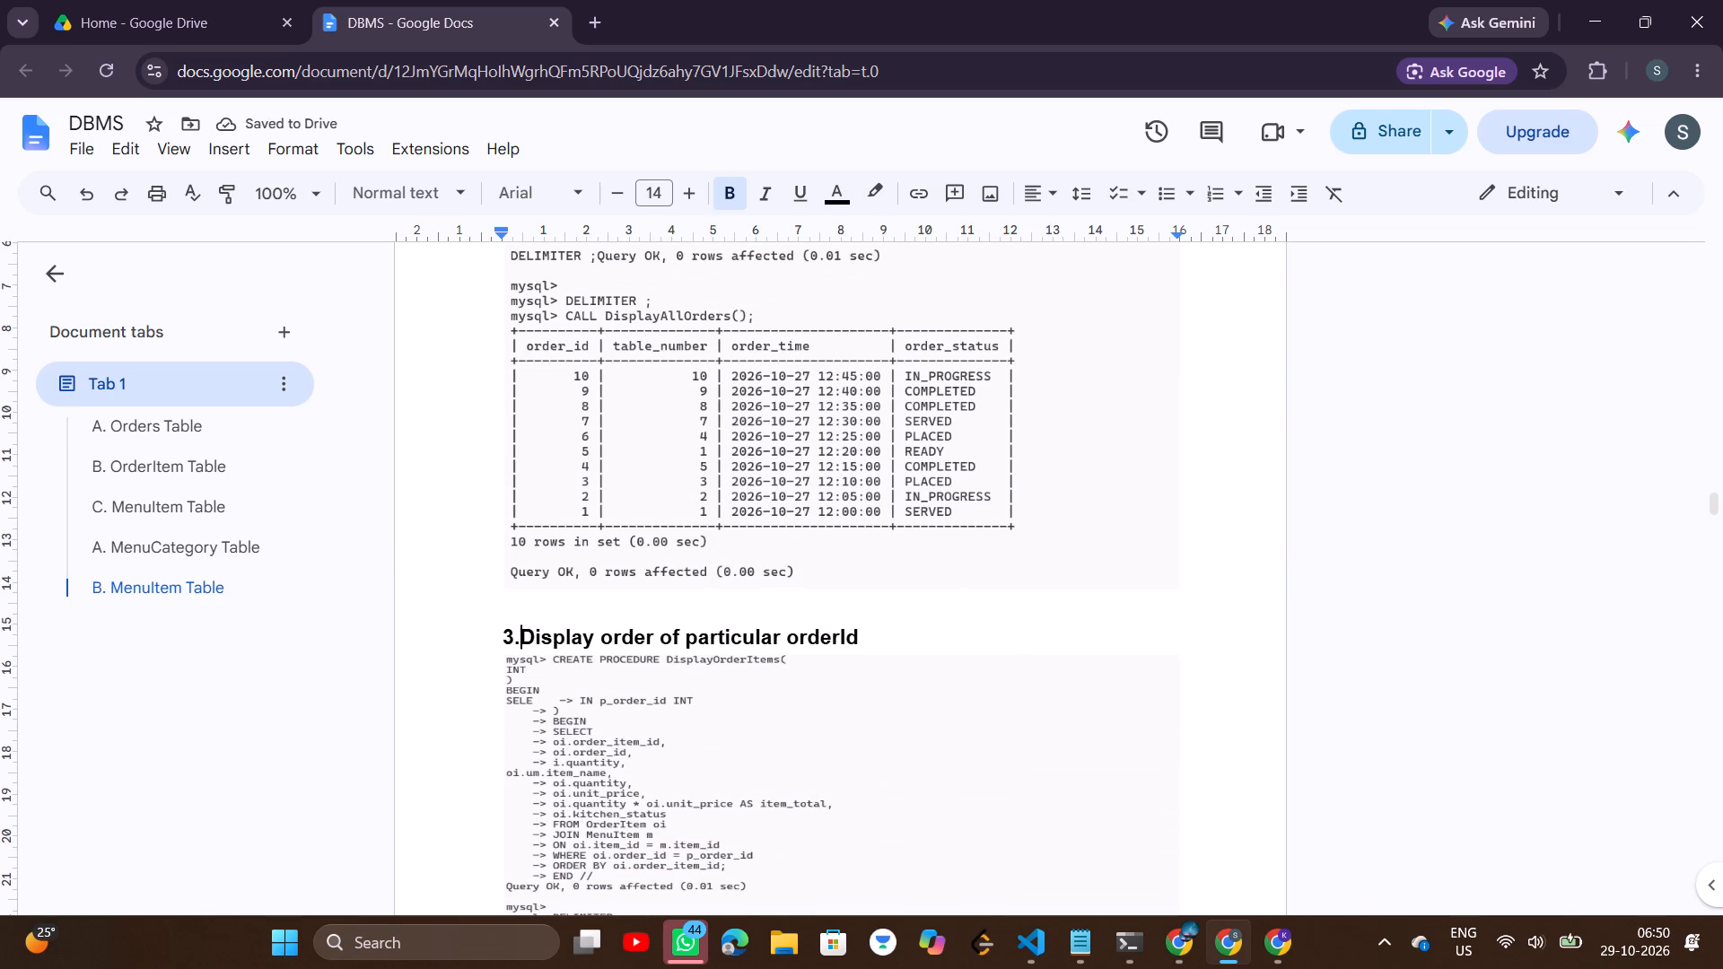
key(BackSpace)
key(BackSpace)
Remove the number "4." from the "Get order bill of an order" subheading.
scroll(520, 631, down, 3)
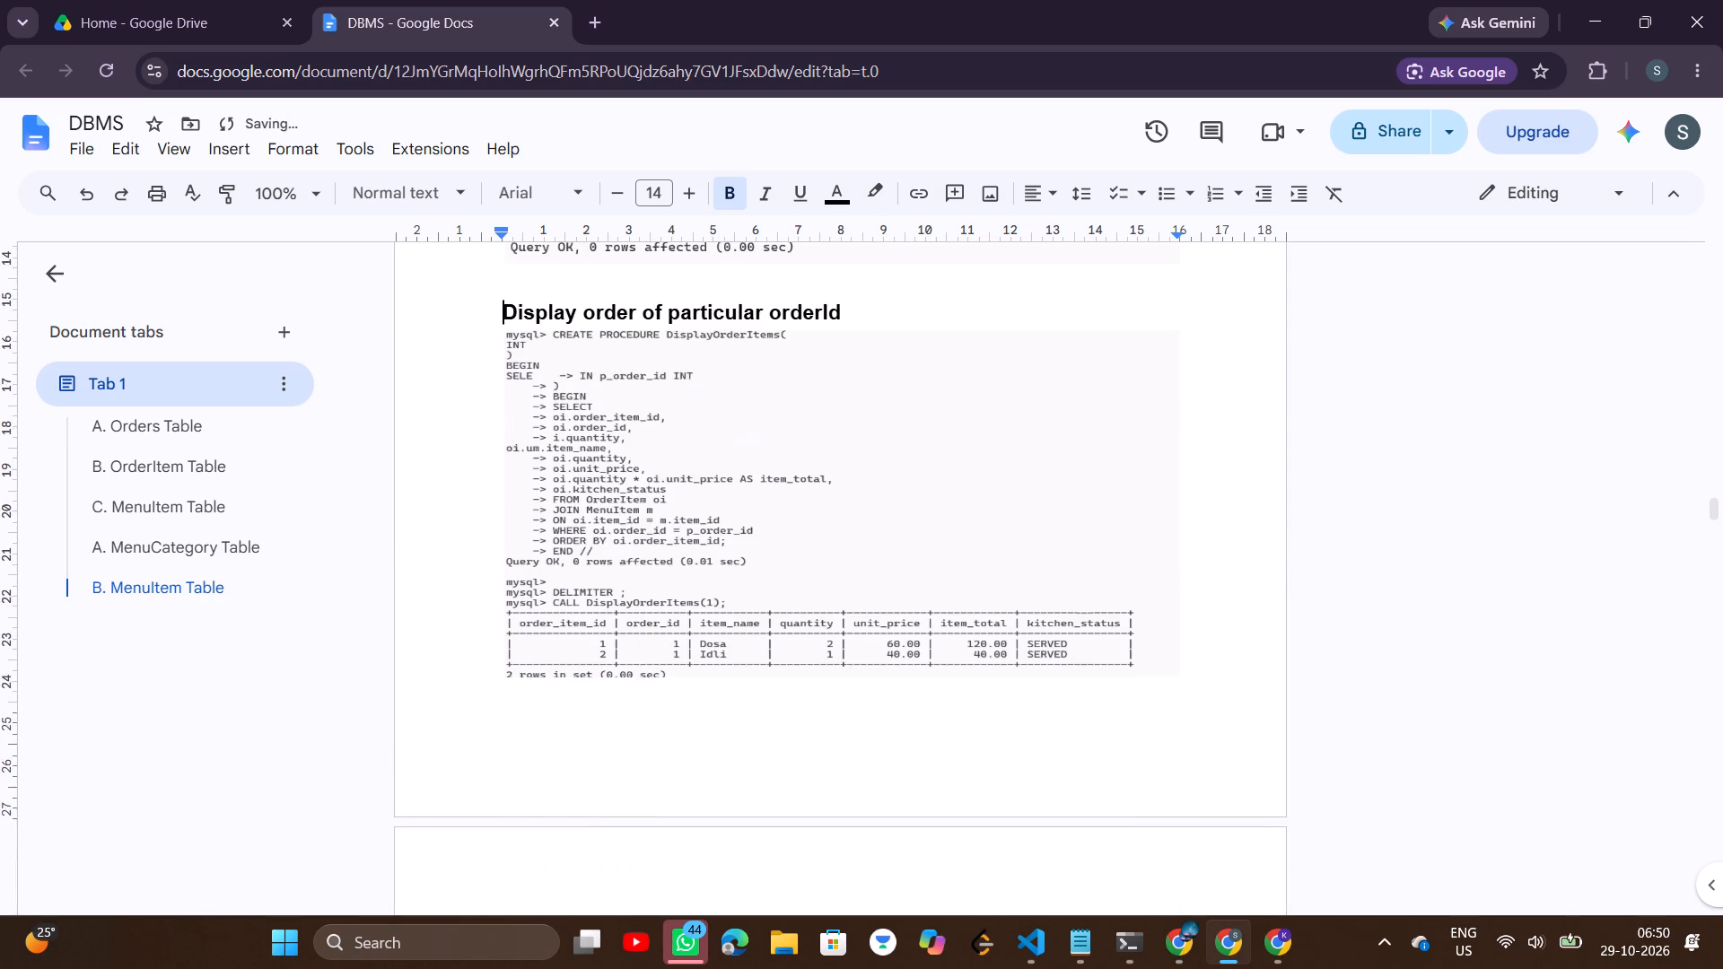
scroll(520, 631, down, 1)
click(517, 612)
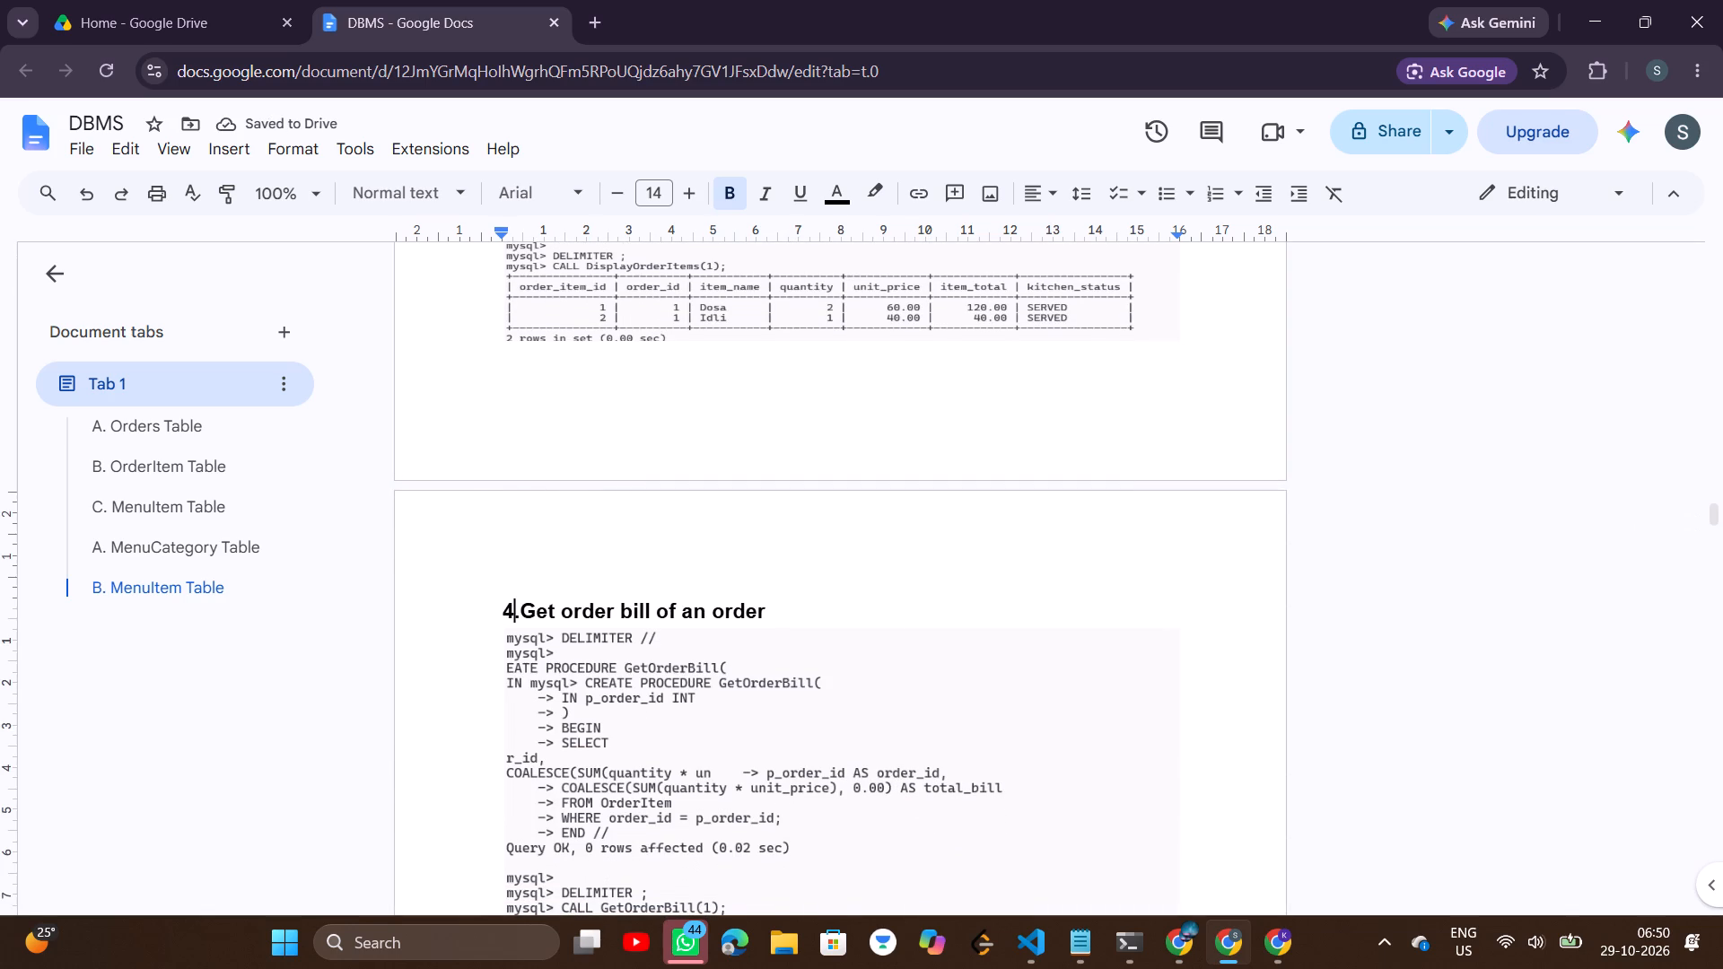
key(Right)
key(BackSpace)
key(BackSpace)
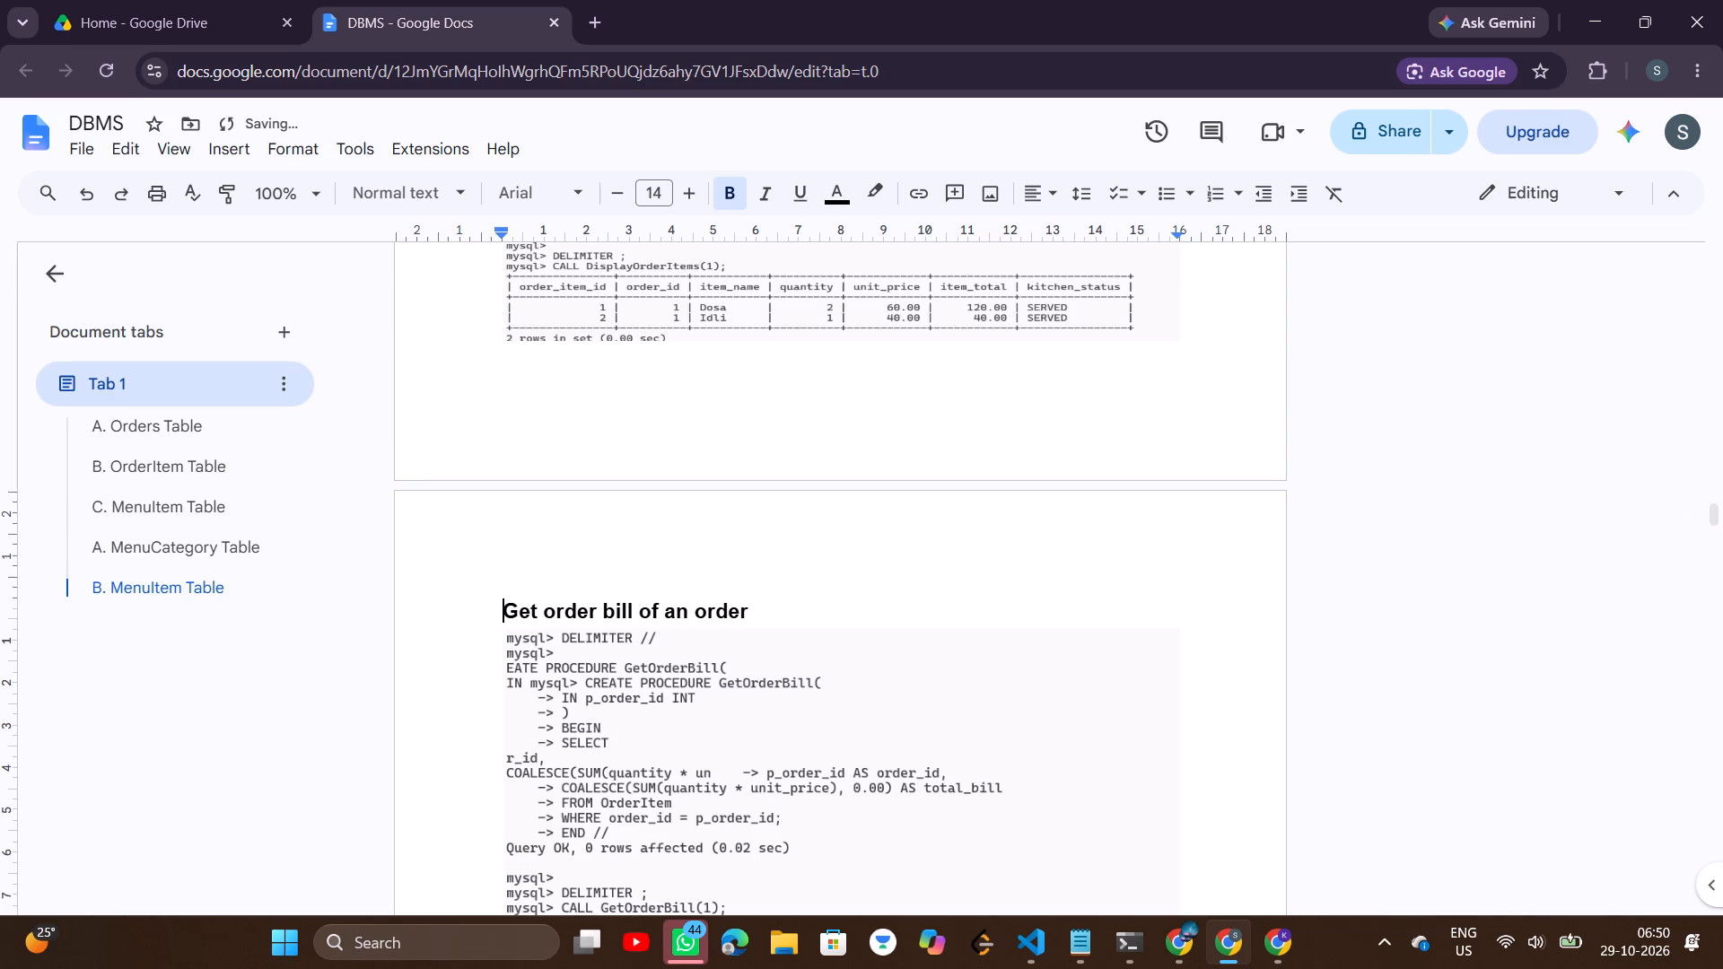
Remove the number "4." from the "Display Ready orders to be served" subheading.
scroll(517, 612, down, 4)
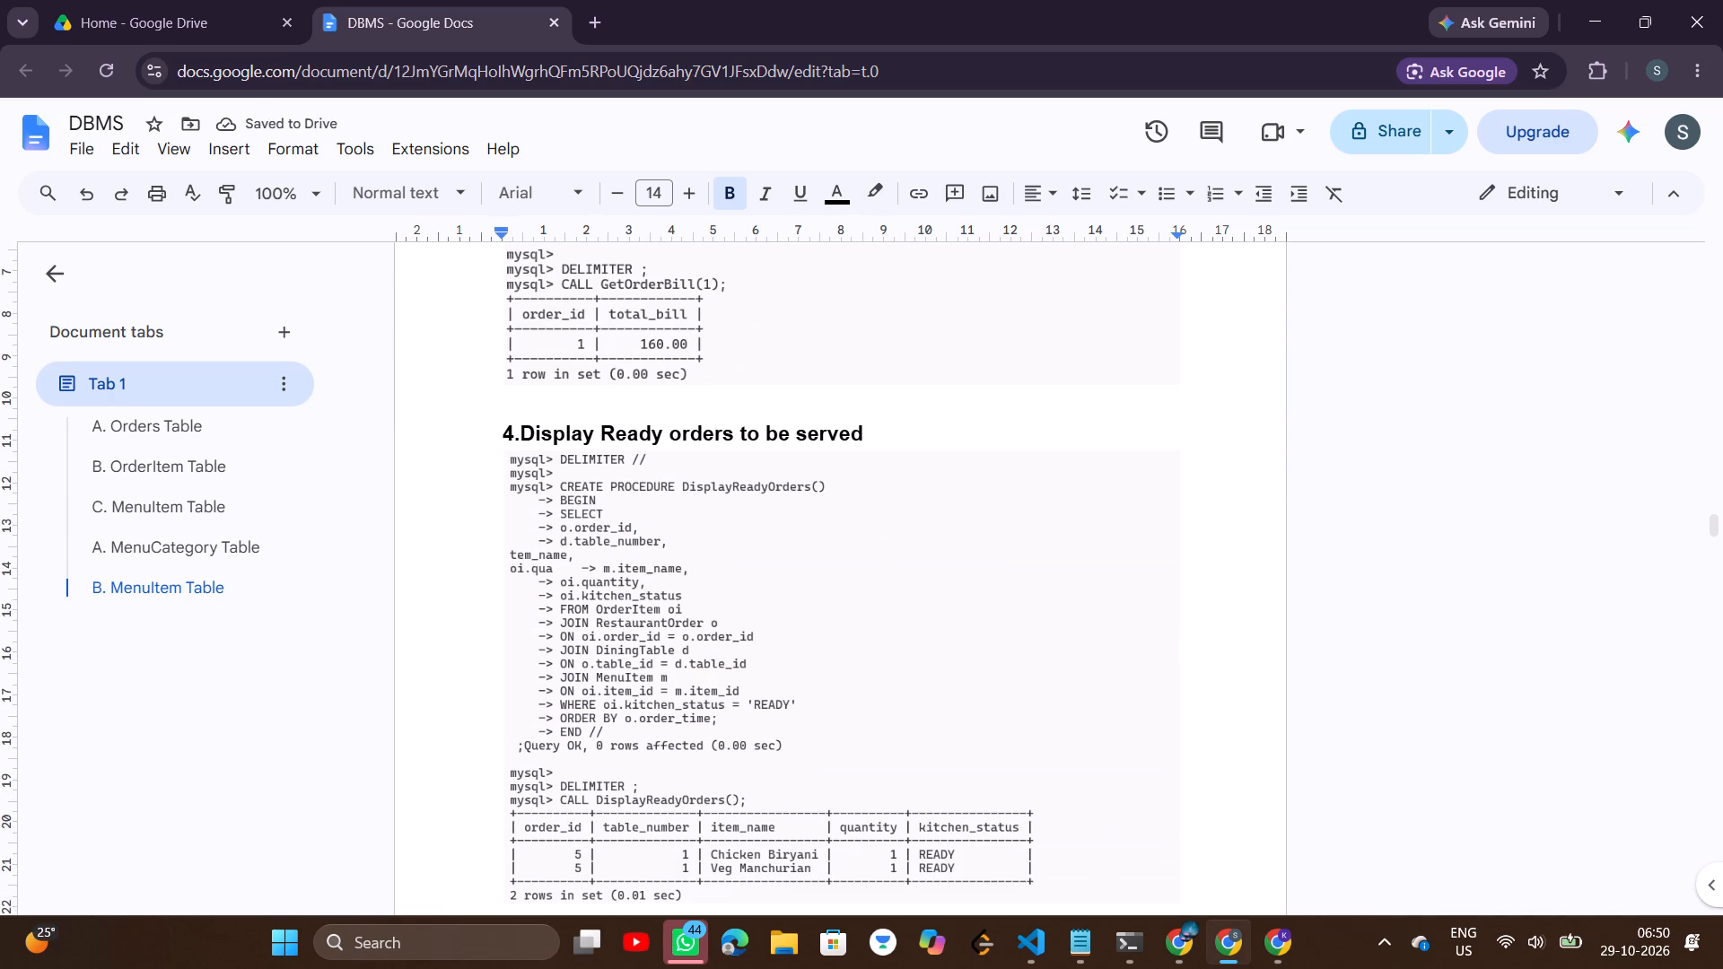
click(522, 434)
key(BackSpace)
key(BackSpace)
Remove the number "5." from the "Place order which creates a new orderid" subheading.
scroll(522, 434, down, 5)
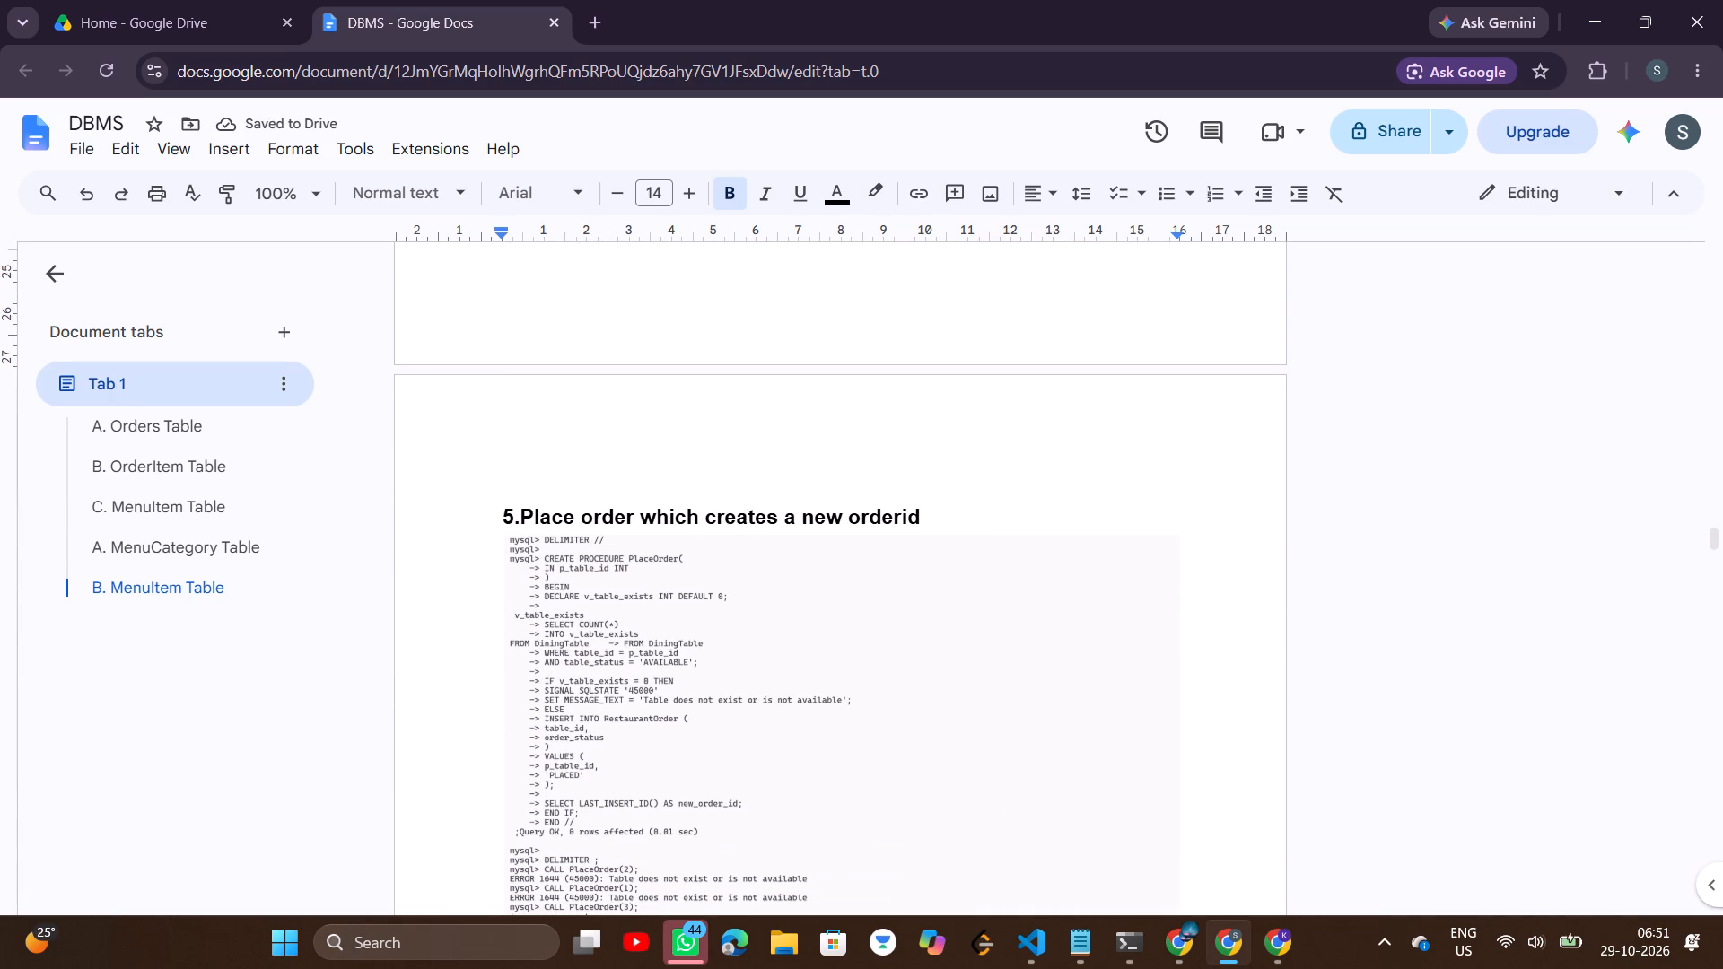
click(523, 516)
key(BackSpace)
key(BackSpace)
Remove the number "6." from the "Adding an order item with orderId , itemId , Quantity" subheading.
scroll(523, 516, down, 2)
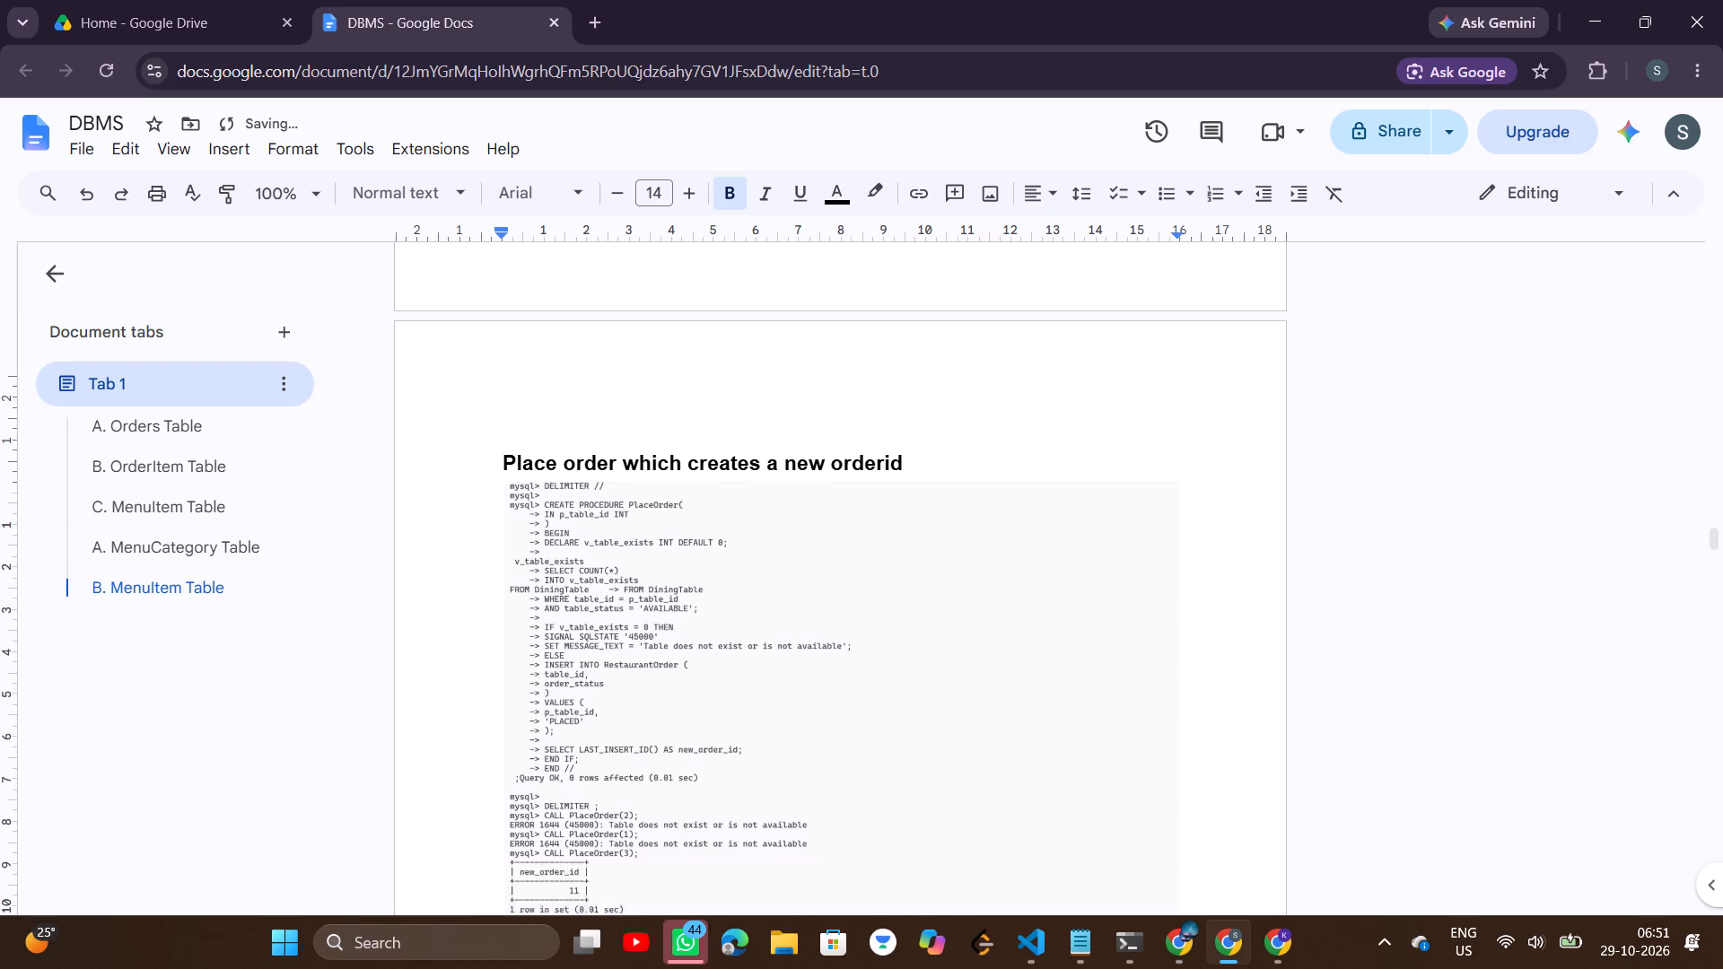
scroll(523, 516, down, 4)
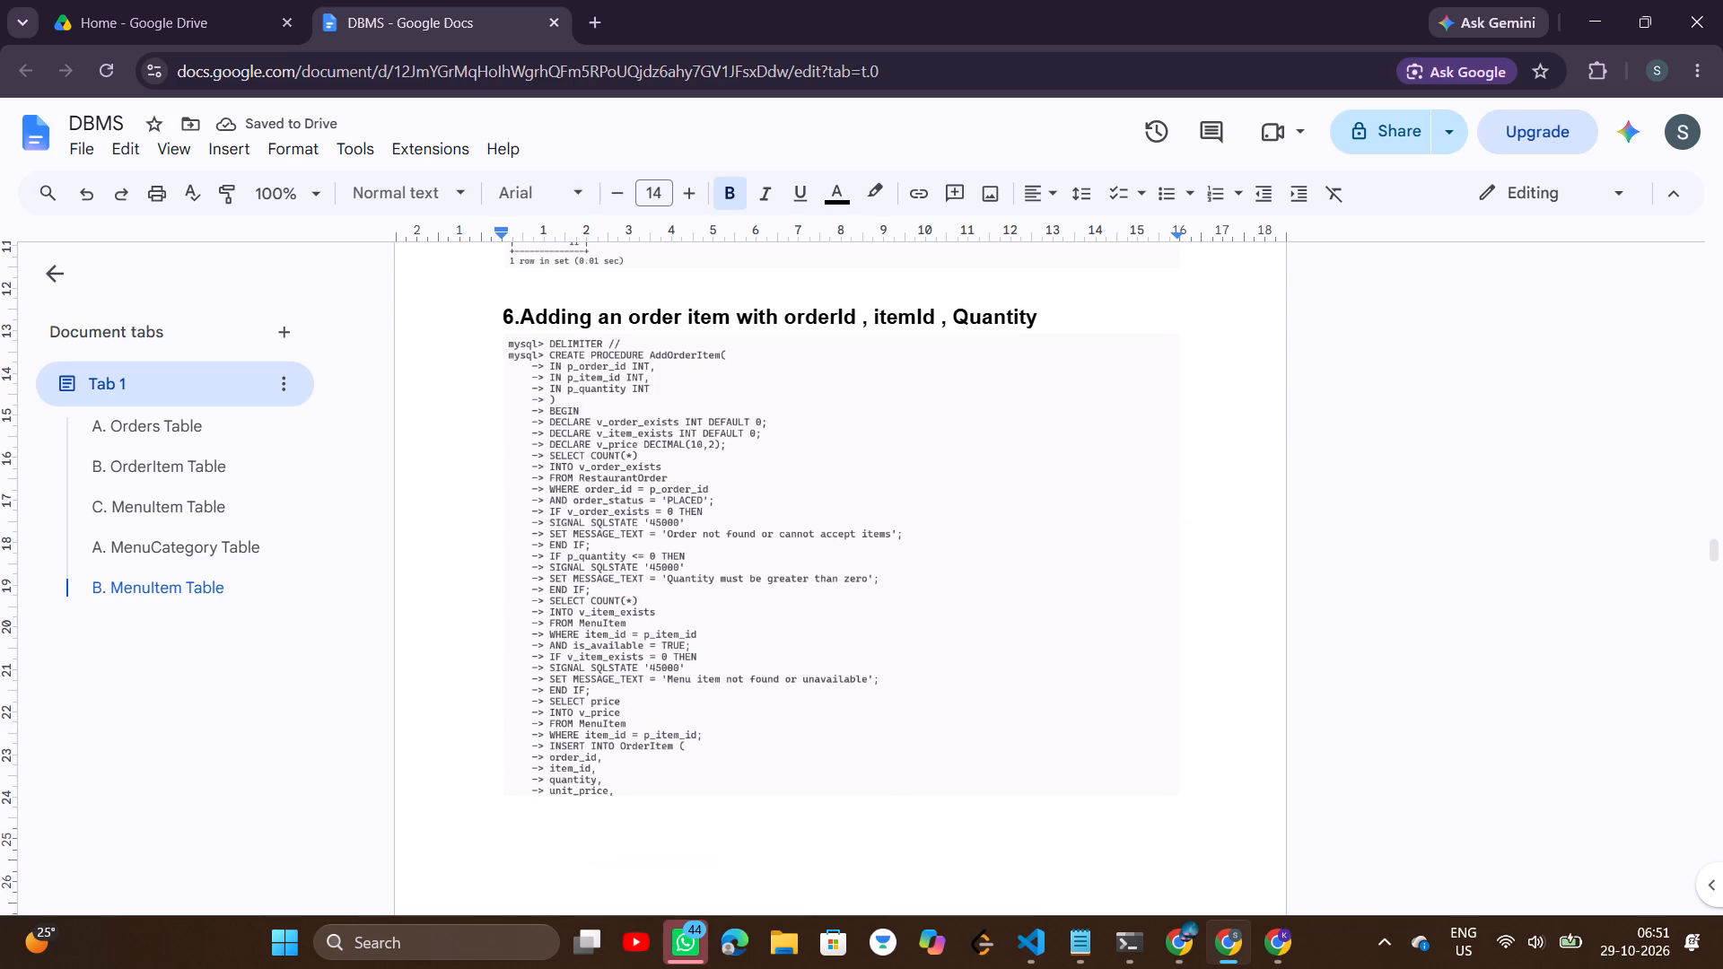
click(519, 319)
key(BackSpace)
key(BackSpace)
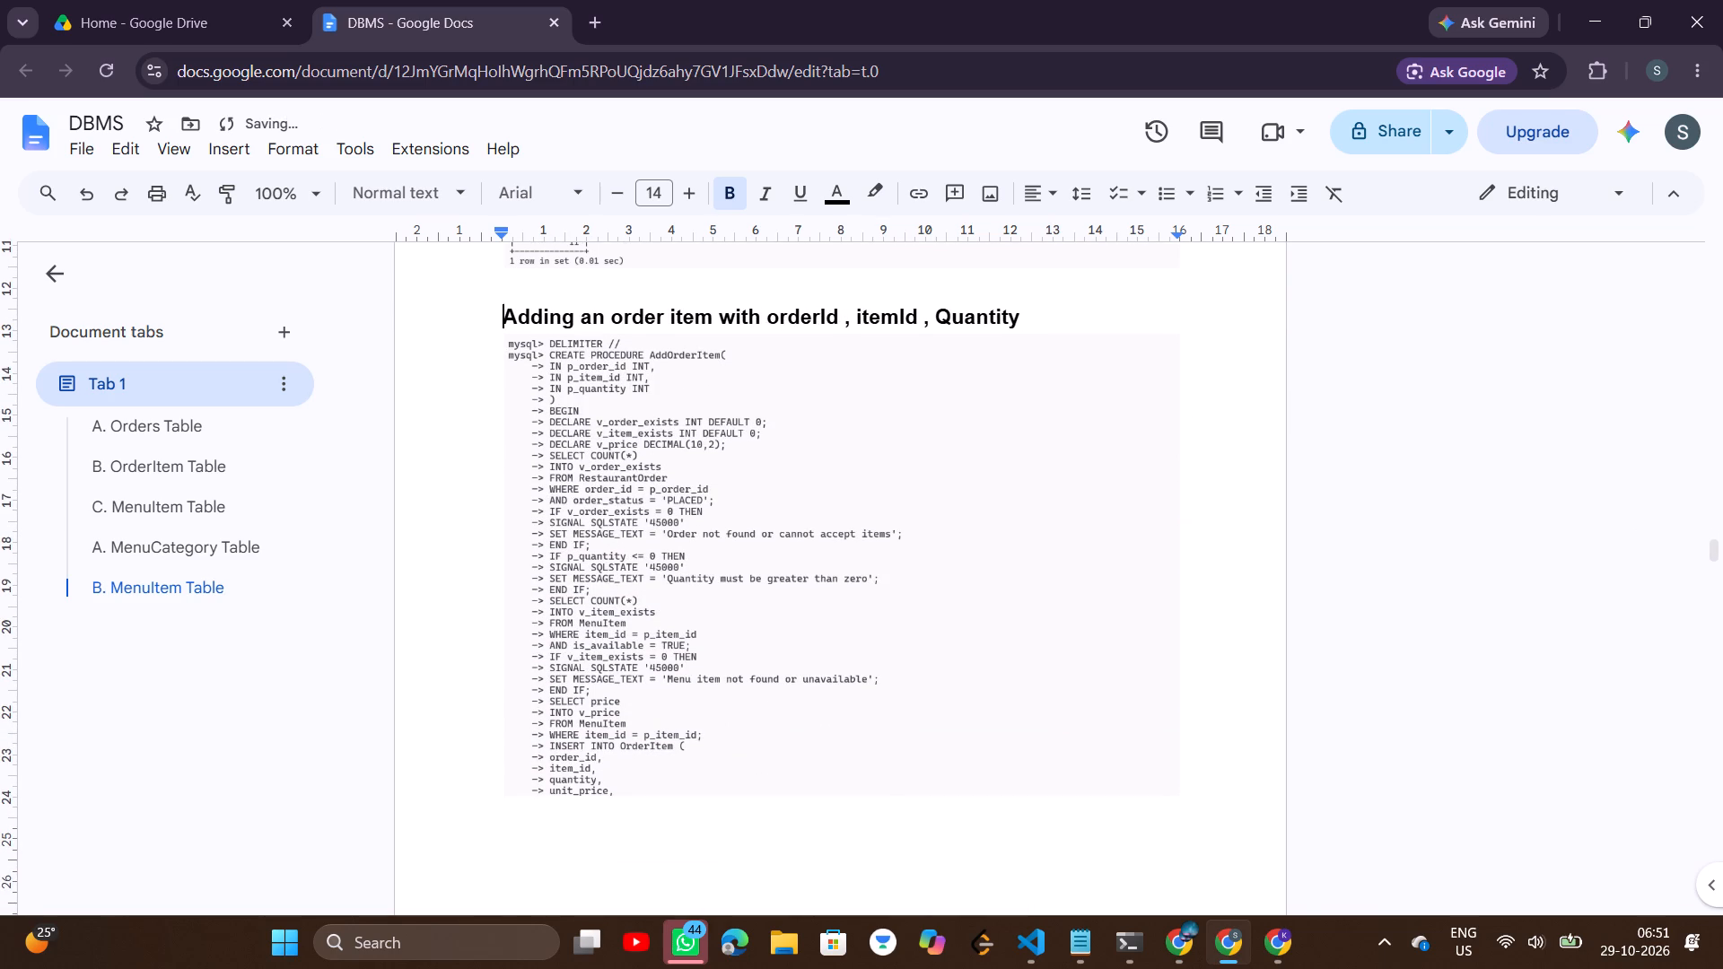
Remove the number "8." from the "To display Order Status of a Particular orderId" subheading.
scroll(519, 319, down, 5)
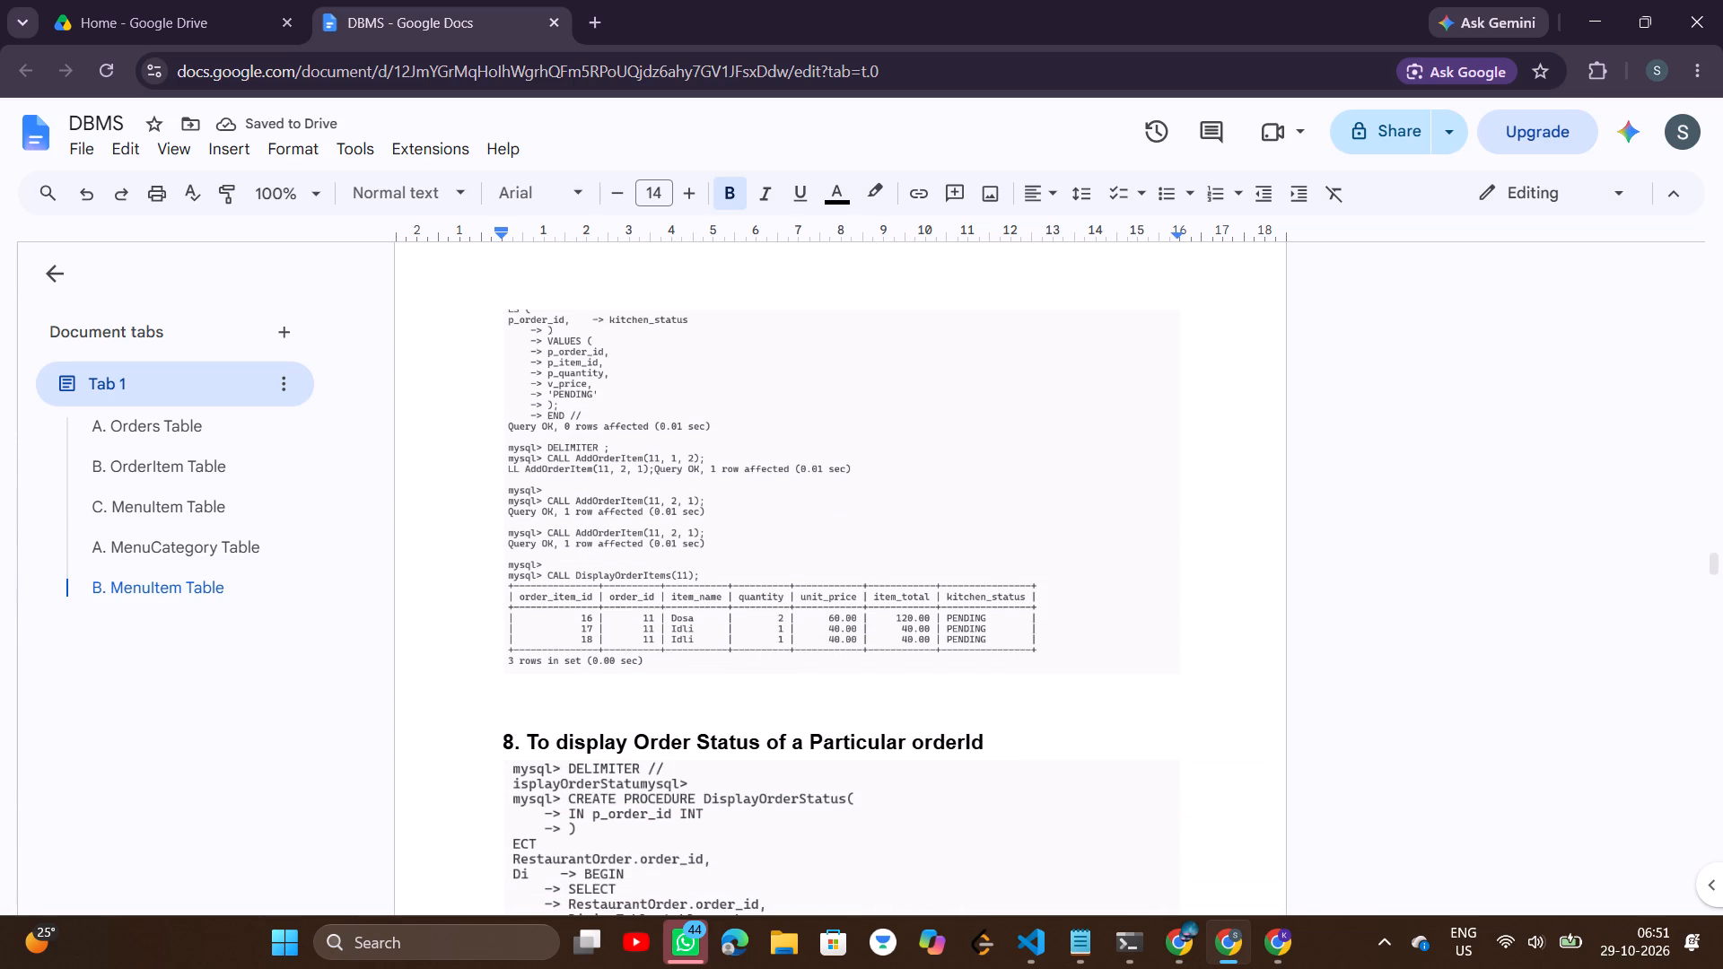
click(525, 748)
key(BackSpace)
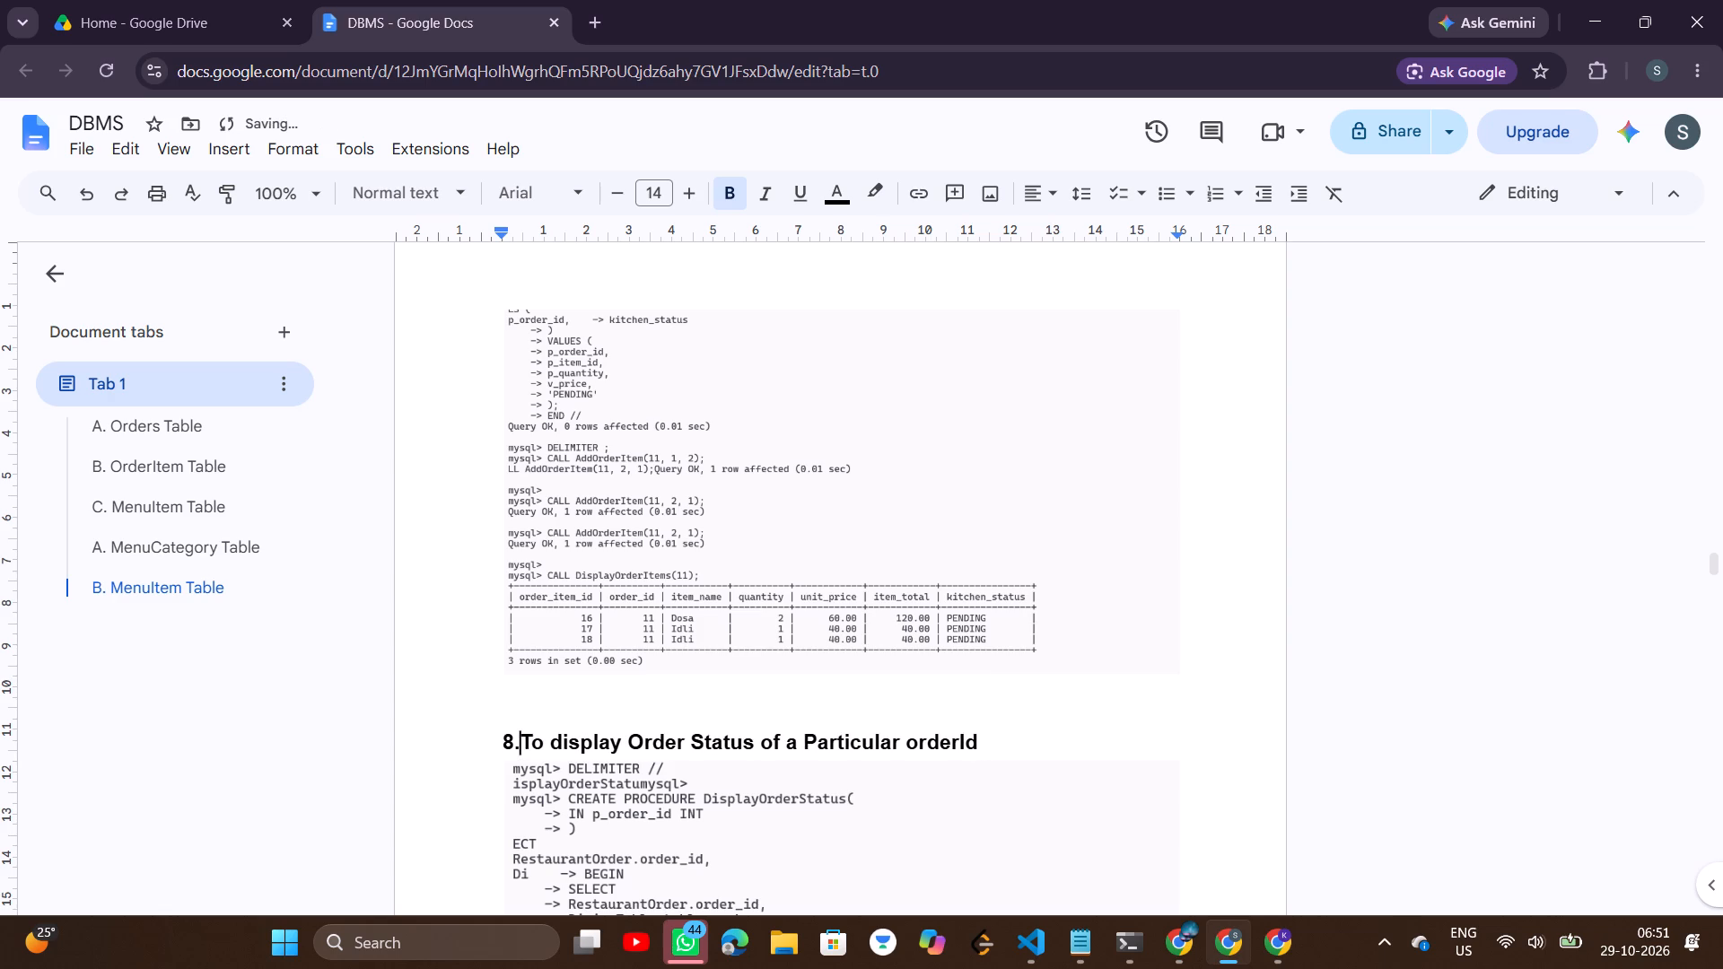
key(BackSpace)
key(BackSpace)
Delete the DisplayPendingPayments code screenshot that follows the "9.Display Pending Payments" subheading.
scroll(525, 748, down, 2)
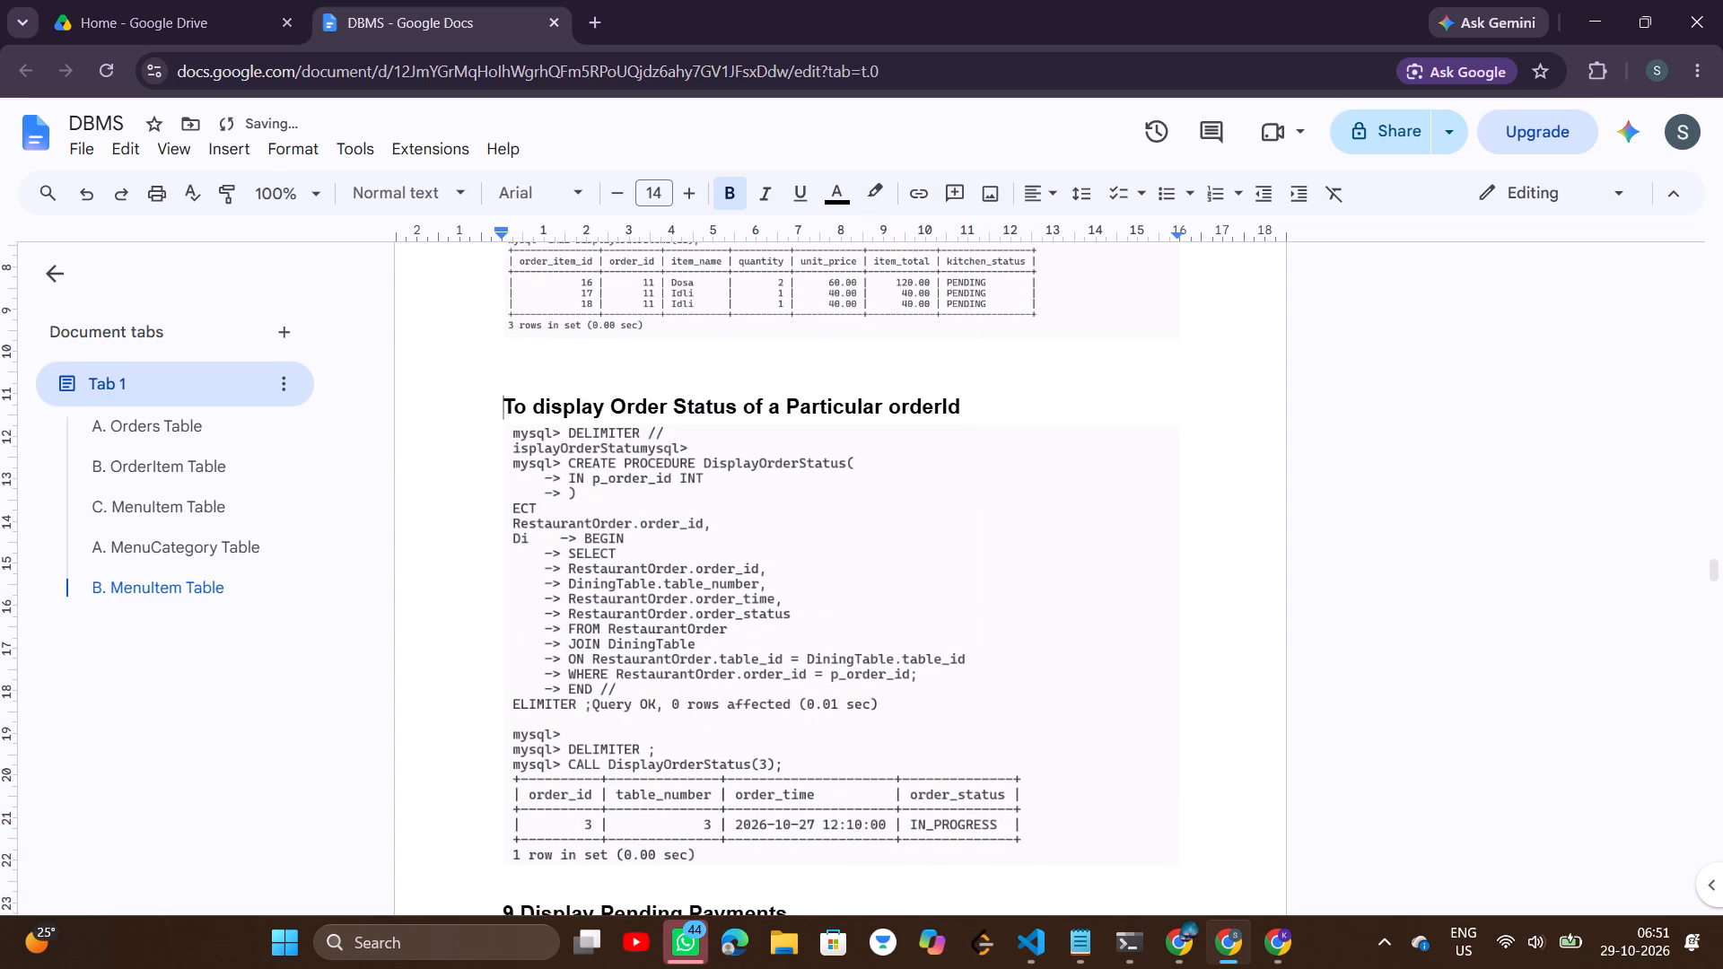
click(525, 748)
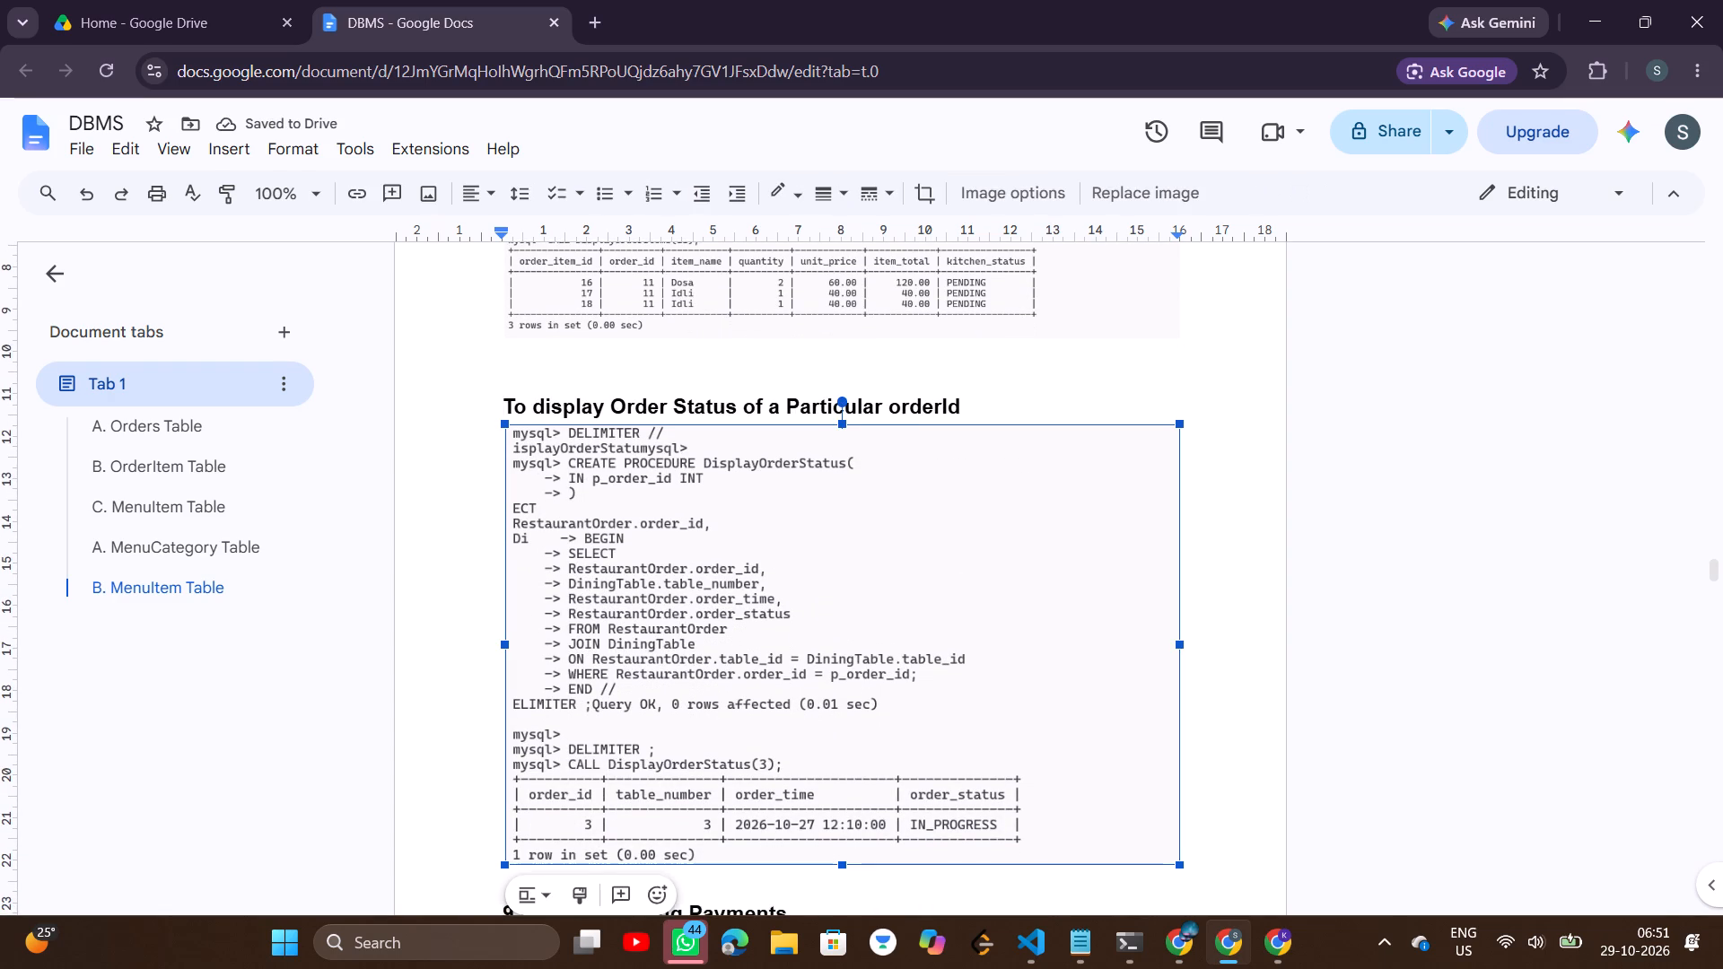
scroll(525, 748, up, 1)
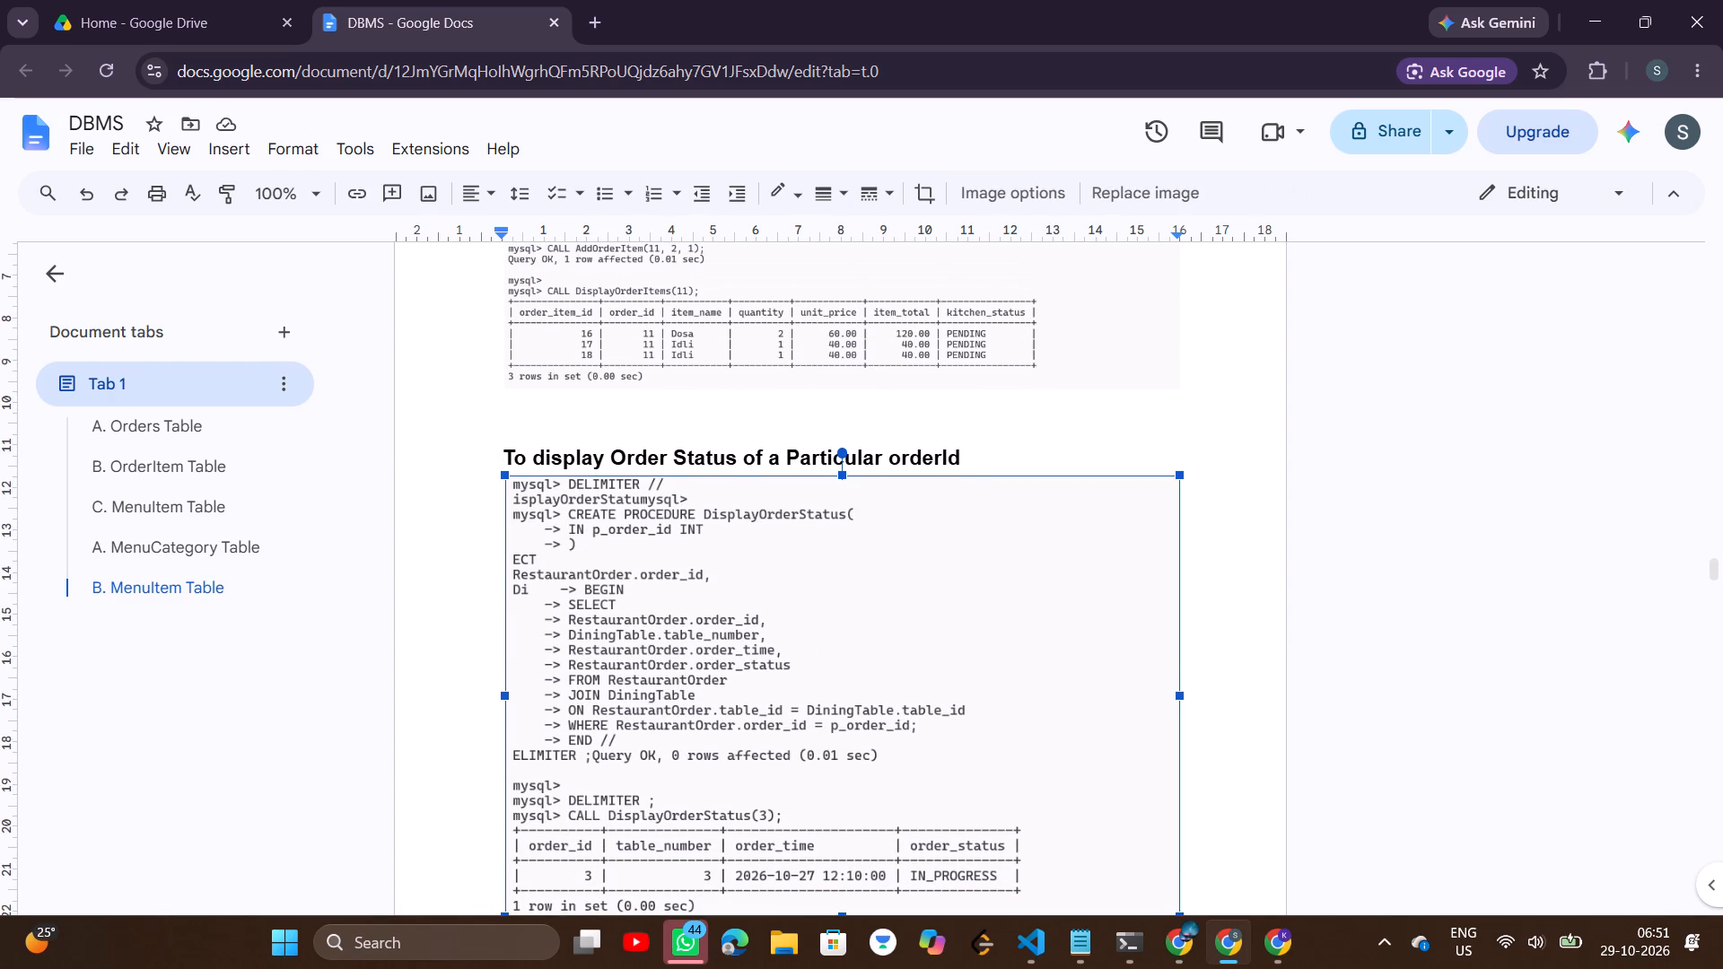
scroll(525, 748, down, 4)
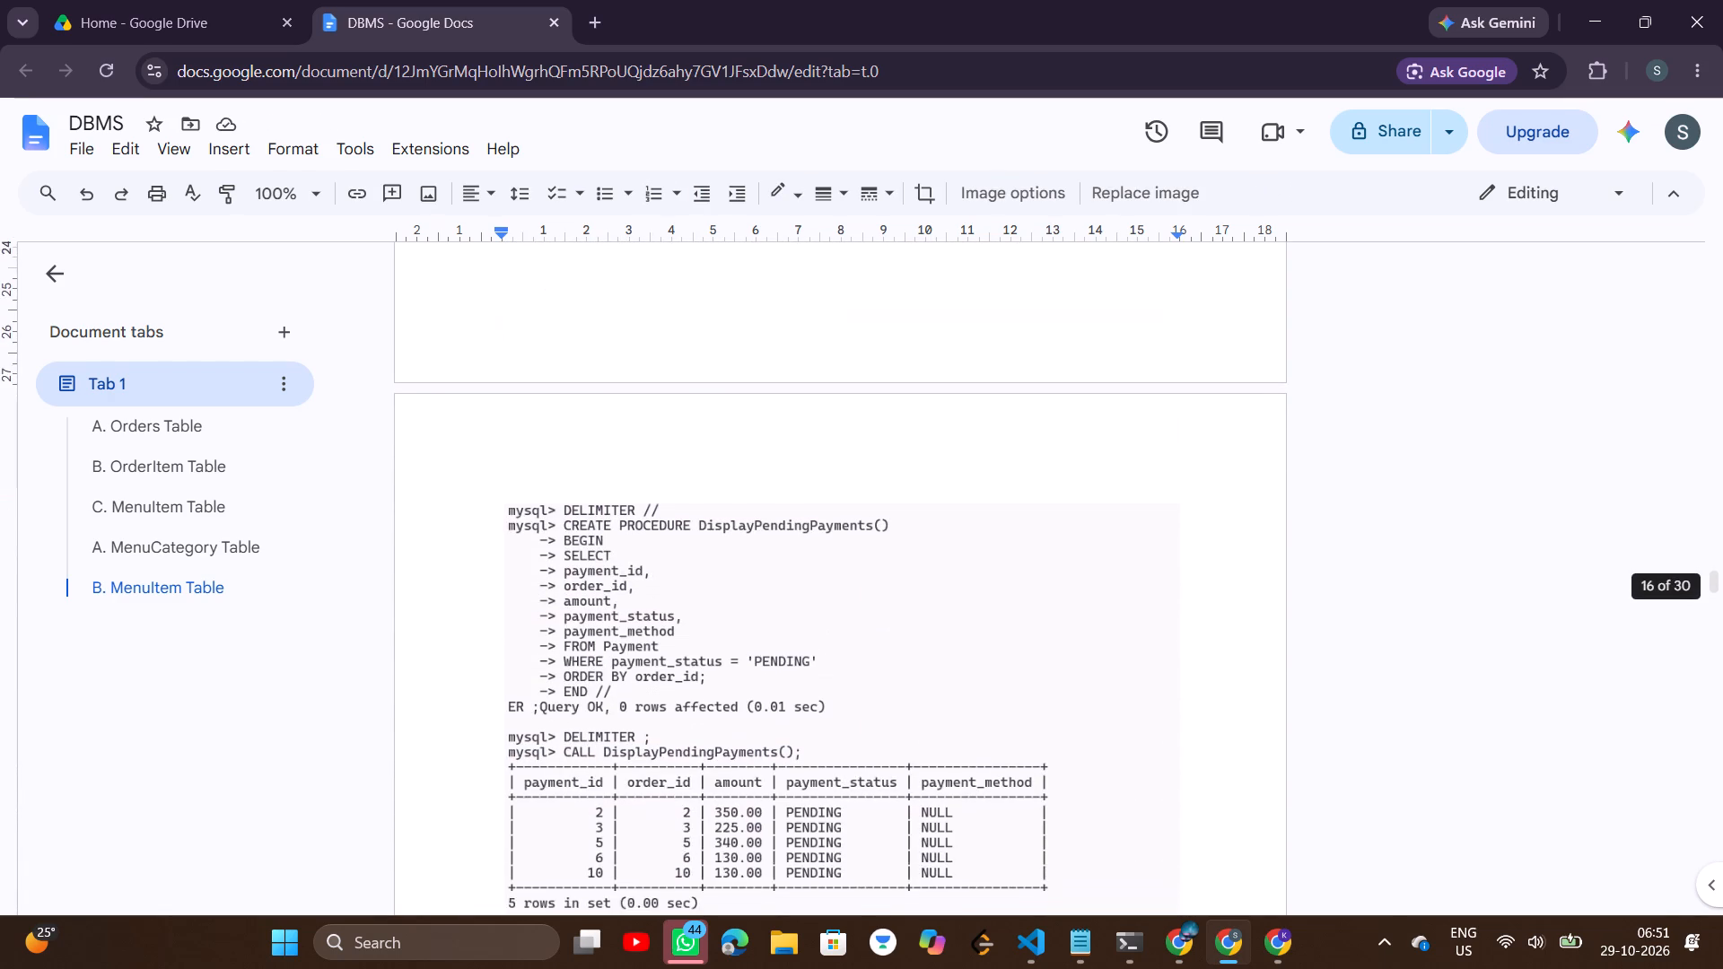
scroll(525, 748, up, 1)
click(568, 763)
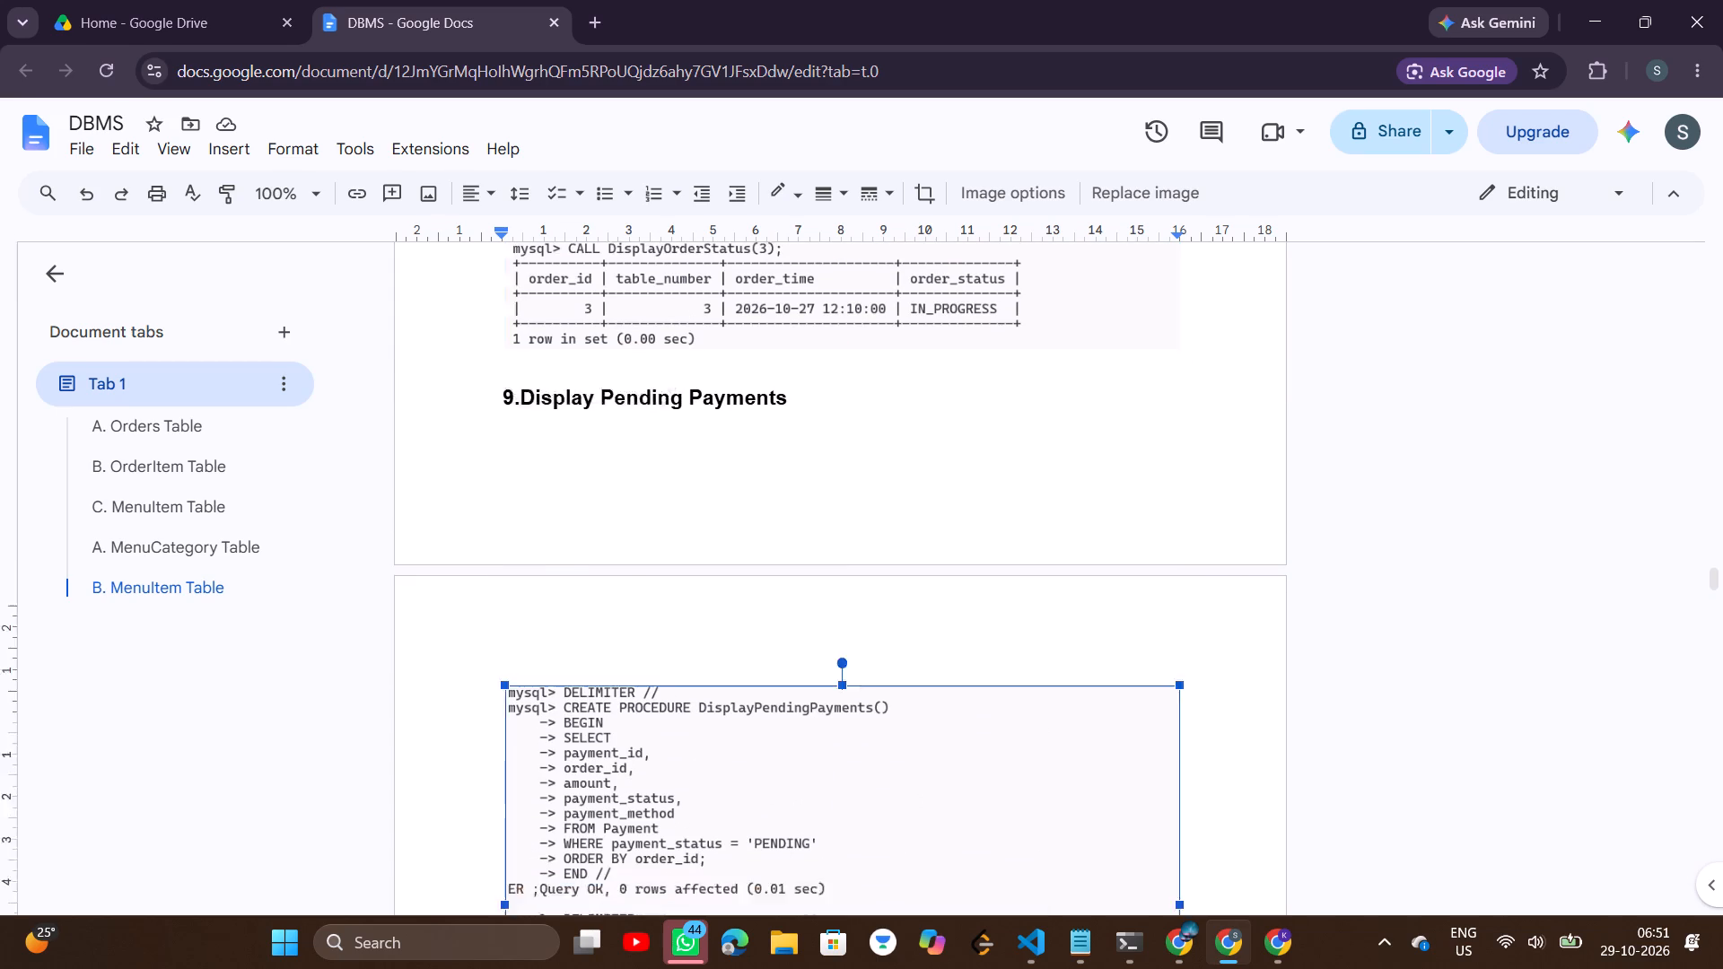
key(BackSpace)
key(BackSpace)
key(BackSpace)
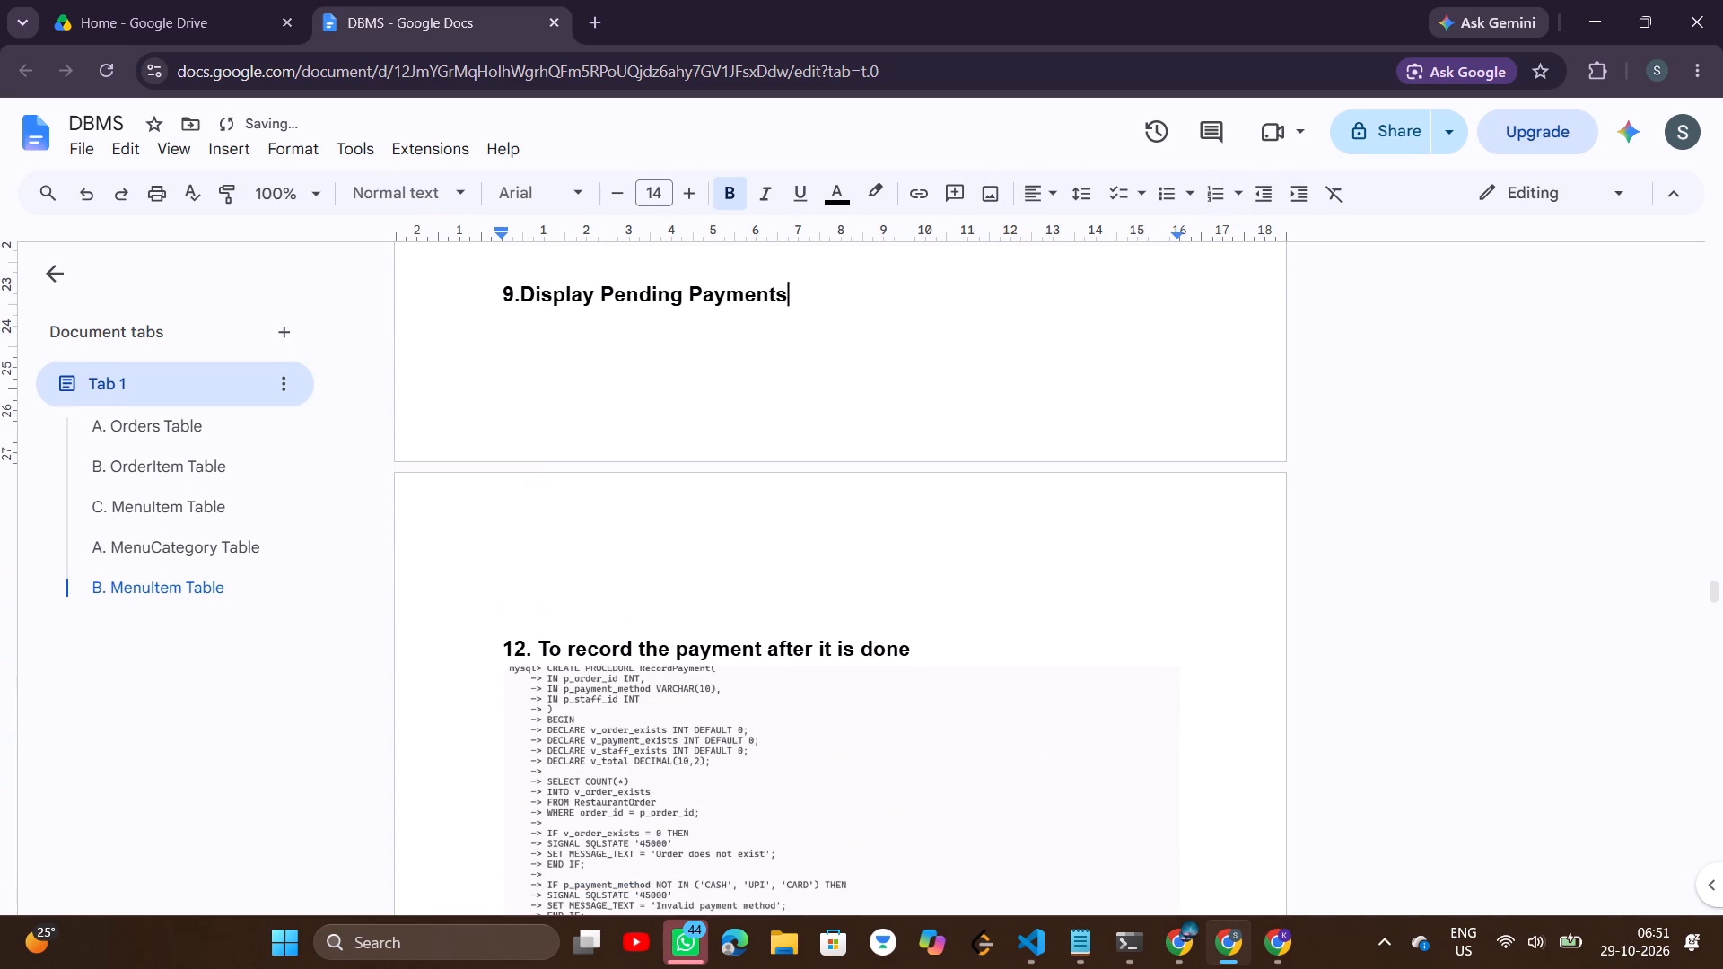
Delete the whole "9.Display Pending Payments" subheading and the empty lines left beneath the order status screenshot.
key(BackSpace)
key(BackSpace)
key(BackSpace)
key(BackSpace)
key(BackSpace)
key(BackSpace)
key(BackSpace)
key(BackSpace)
key(BackSpace)
key(BackSpace)
key(BackSpace)
key(BackSpace)
key(BackSpace)
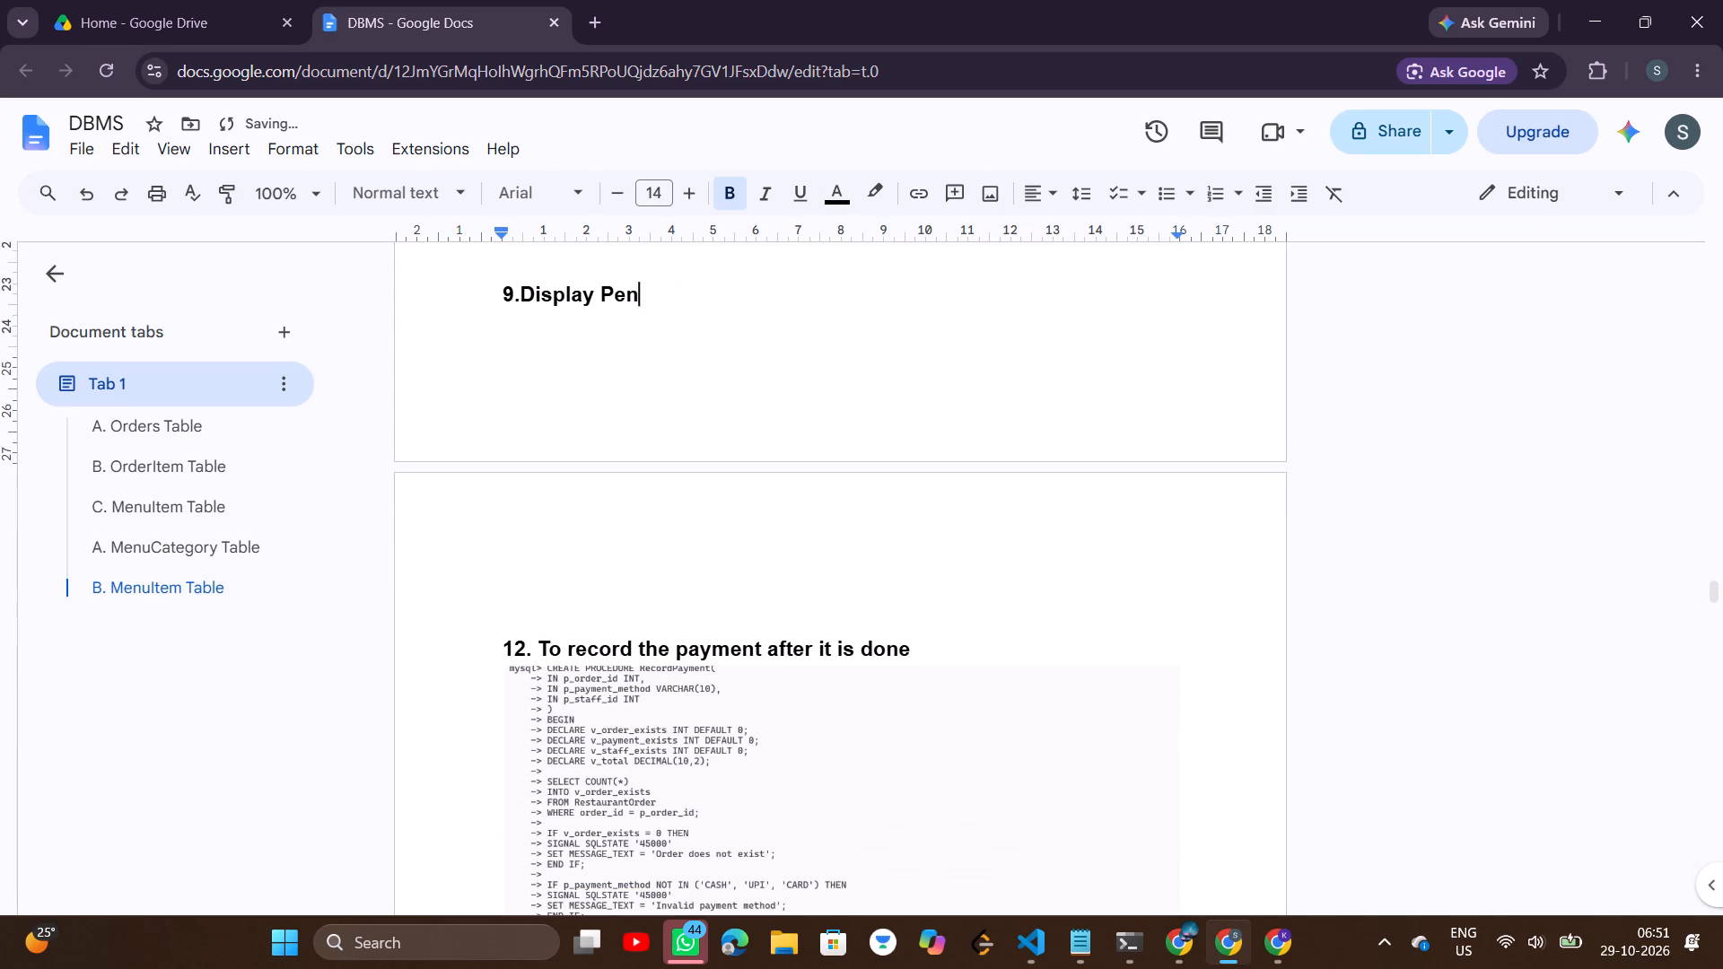
key(BackSpace)
key(BackSpace)
key(BackSpace)
key(BackSpace)
key(BackSpace)
key(BackSpace)
key(BackSpace)
key(BackSpace)
key(BackSpace)
key(BackSpace)
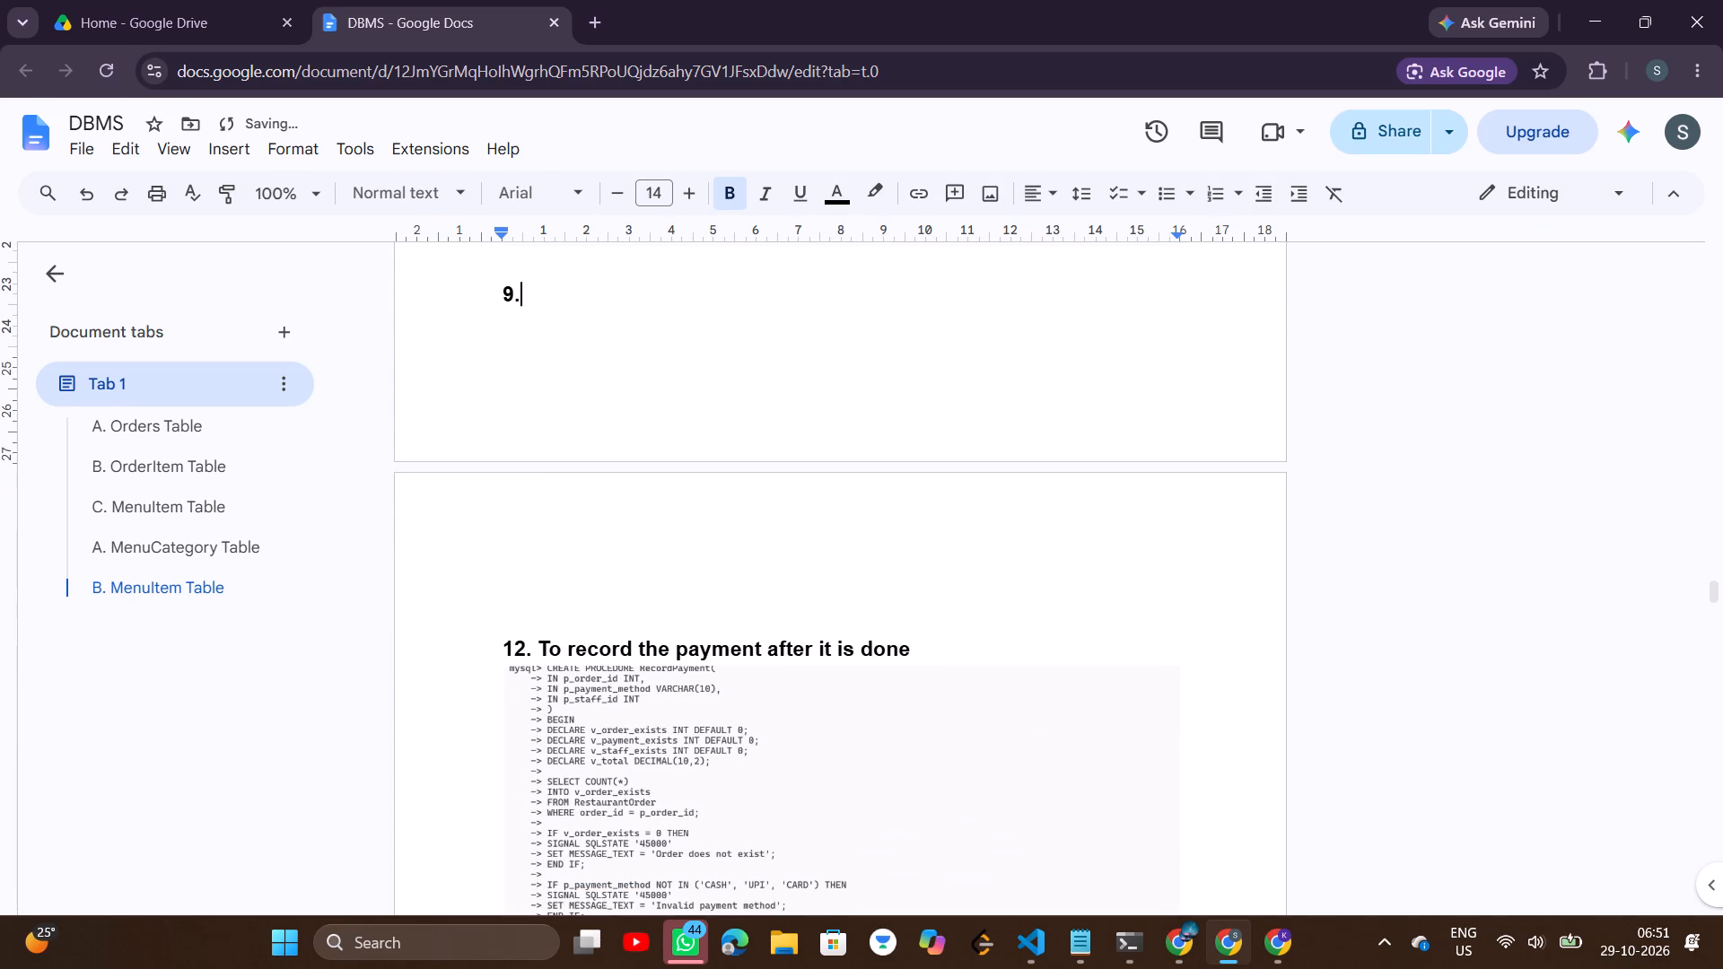
key(BackSpace)
key(BackSpace)
key(BackSpace)
key(BackSpace)
key(BackSpace)
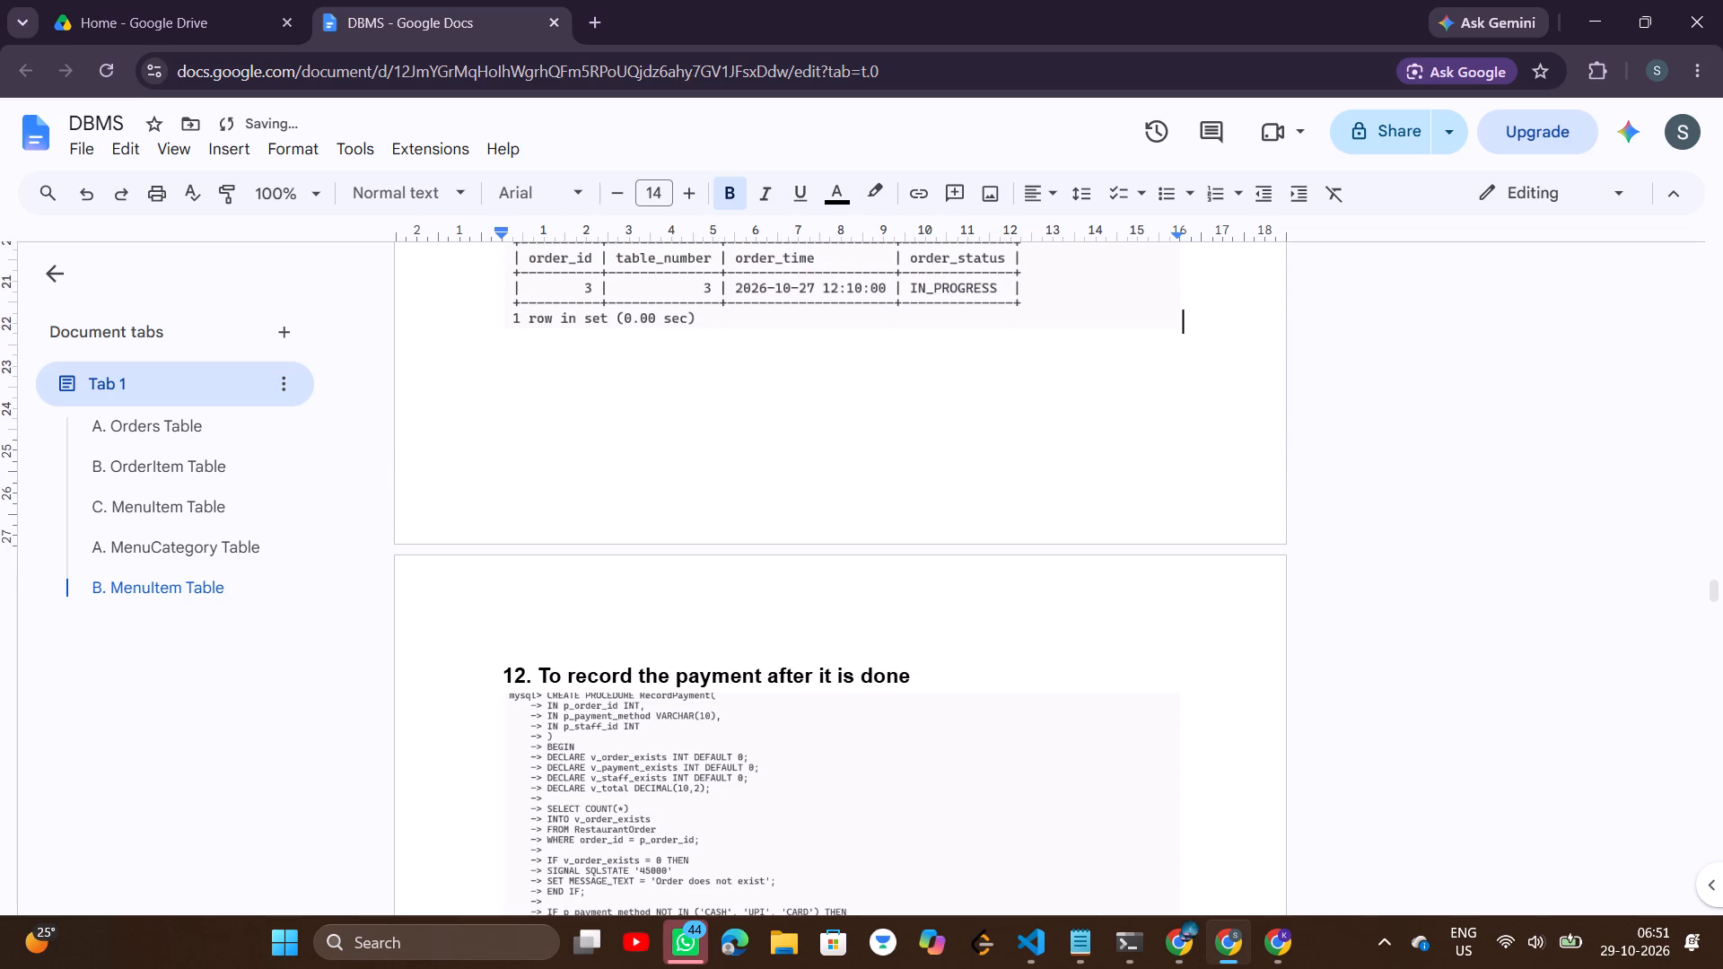
Remove the number "12." and its trailing space from the "To record the payment after it is done" subheading.
click(535, 676)
key(BackSpace)
key(BackSpace)
key(BackSpace)
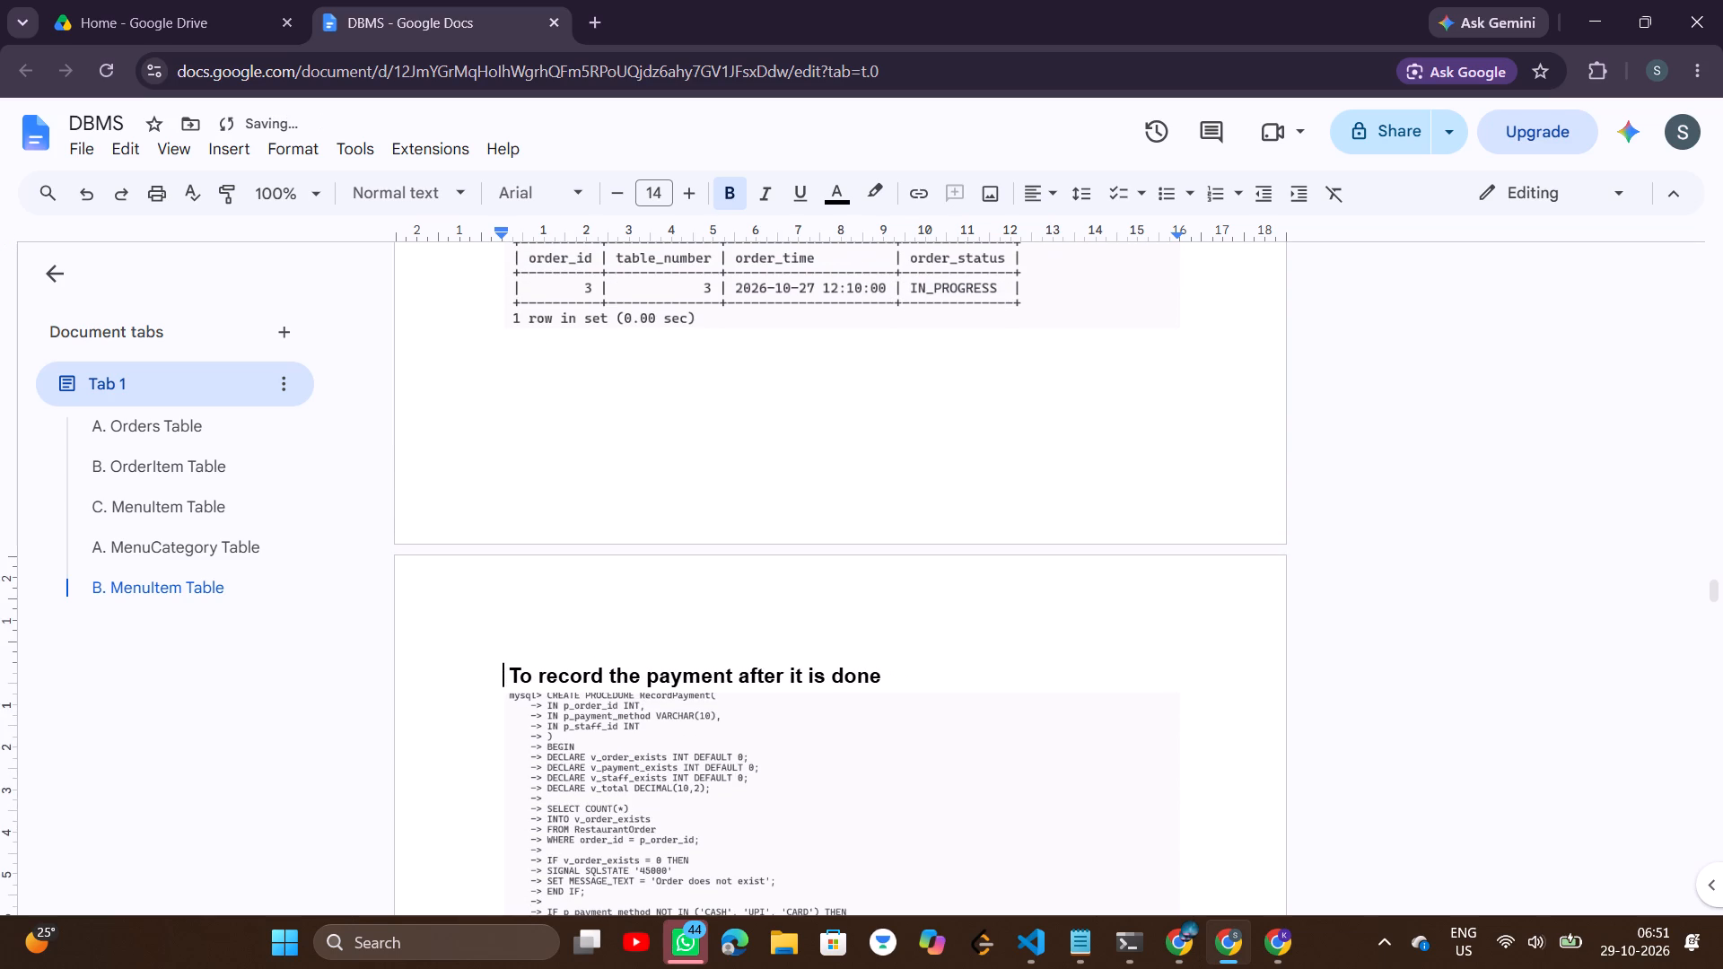
key(Right)
key(BackSpace)
Delete the UpdateKitchenStatus procedure code screenshot under the "13. To update kitchen status of an order item" subheading.
scroll(535, 676, down, 4)
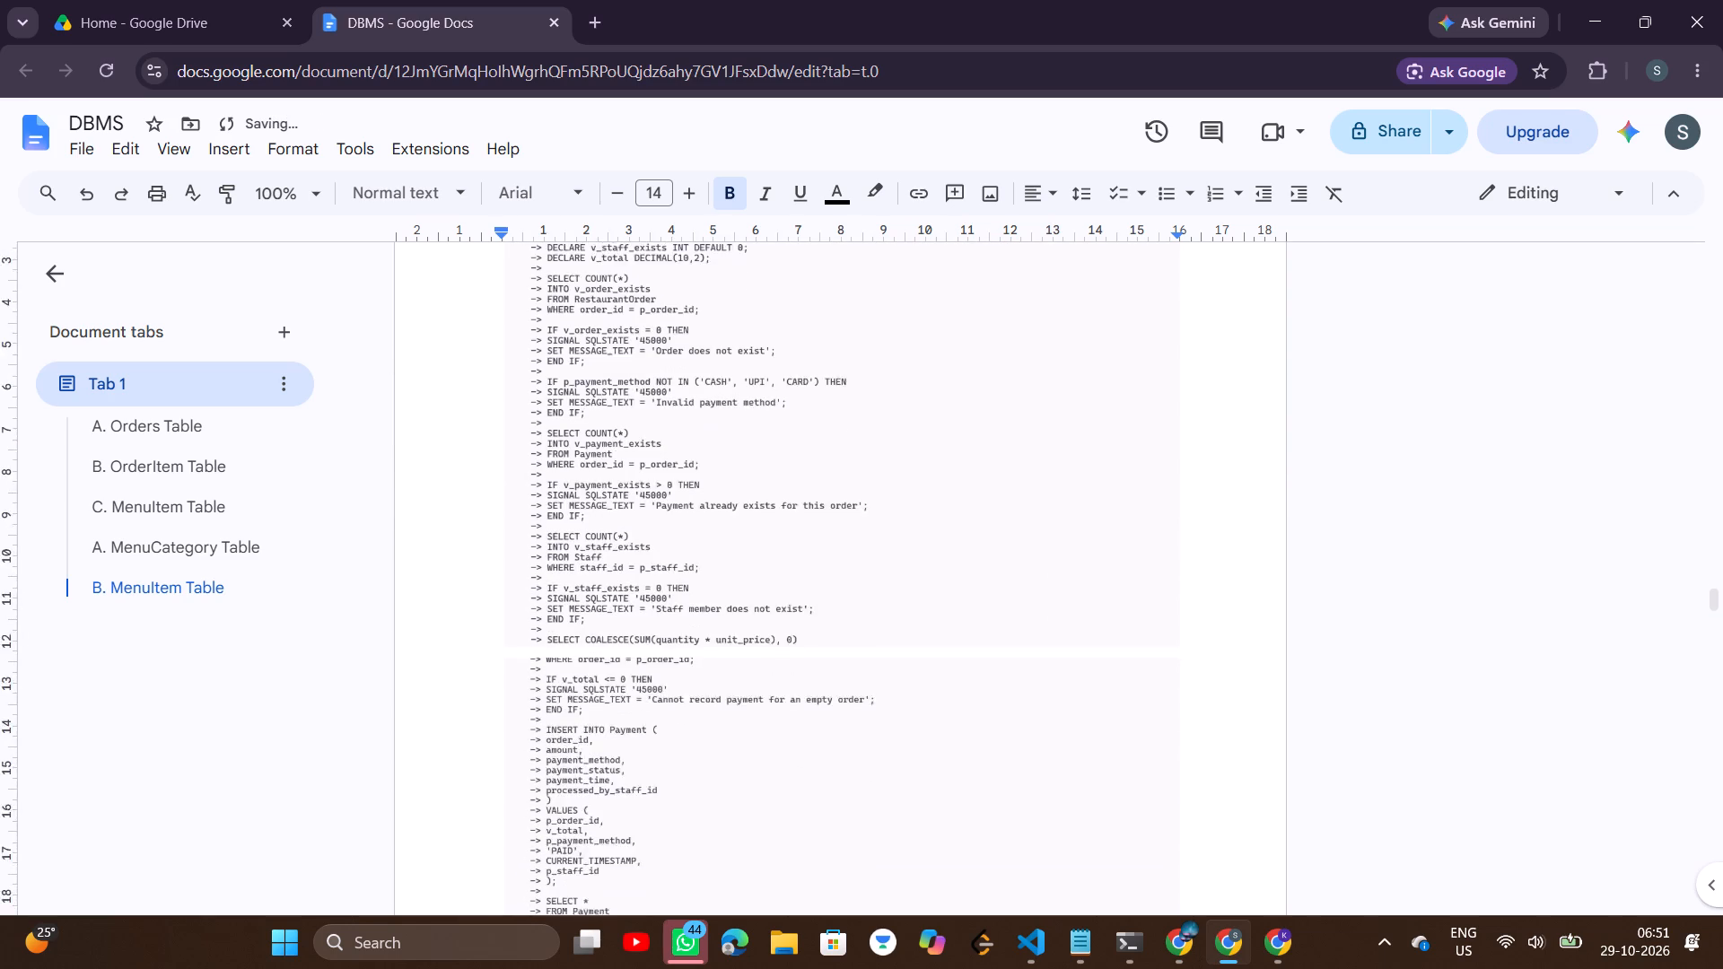
scroll(535, 676, down, 5)
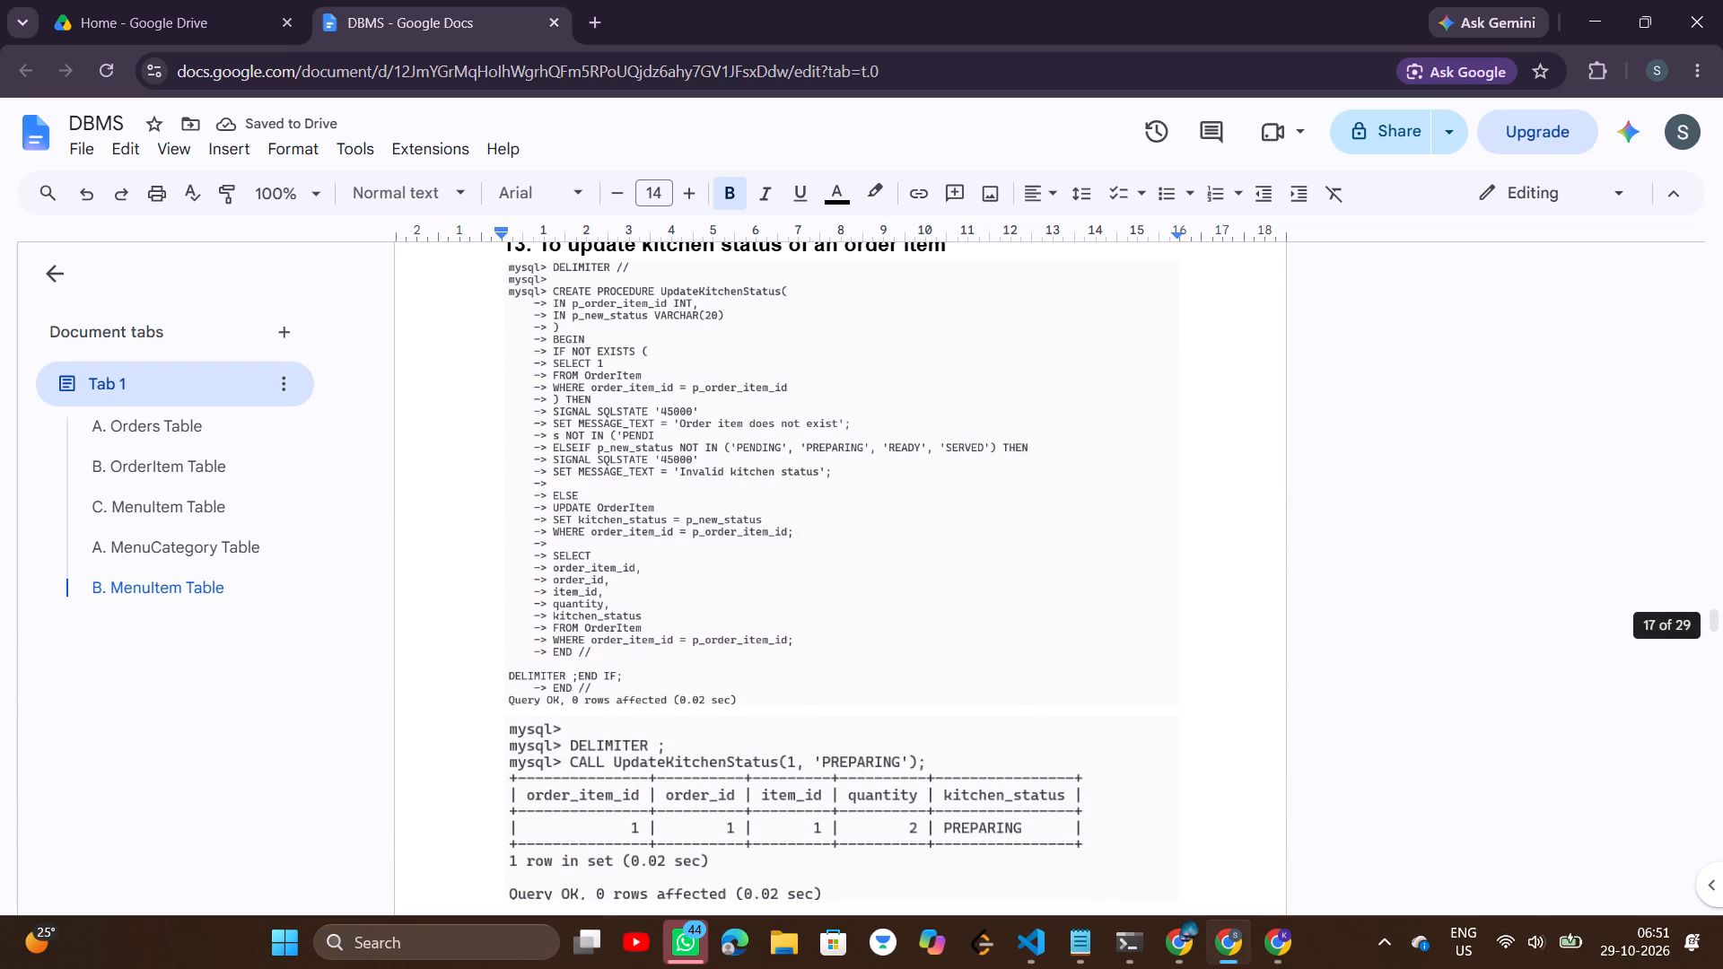
scroll(535, 676, up, 1)
click(713, 600)
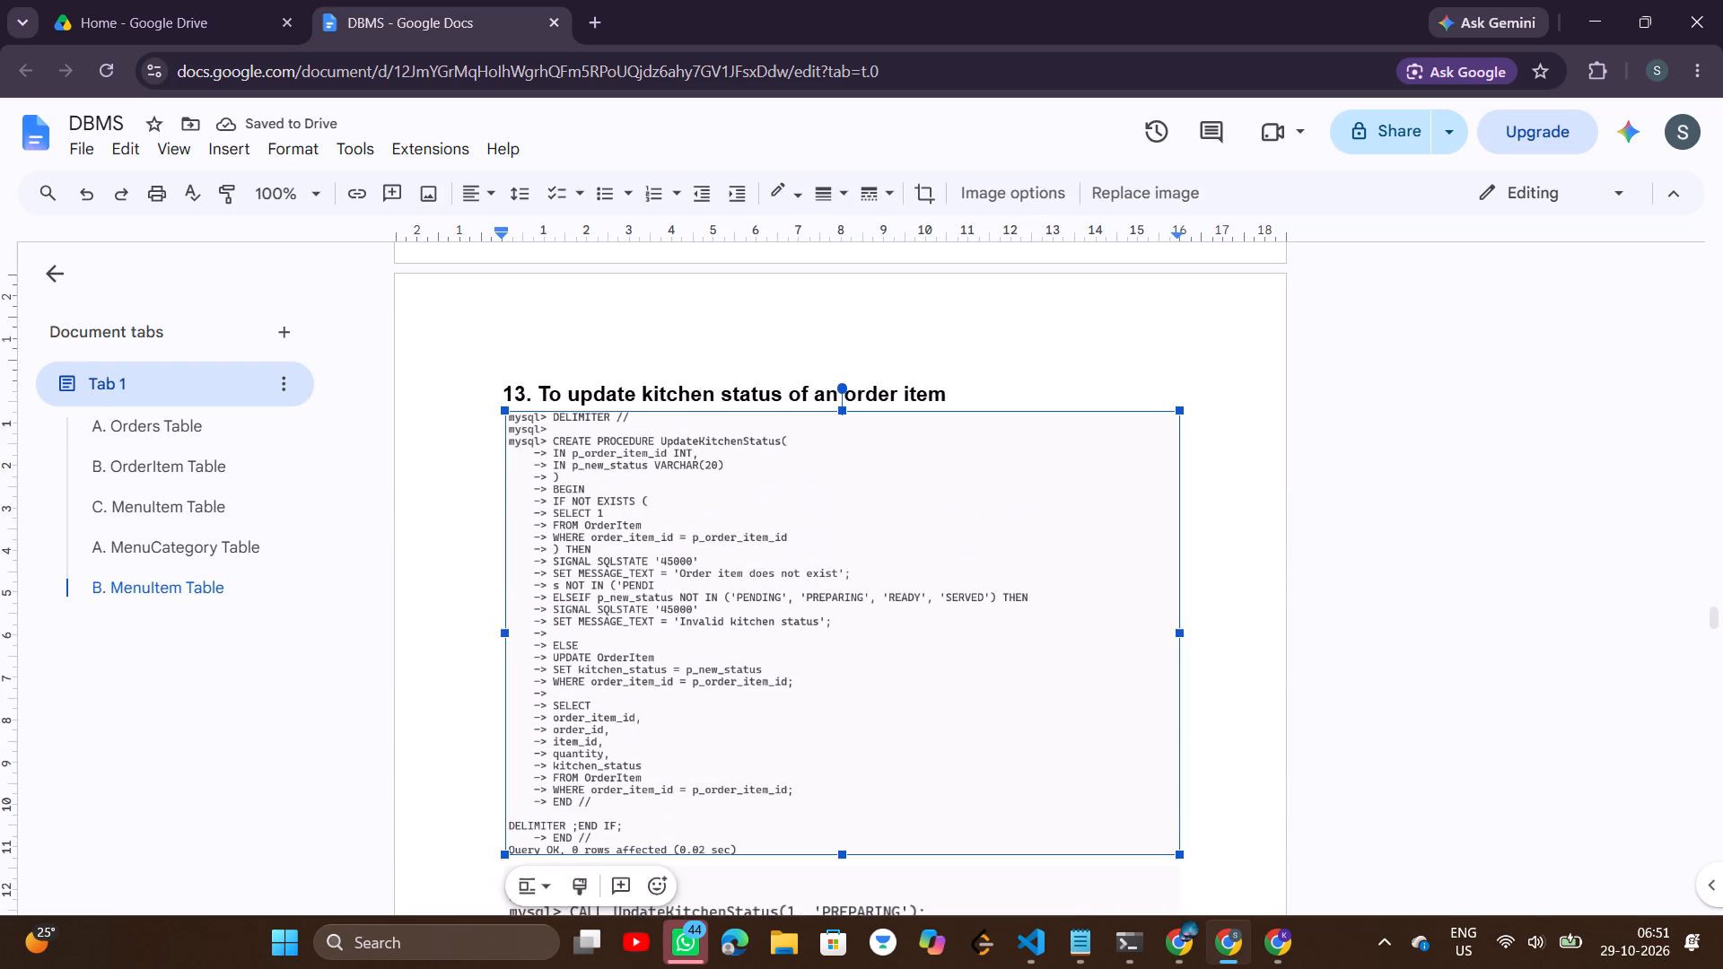
key(BackSpace)
key(BackSpace)
key(BackSpace)
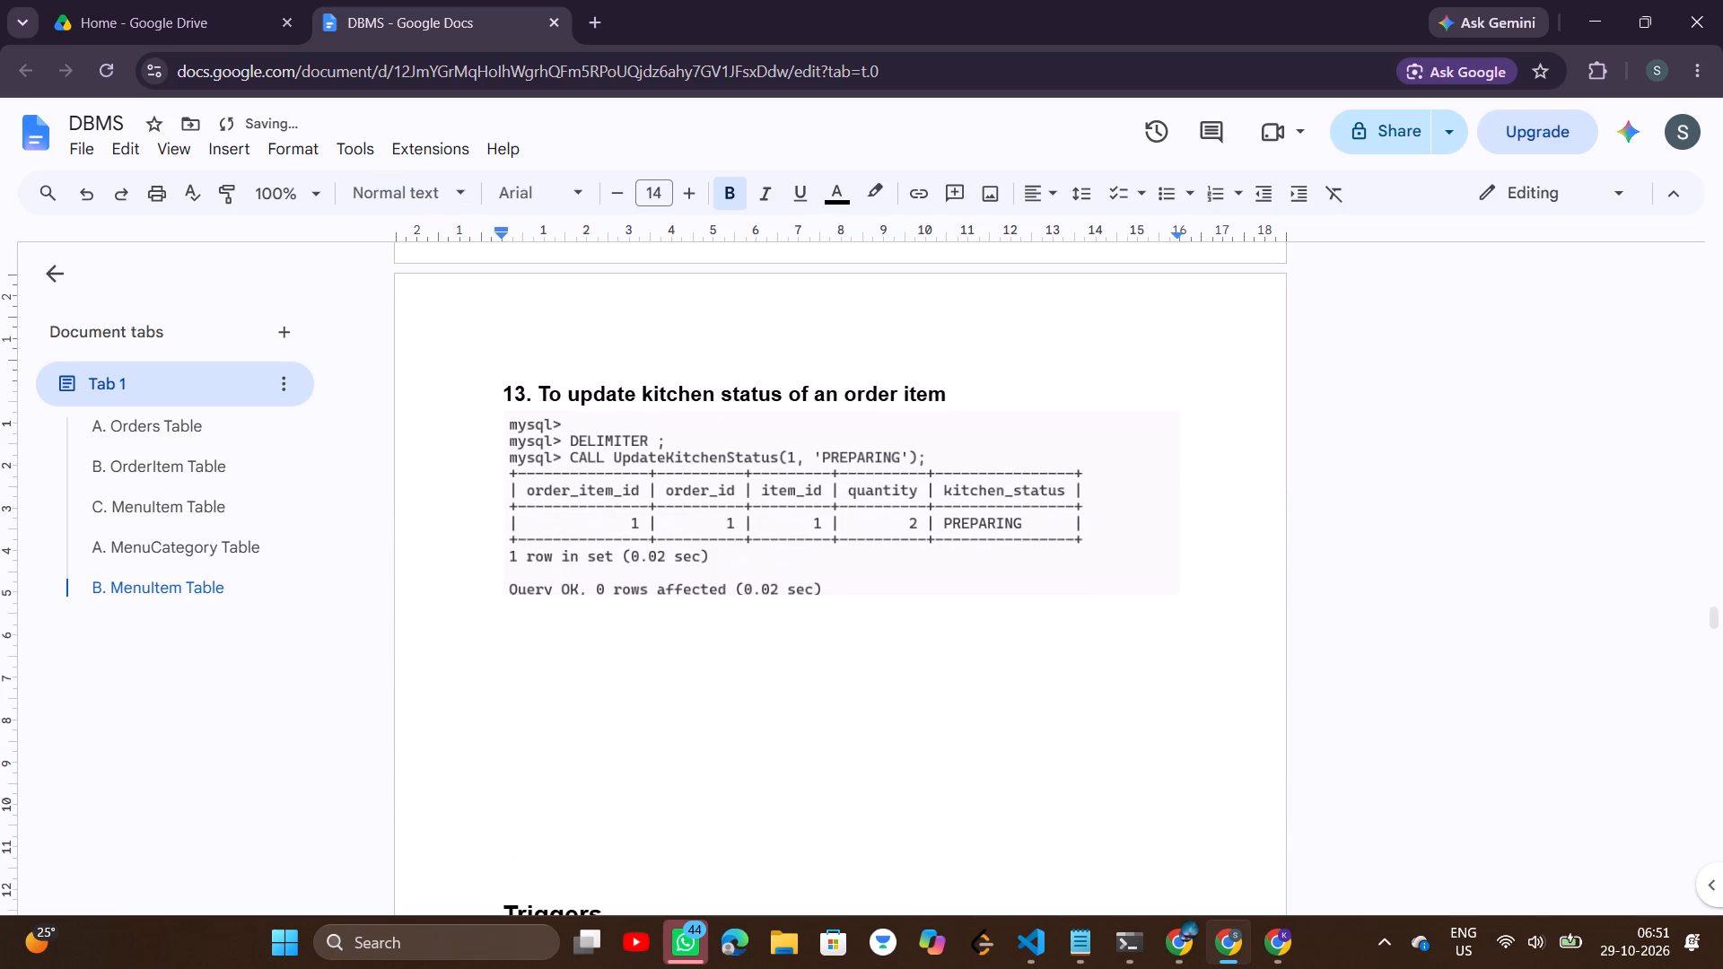
Delete the whole "13. To update kitchen status of an order item" subheading.
key(BackSpace)
key(BackSpace)
key(BackSpace)
key(BackSpace)
key(BackSpace)
key(BackSpace)
key(BackSpace)
key(BackSpace)
key(BackSpace)
key(BackSpace)
key(BackSpace)
key(BackSpace)
key(BackSpace)
key(BackSpace)
key(BackSpace)
key(BackSpace)
key(BackSpace)
key(BackSpace)
key(BackSpace)
key(BackSpace)
key(BackSpace)
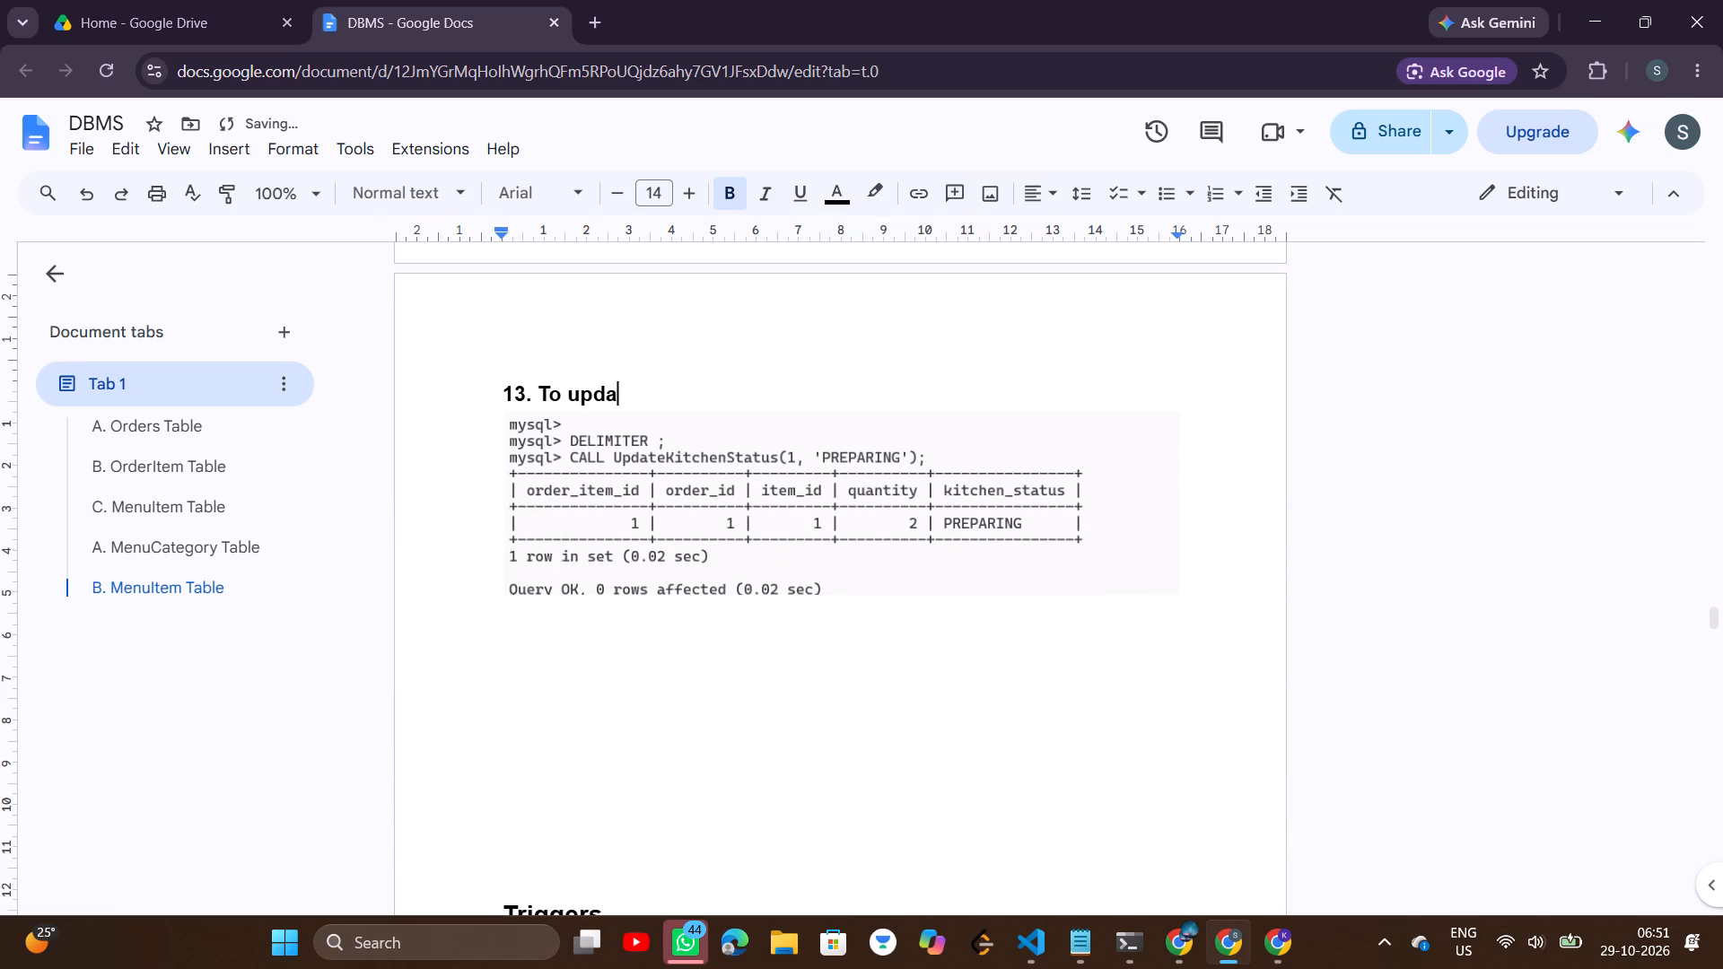
key(BackSpace)
key(BackSpace)
key(BackSpace)
key(BackSpace)
key(BackSpace)
key(BackSpace)
key(BackSpace)
key(BackSpace)
key(BackSpace)
key(BackSpace)
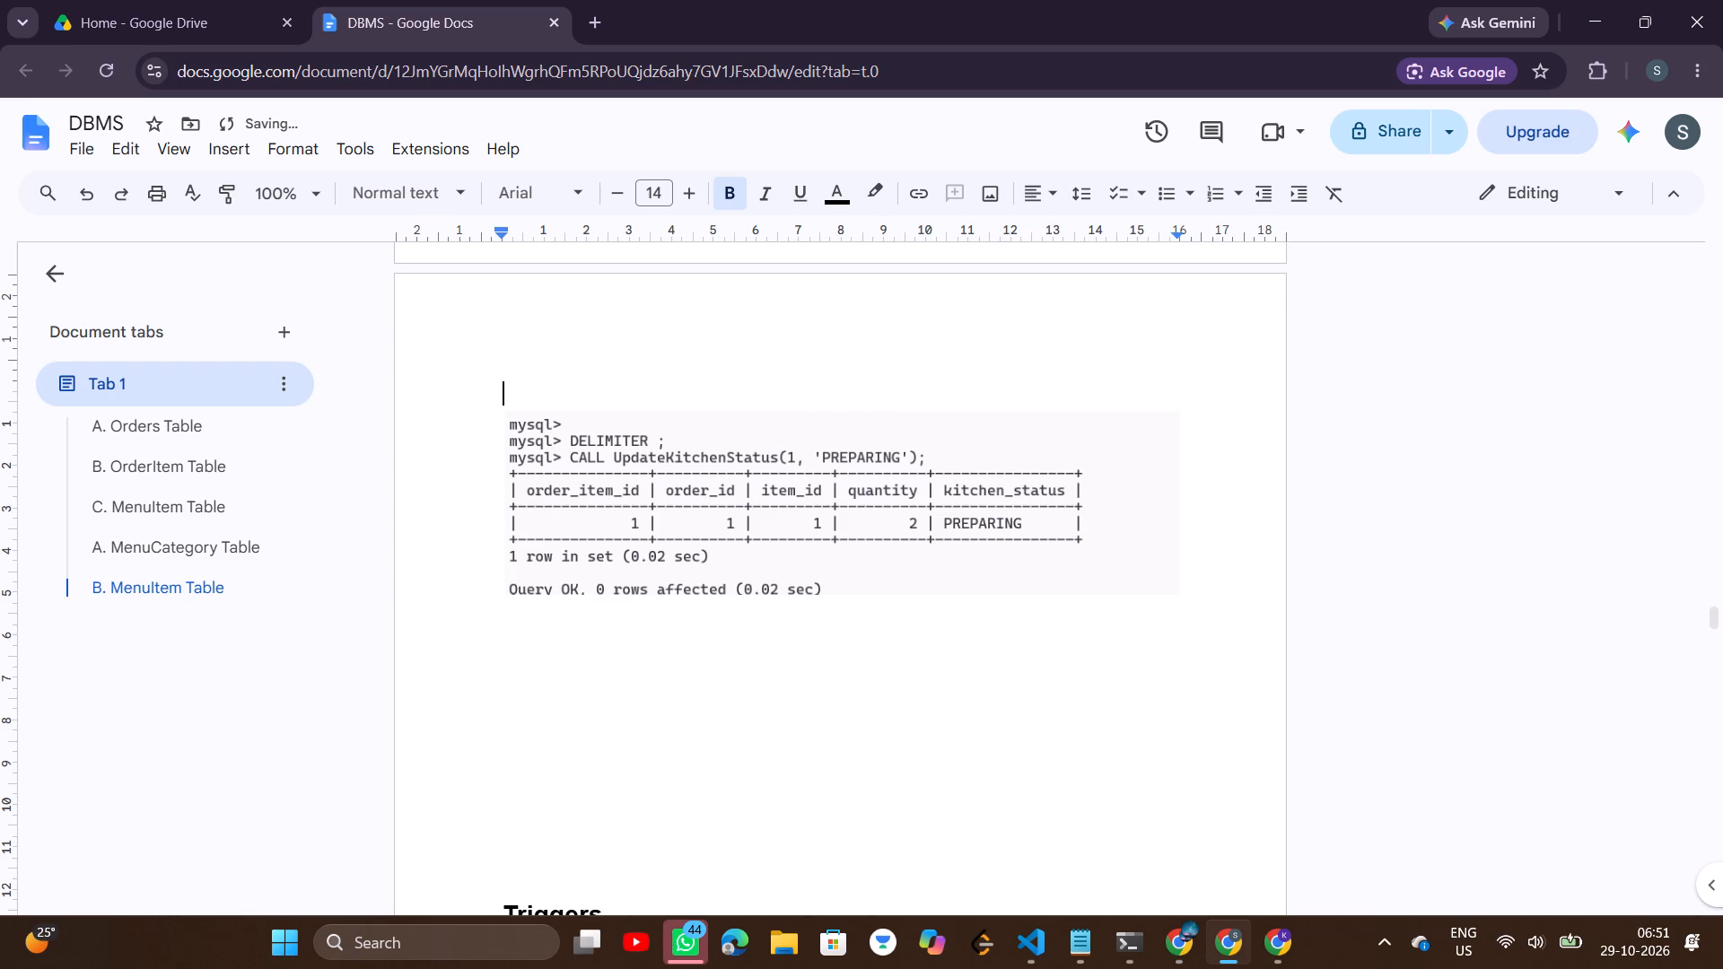
Delete the remaining screenshot of the UpdateKitchenStatus call and its output table.
click(873, 575)
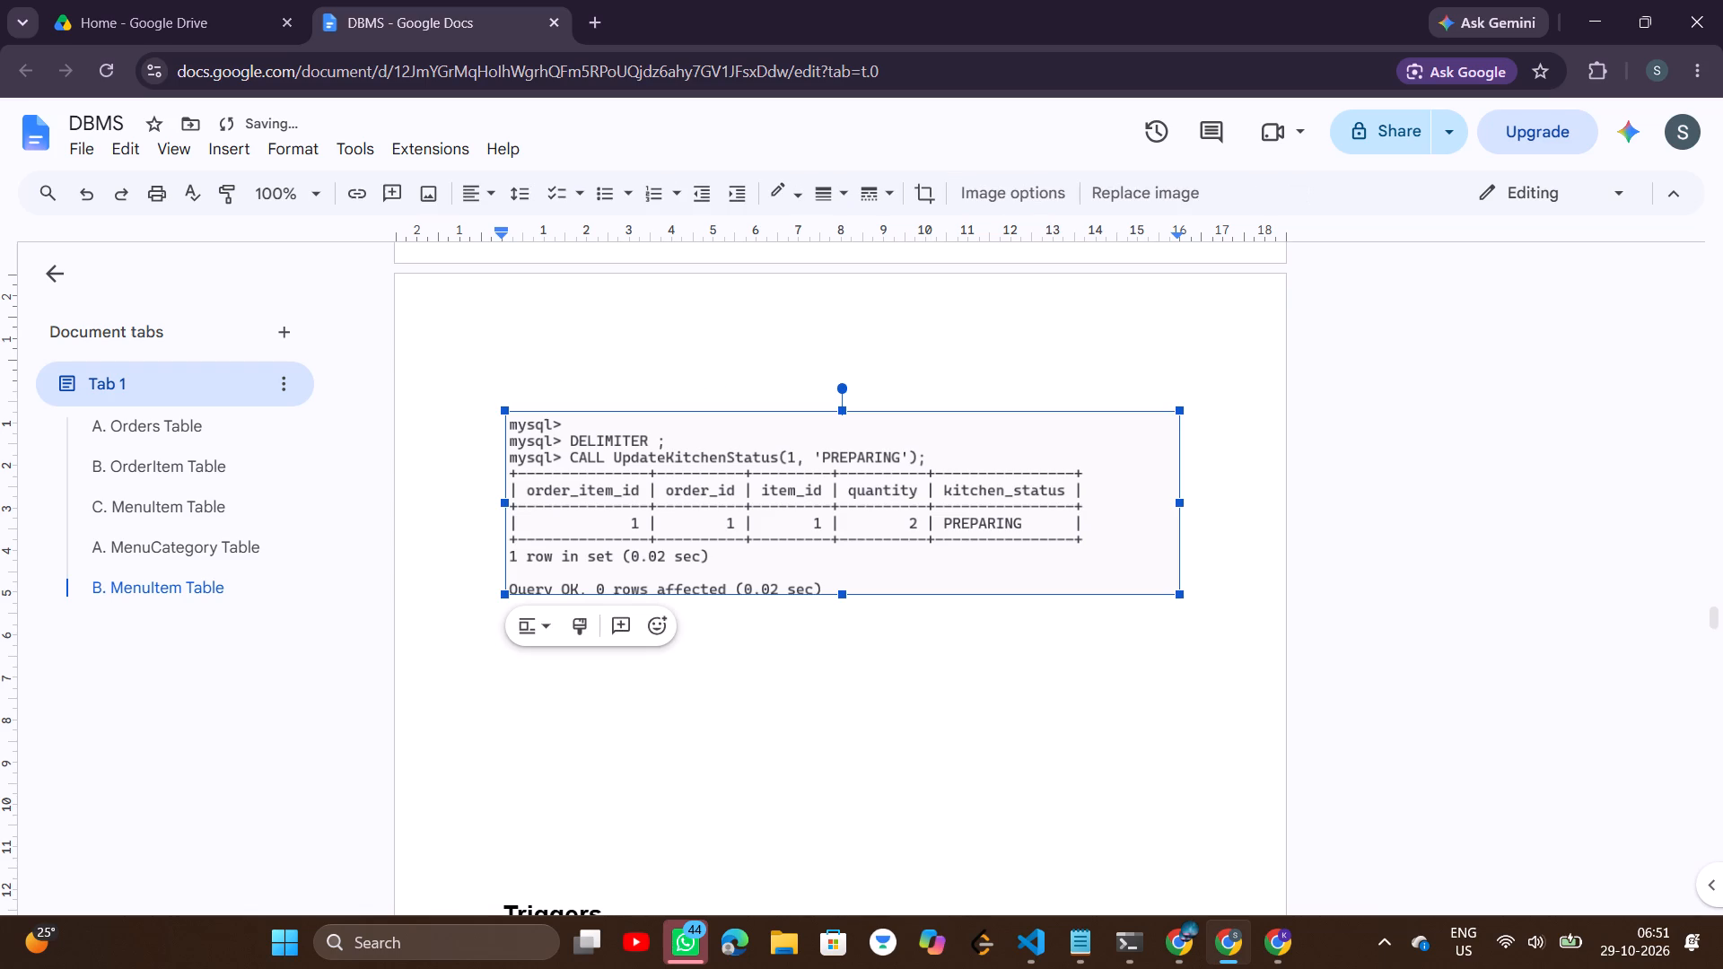
key(BackSpace)
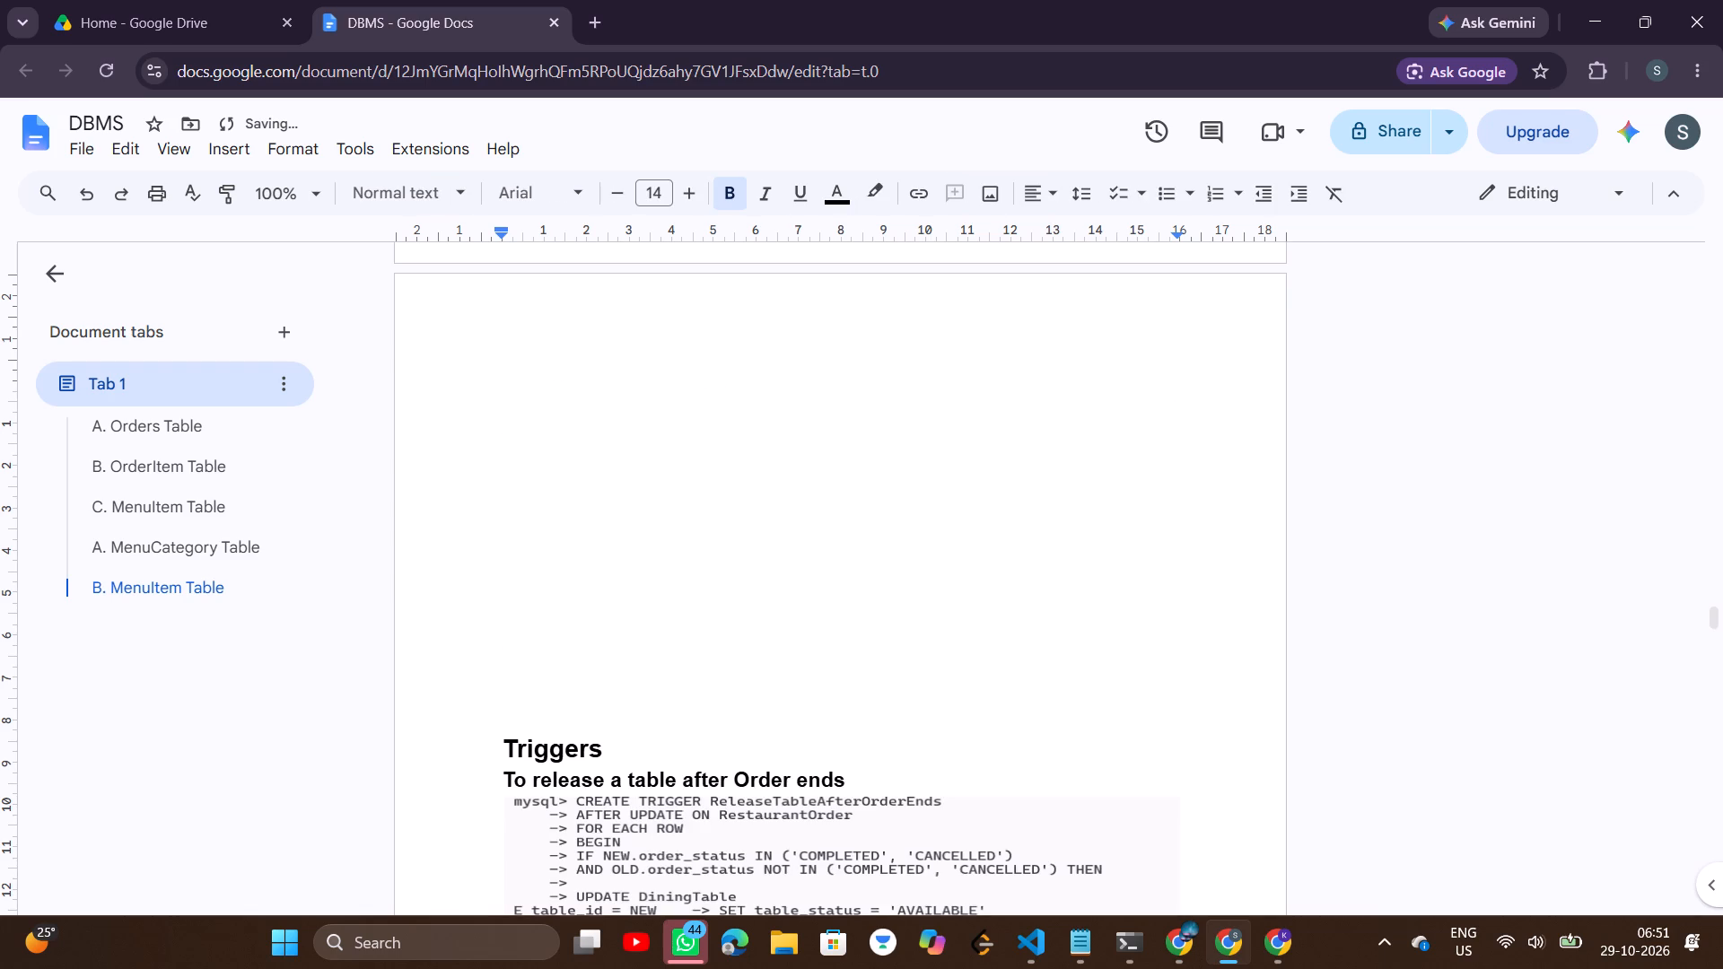
Remove the surplus blank lines above the "Triggers" heading, keeping it on the same page as its first trigger.
click(529, 716)
key(BackSpace)
key(BackSpace)
key(BackSpace)
key(BackSpace)
key(BackSpace)
key(BackSpace)
key(BackSpace)
key(BackSpace)
key(BackSpace)
key(BackSpace)
key(BackSpace)
key(BackSpace)
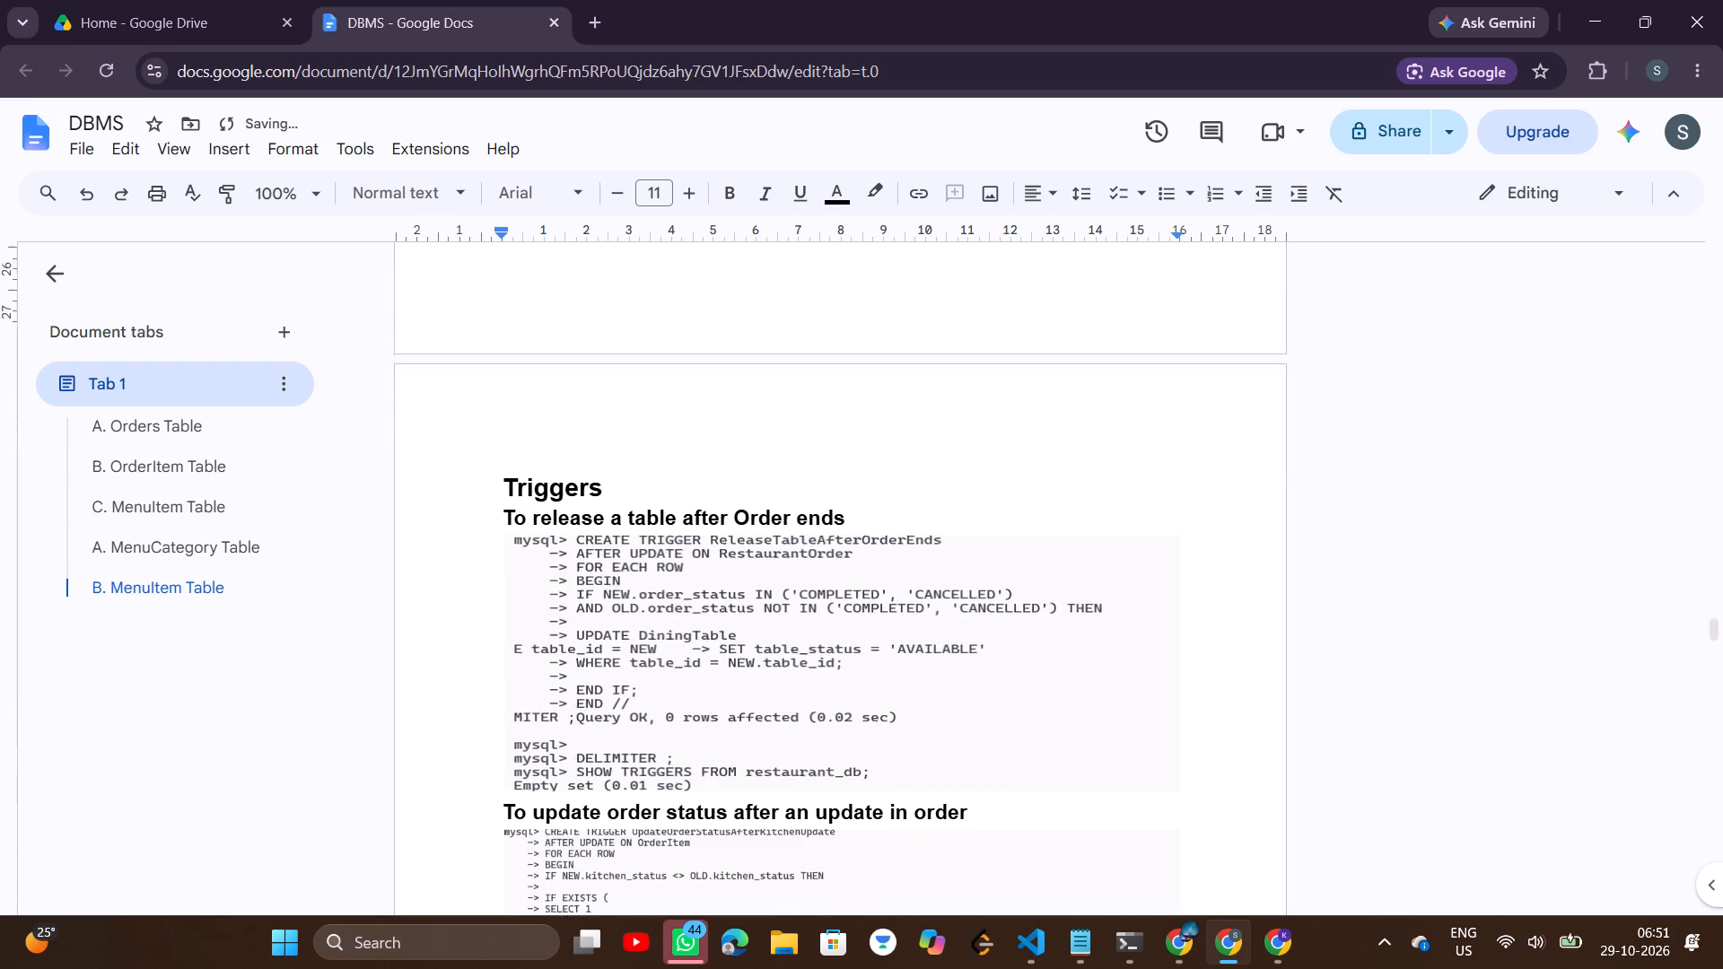
key(BackSpace)
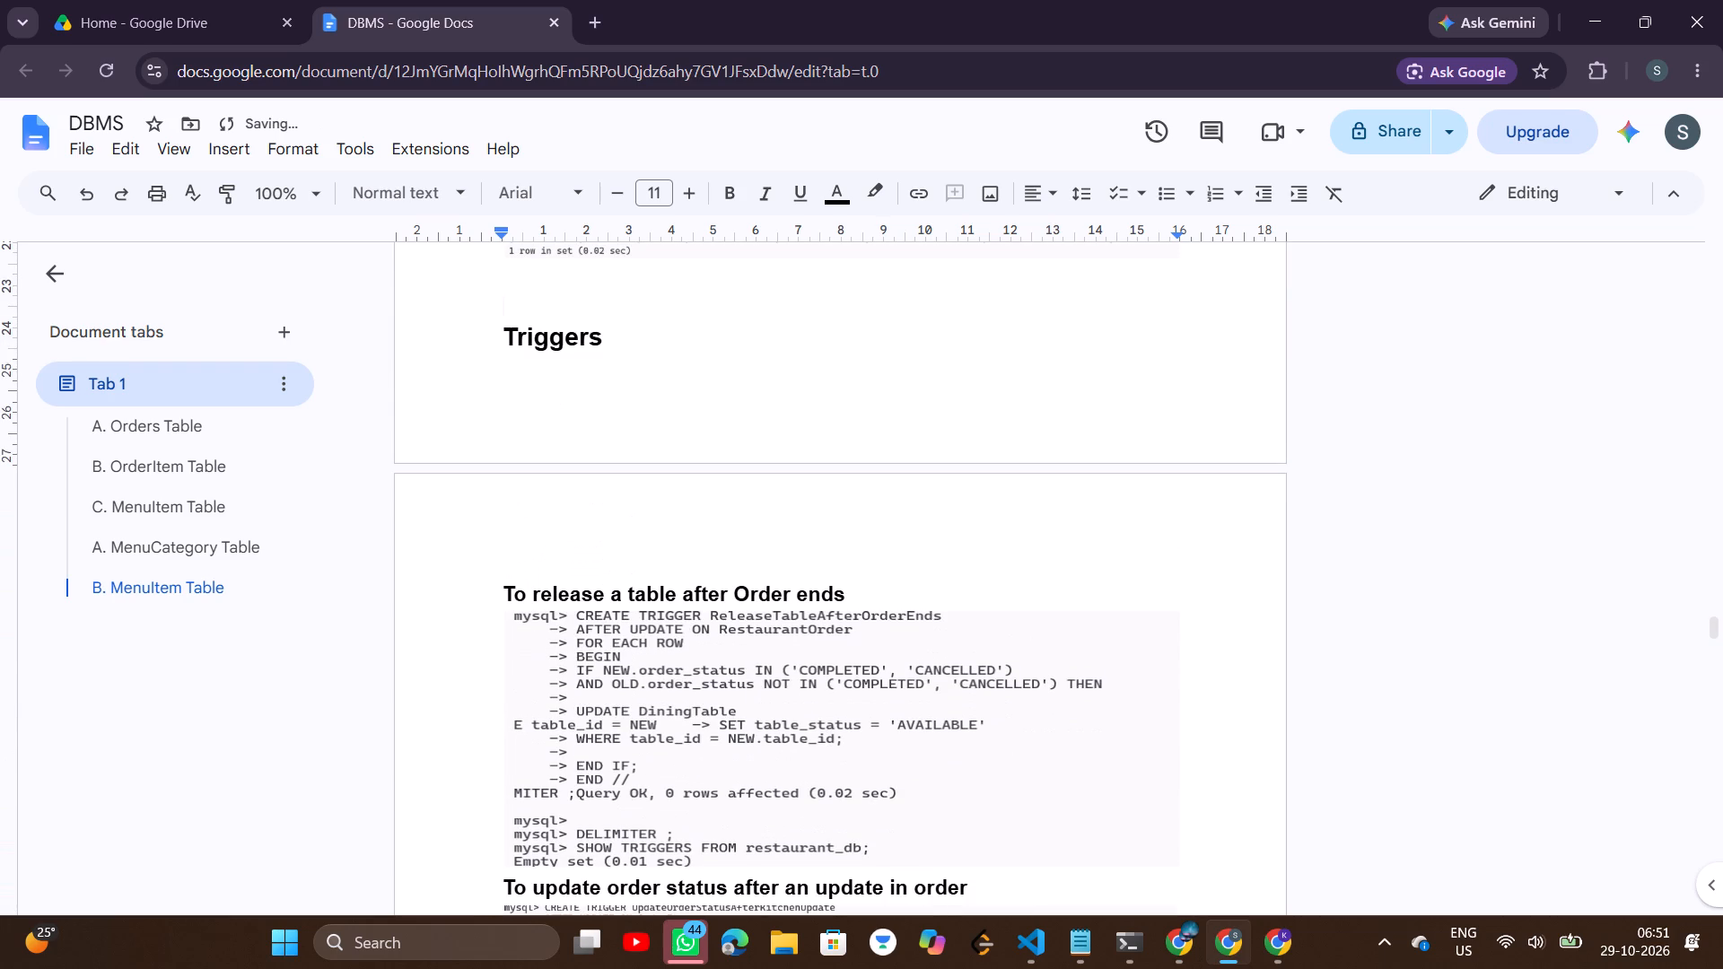
key(Return)
Examine the report from the Triggers section through to the Conclusion and Future scope heading for layout and heading problems.
scroll(529, 716, down, 7)
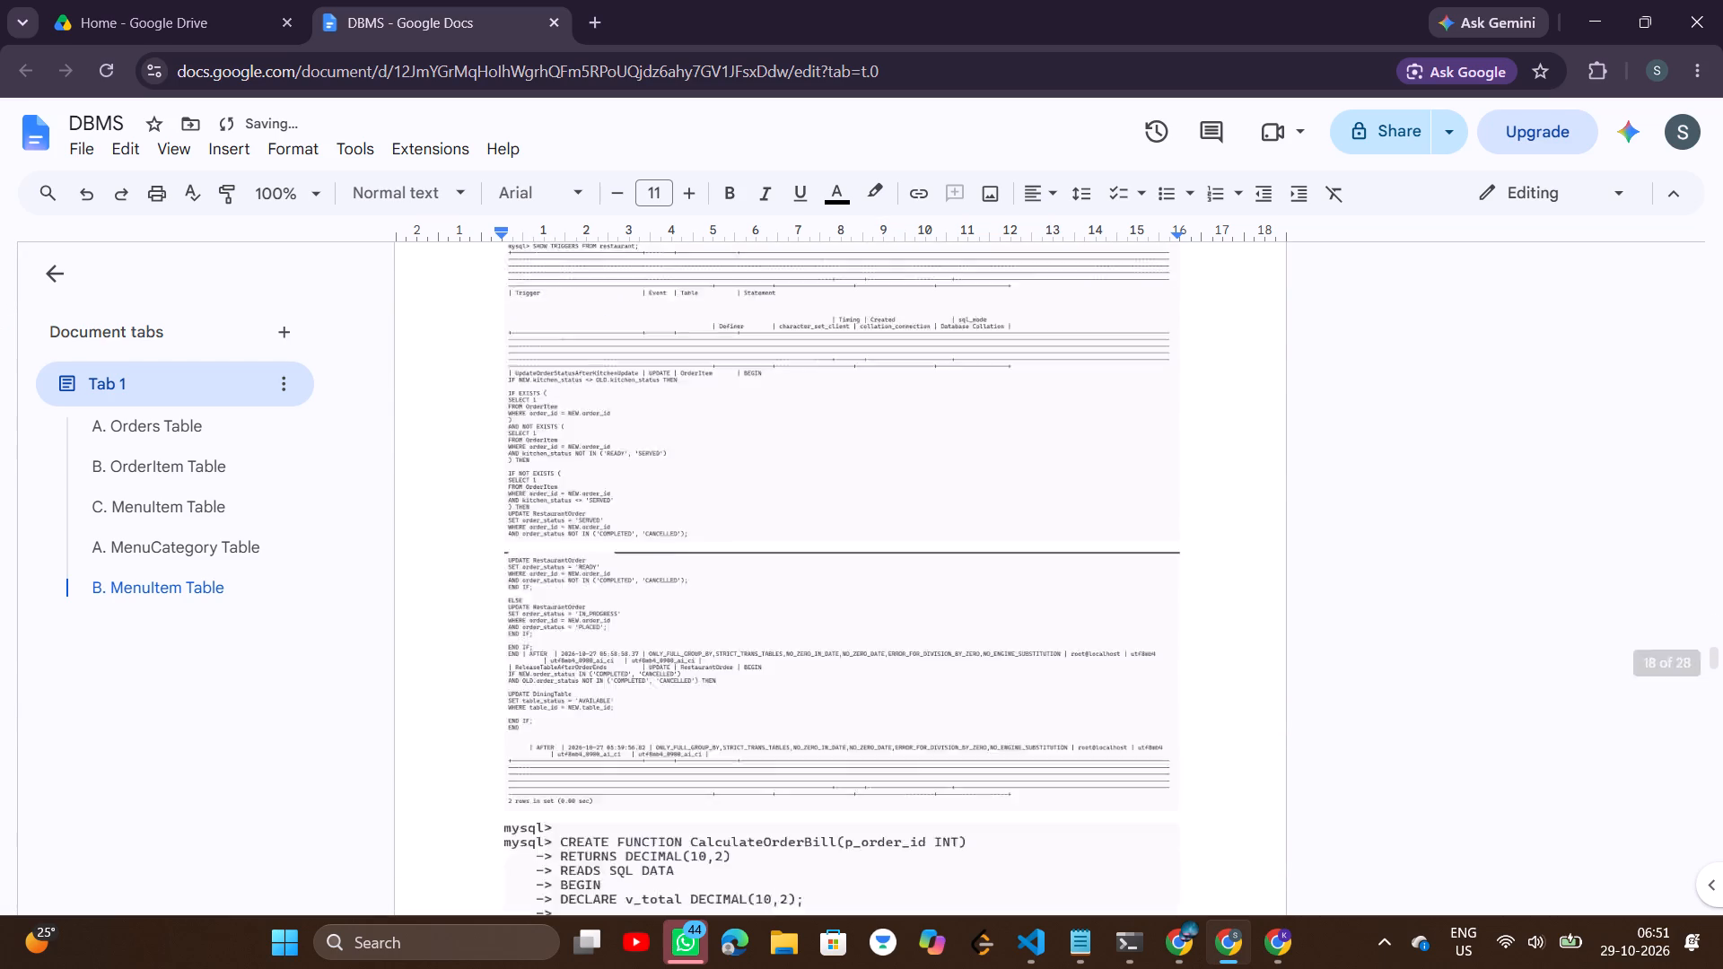
scroll(529, 716, down, 2)
scroll(529, 716, up, 6)
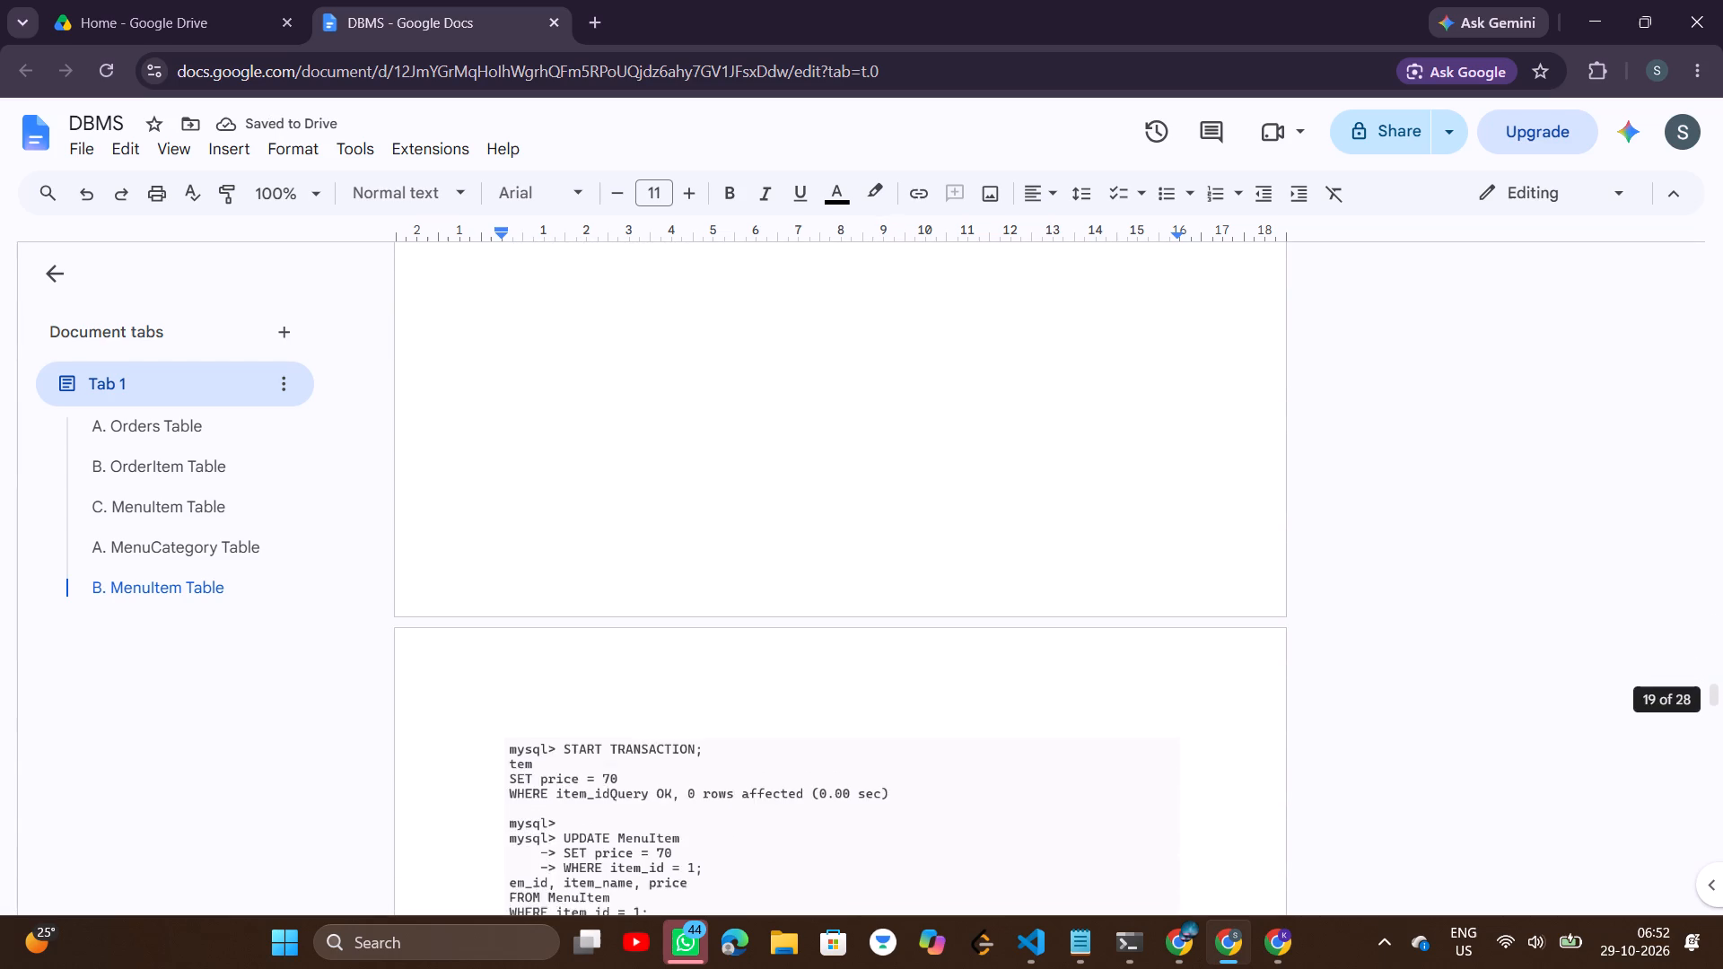
scroll(529, 716, up, 2)
scroll(529, 716, down, 1)
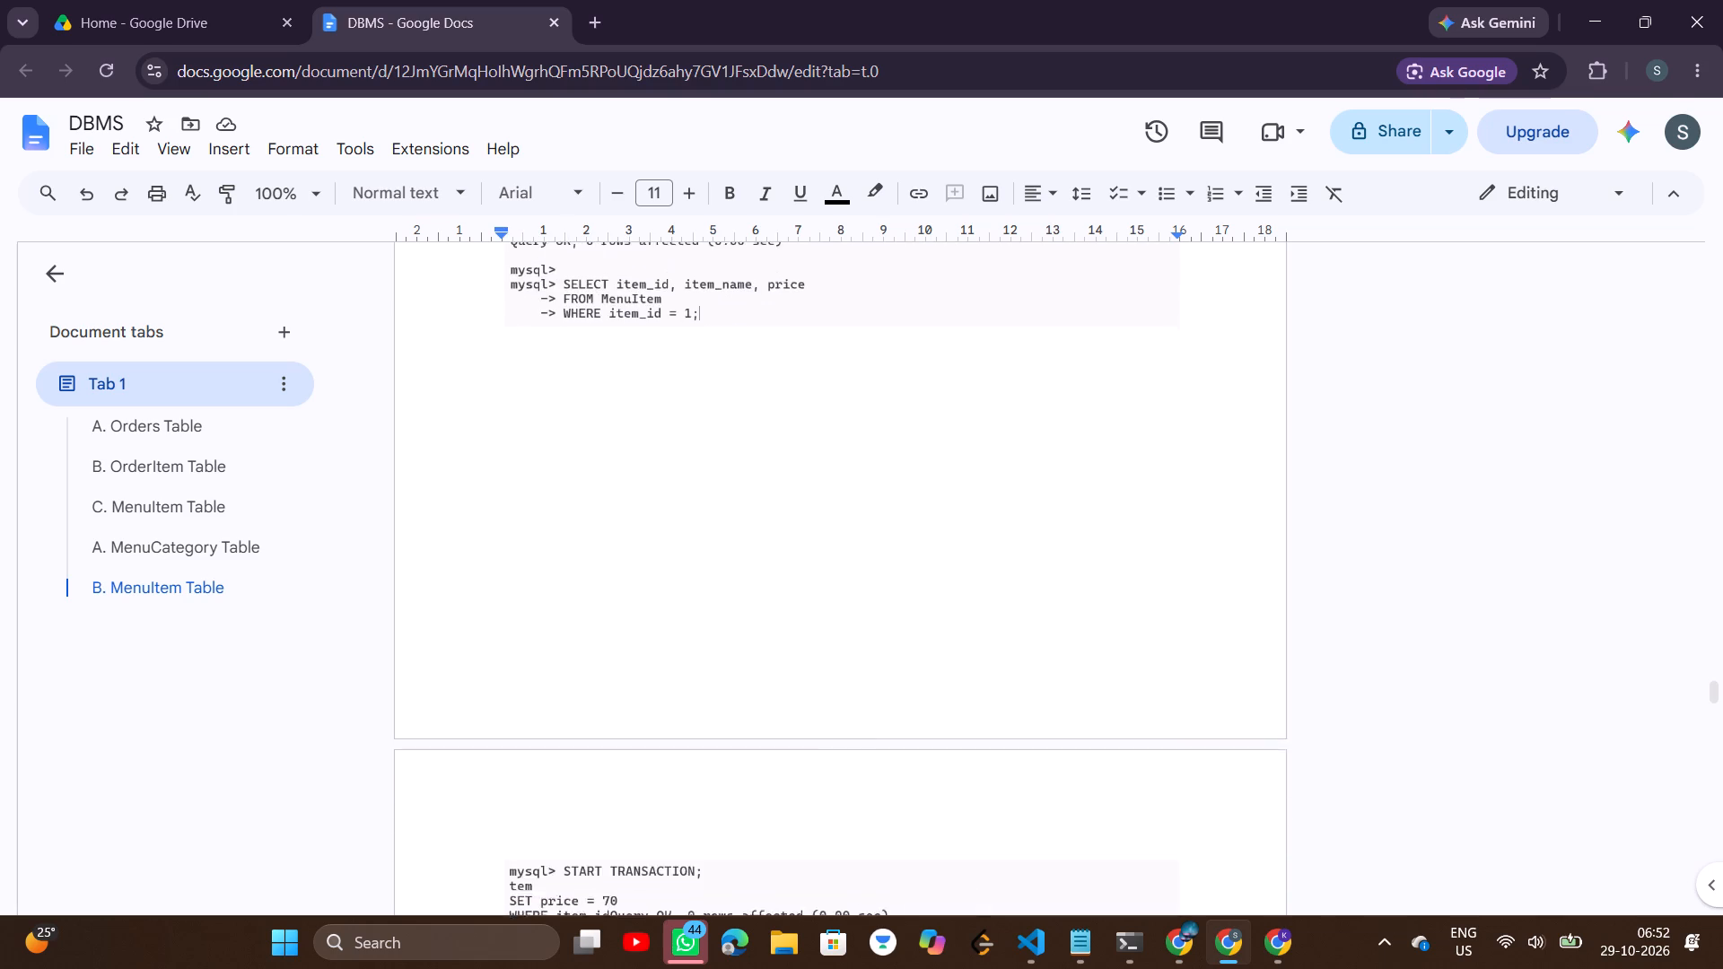
scroll(529, 716, down, 4)
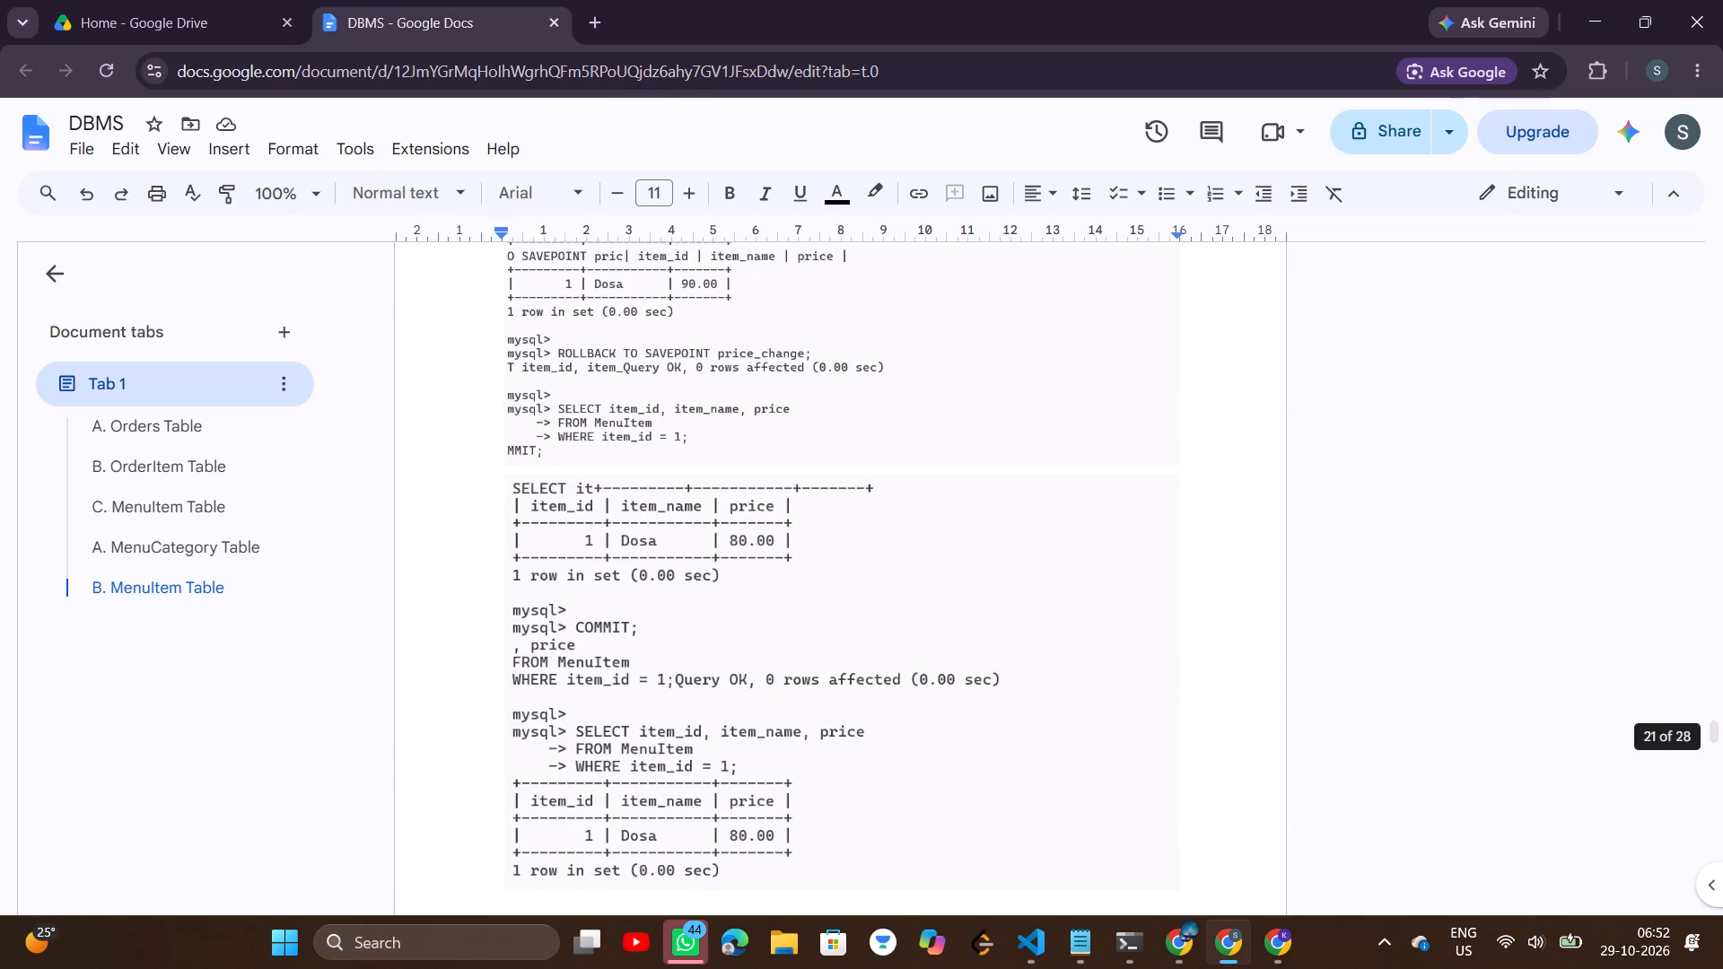
scroll(529, 716, down, 4)
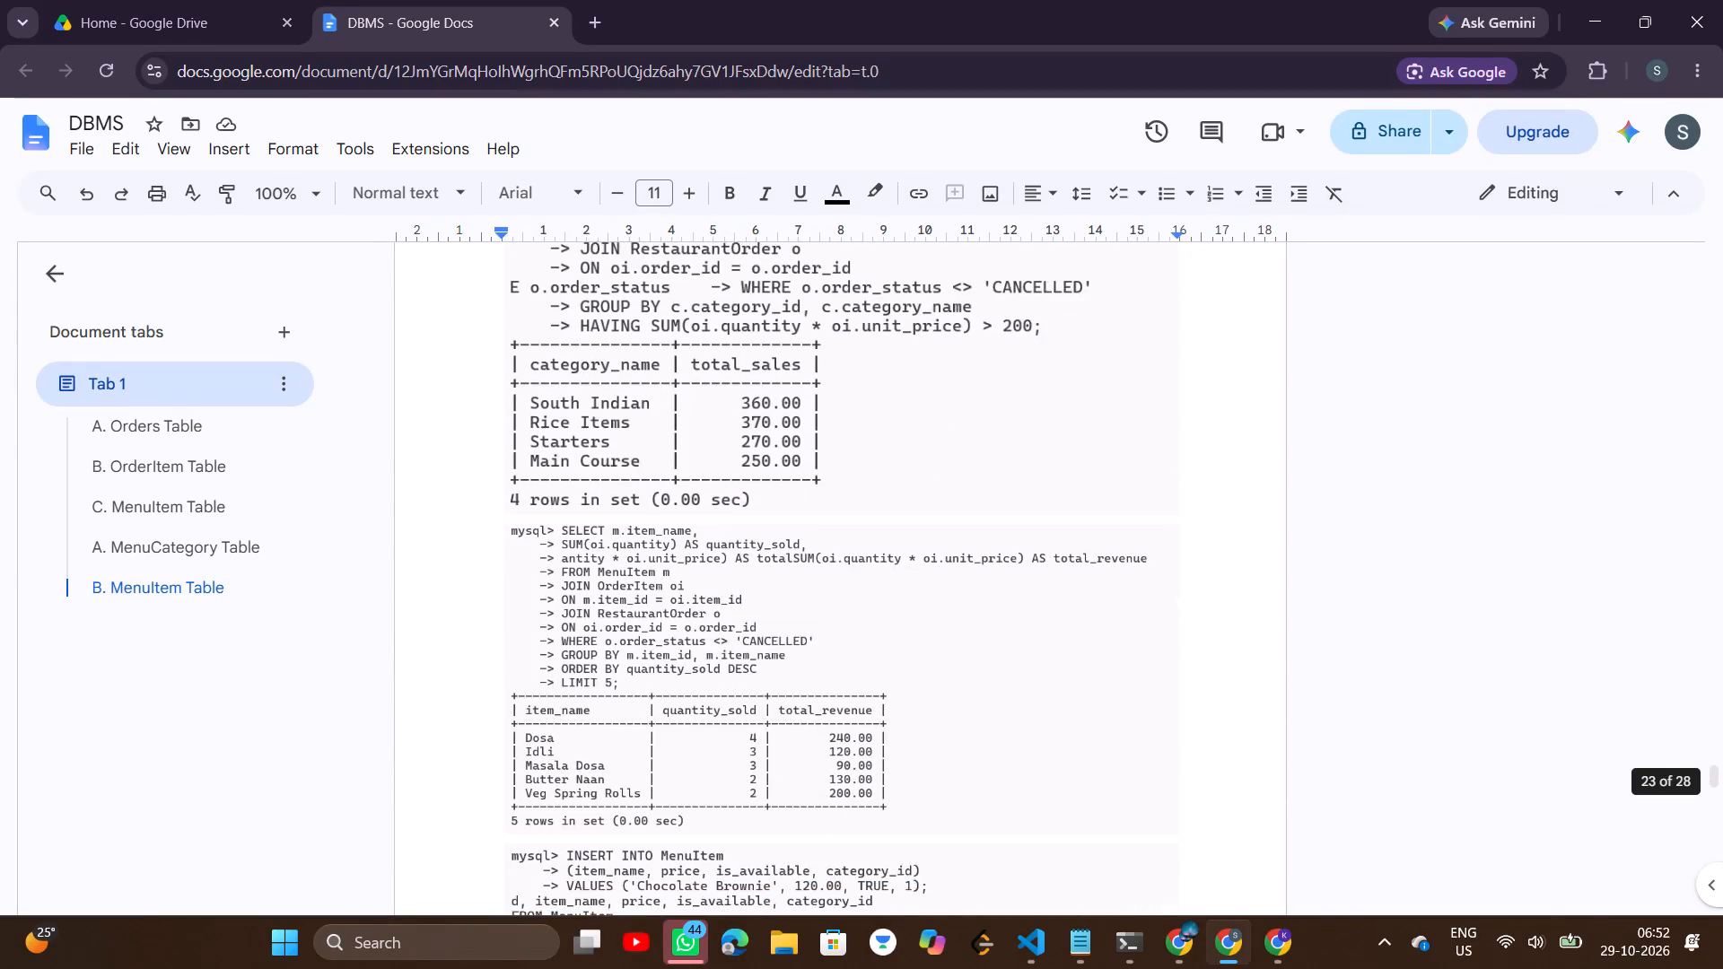
scroll(529, 716, down, 6)
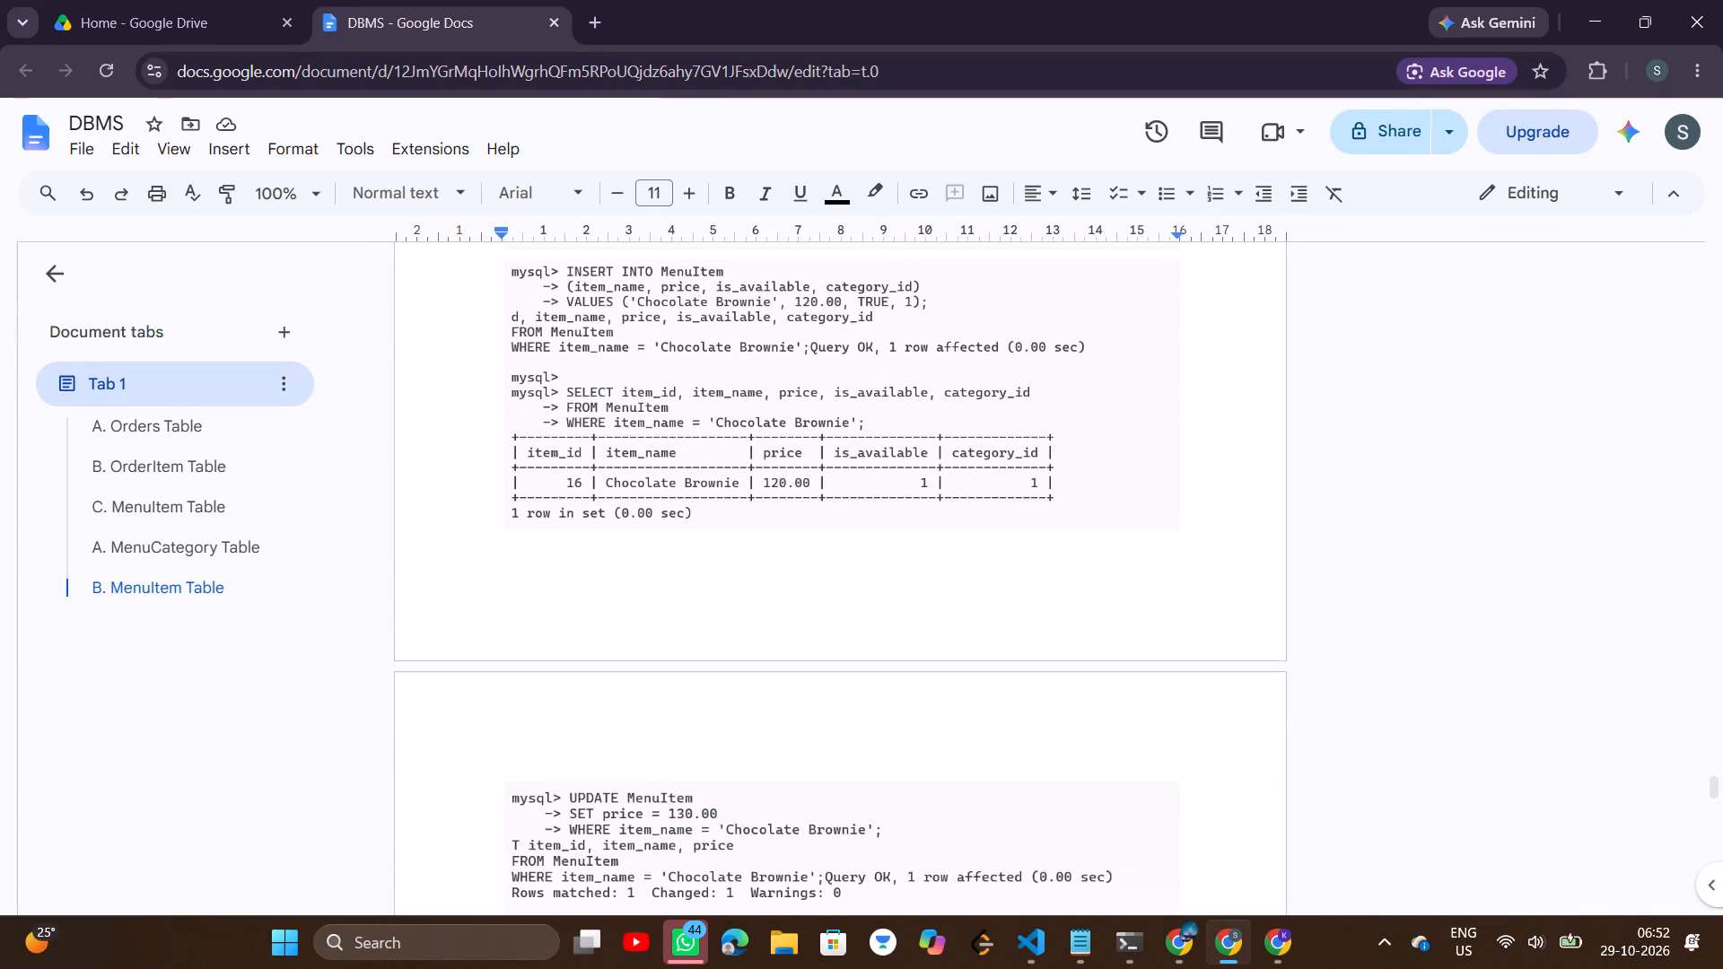
scroll(529, 716, down, 4)
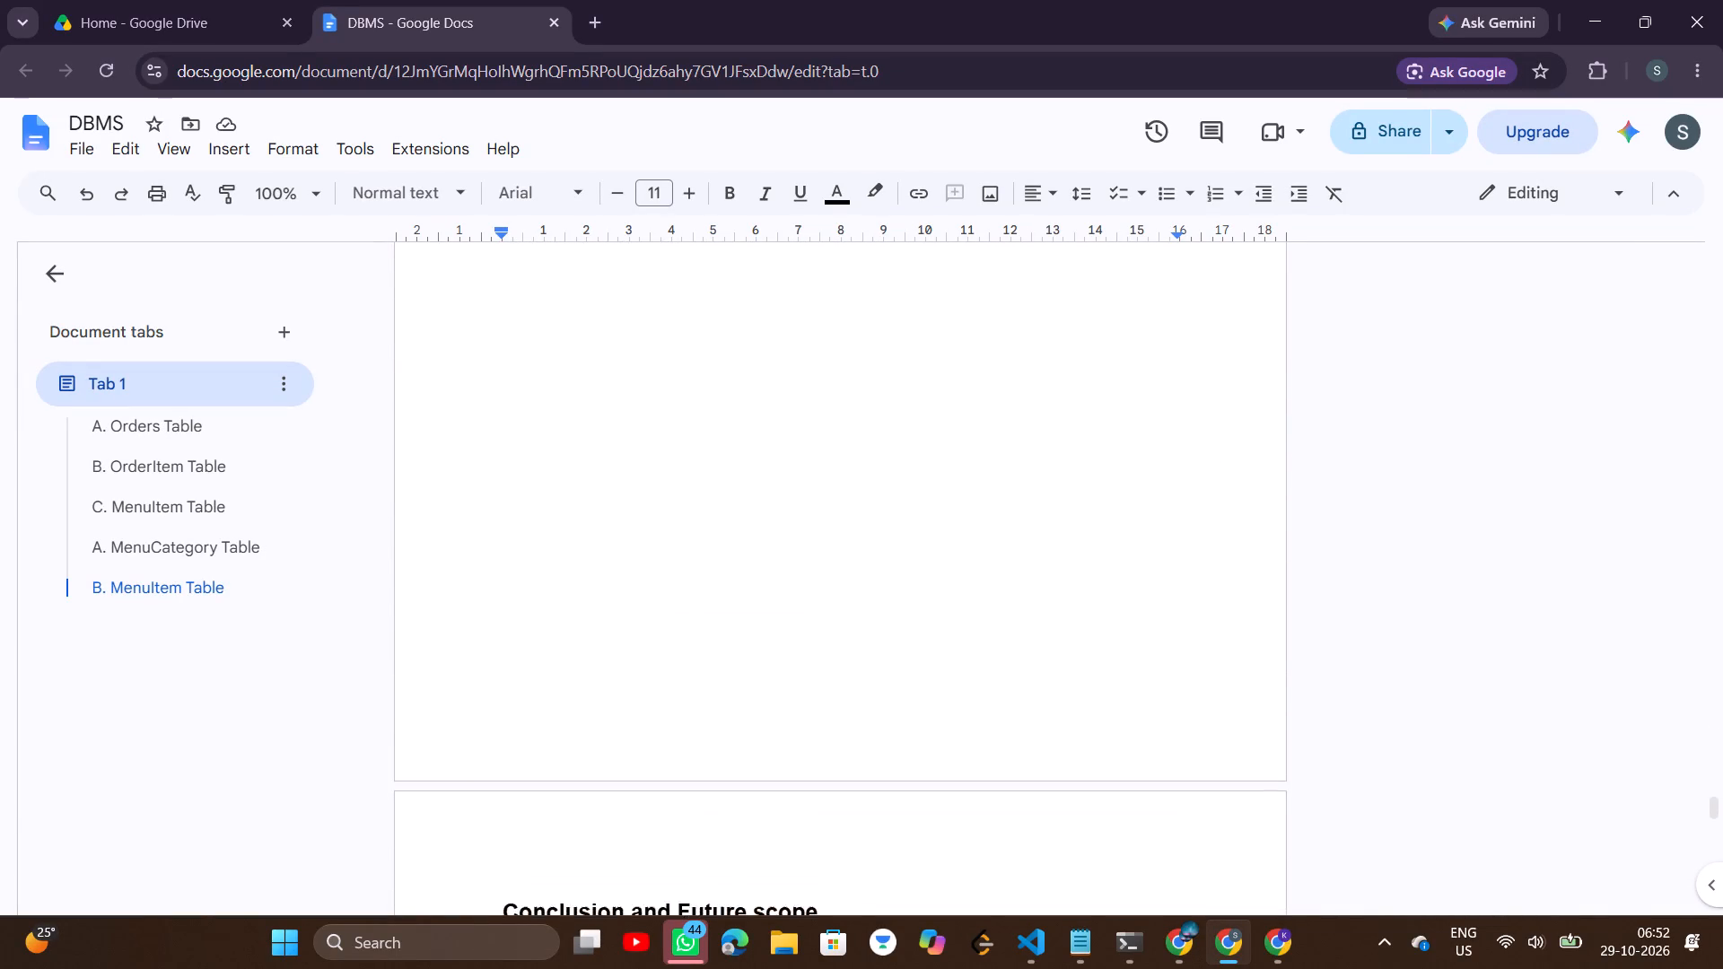
scroll(529, 716, down, 1)
Review the whole report again from the cover page to the final pages, checking headings and page layout.
scroll(529, 716, up, 20)
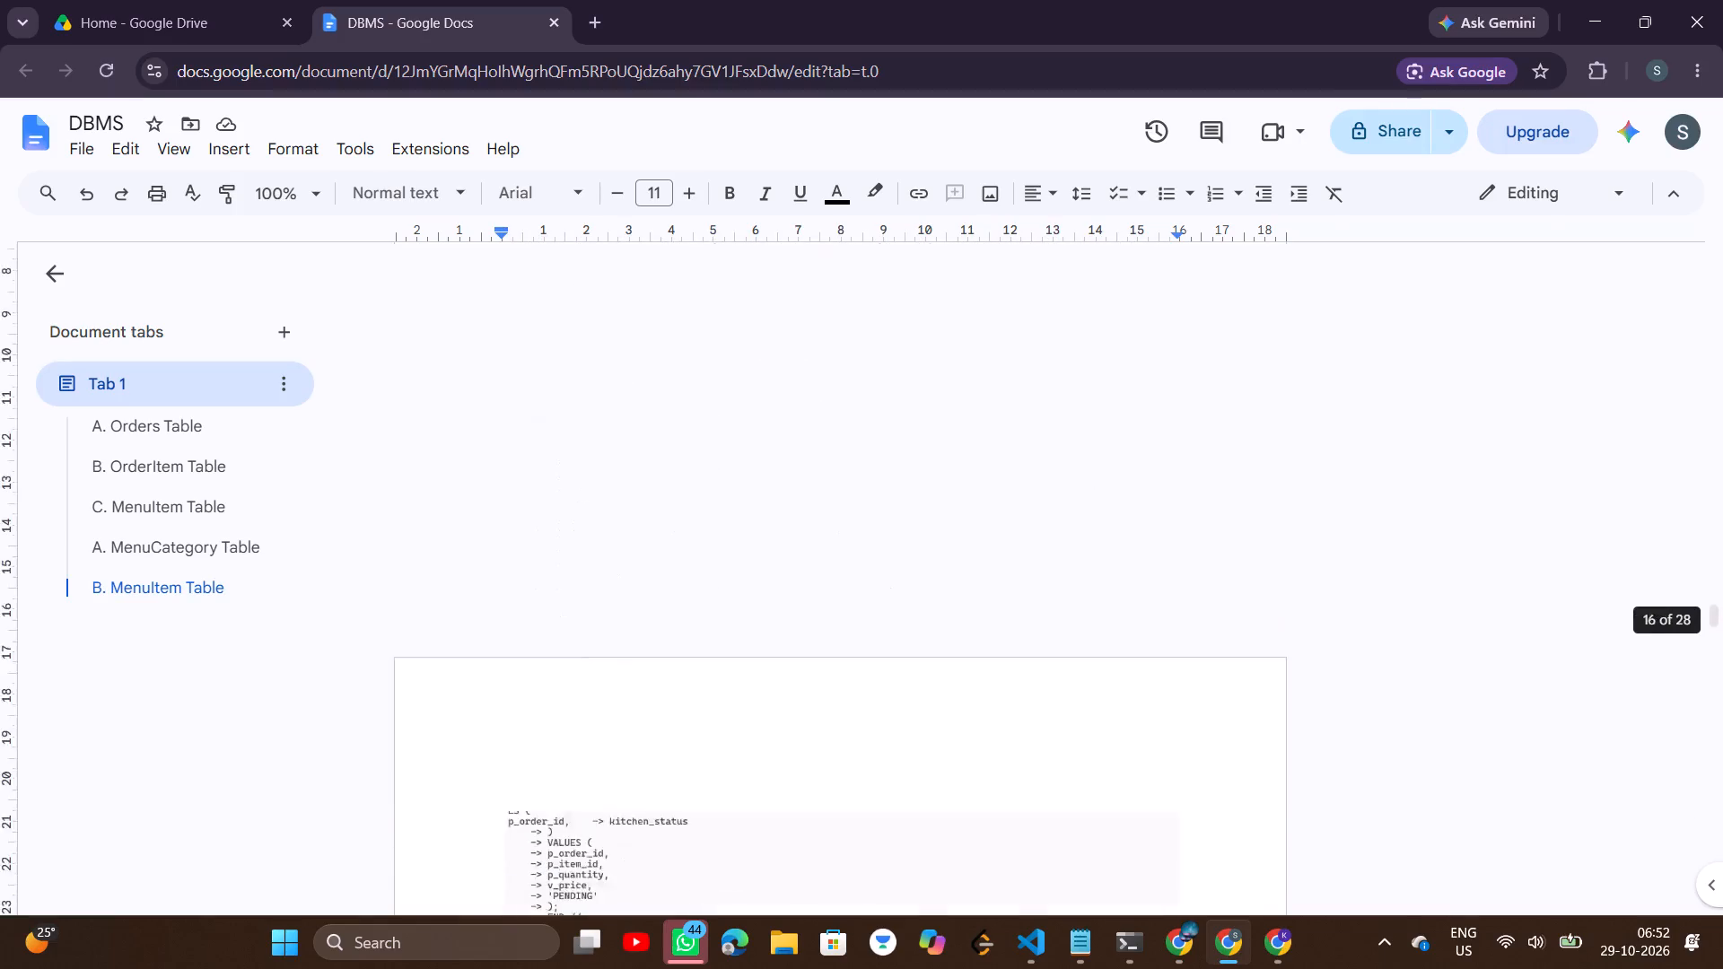
scroll(529, 716, up, 19)
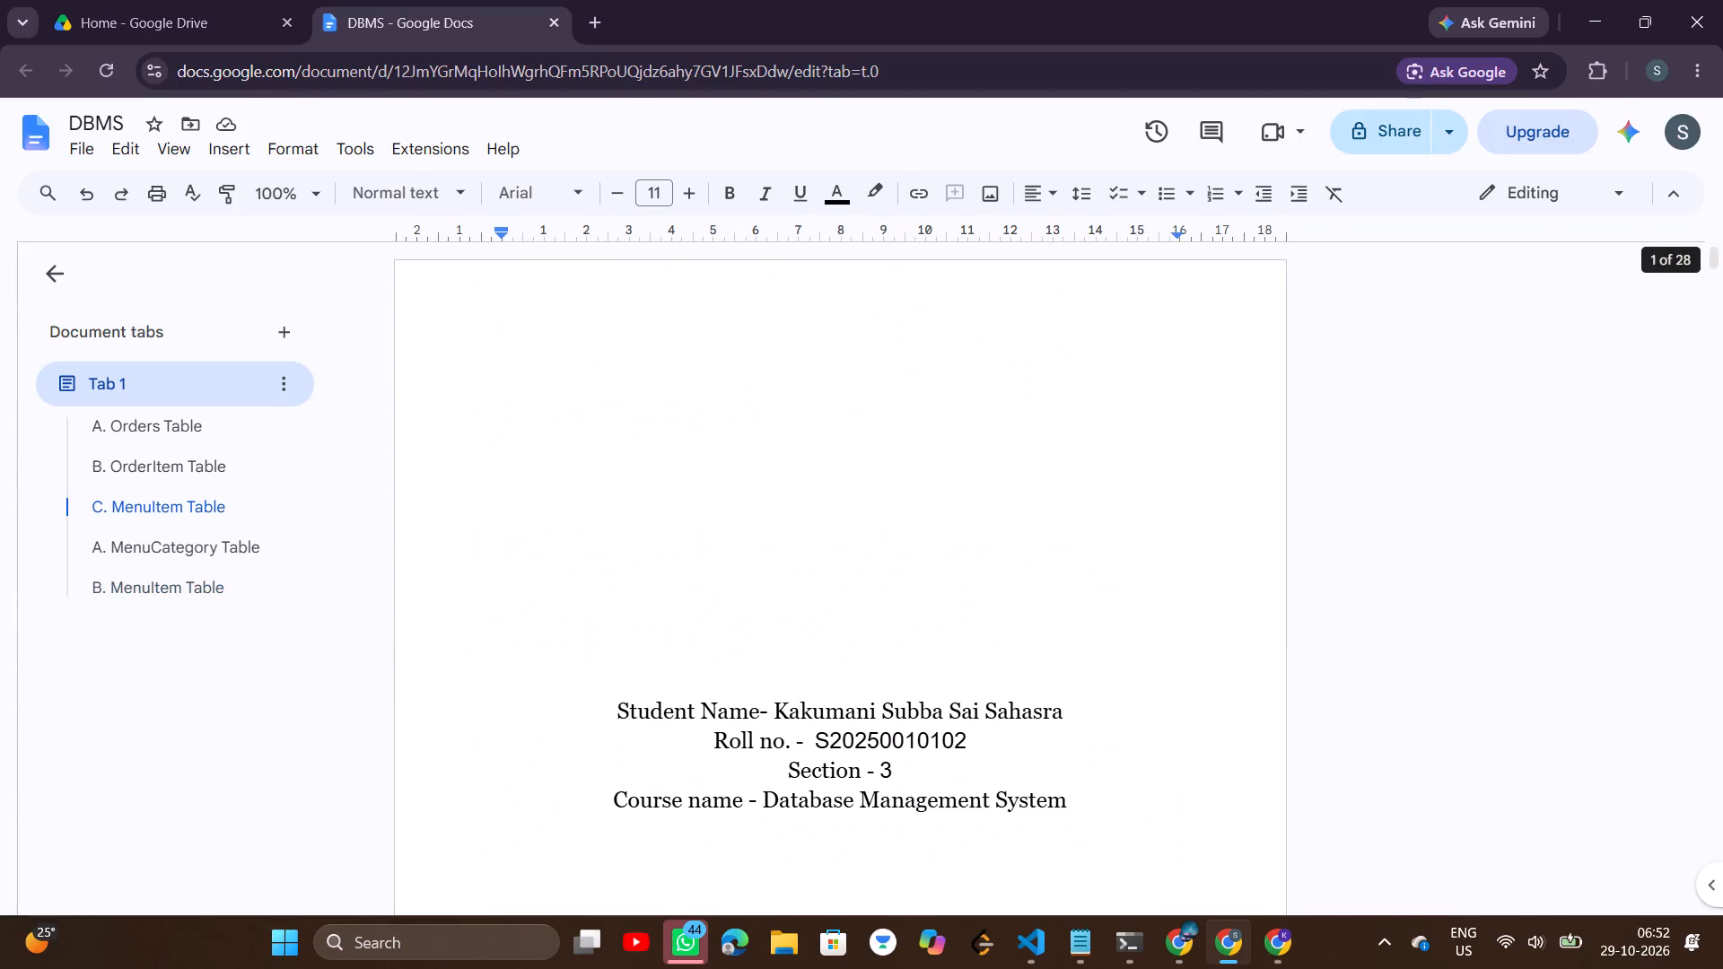
scroll(529, 716, down, 5)
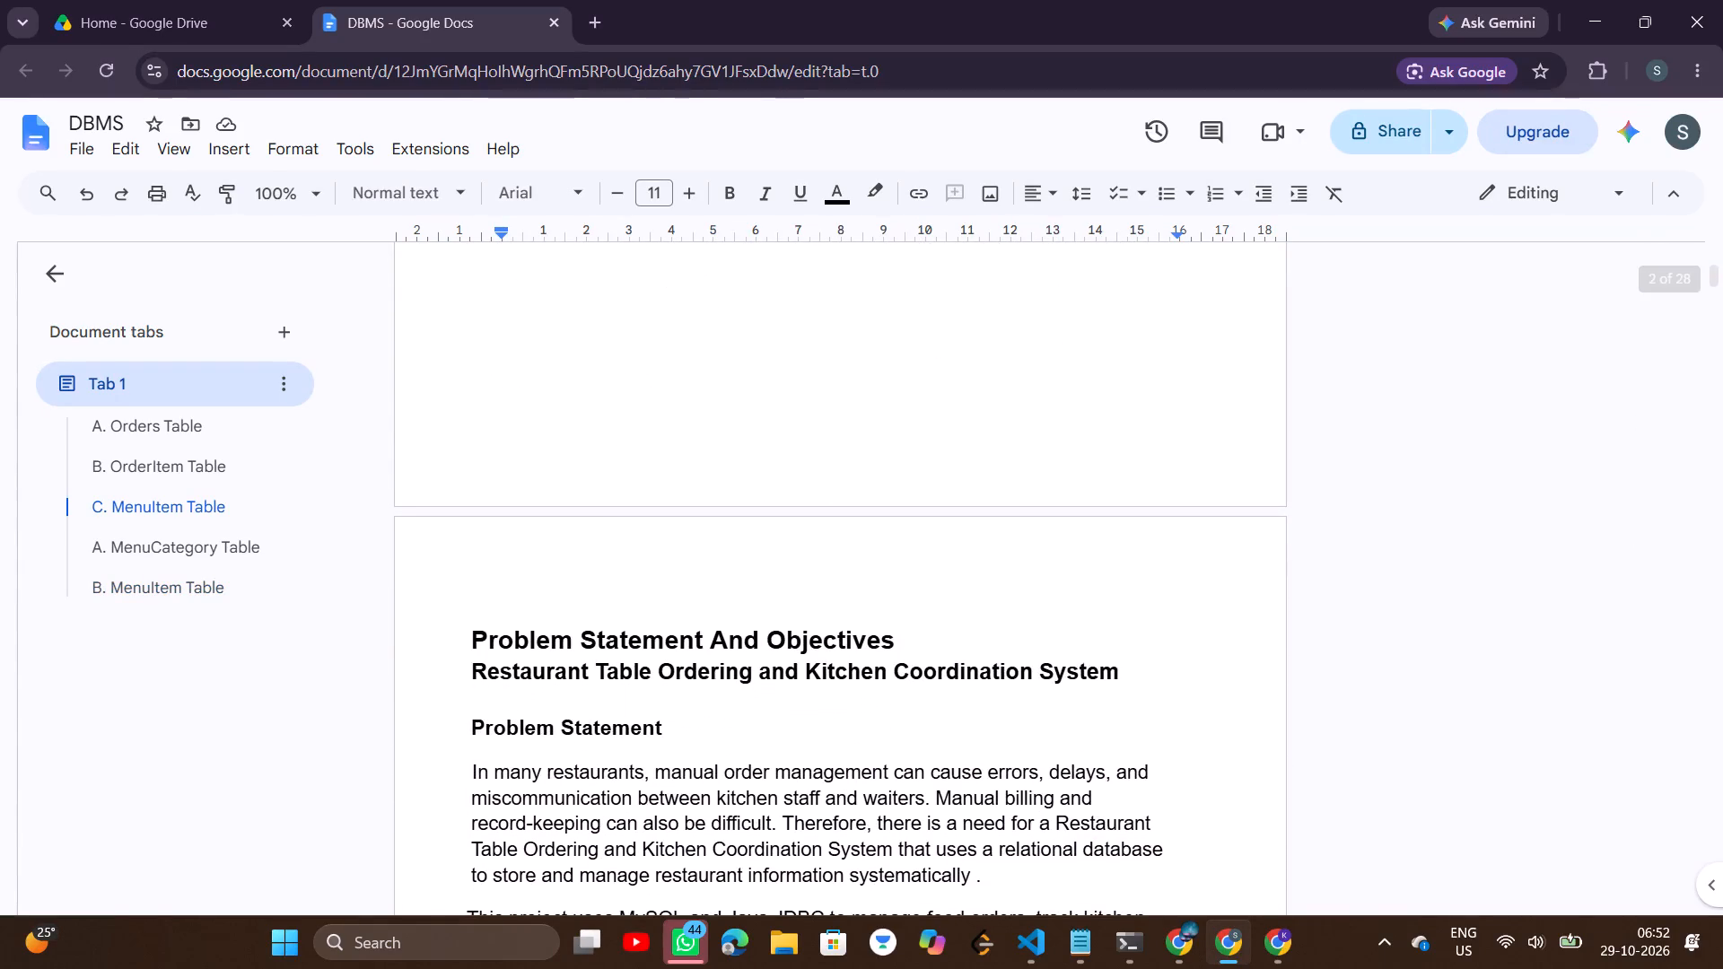
scroll(670, 833, down, 4)
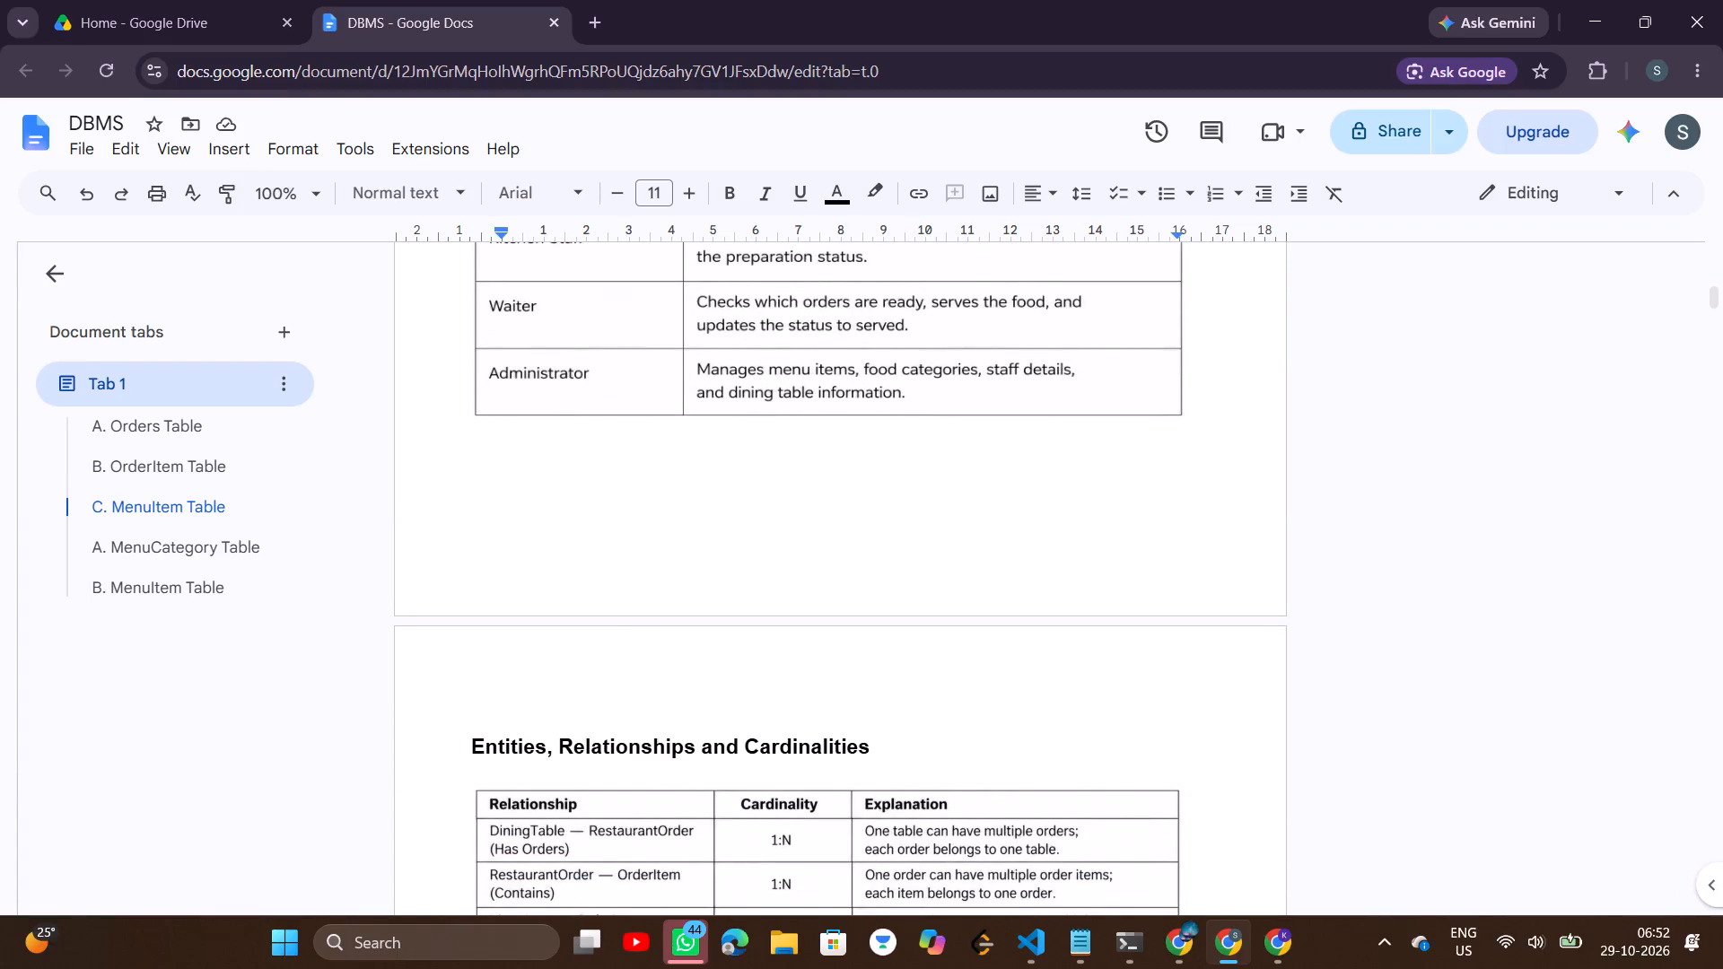
scroll(1088, 642, down, 7)
scroll(1088, 642, down, 17)
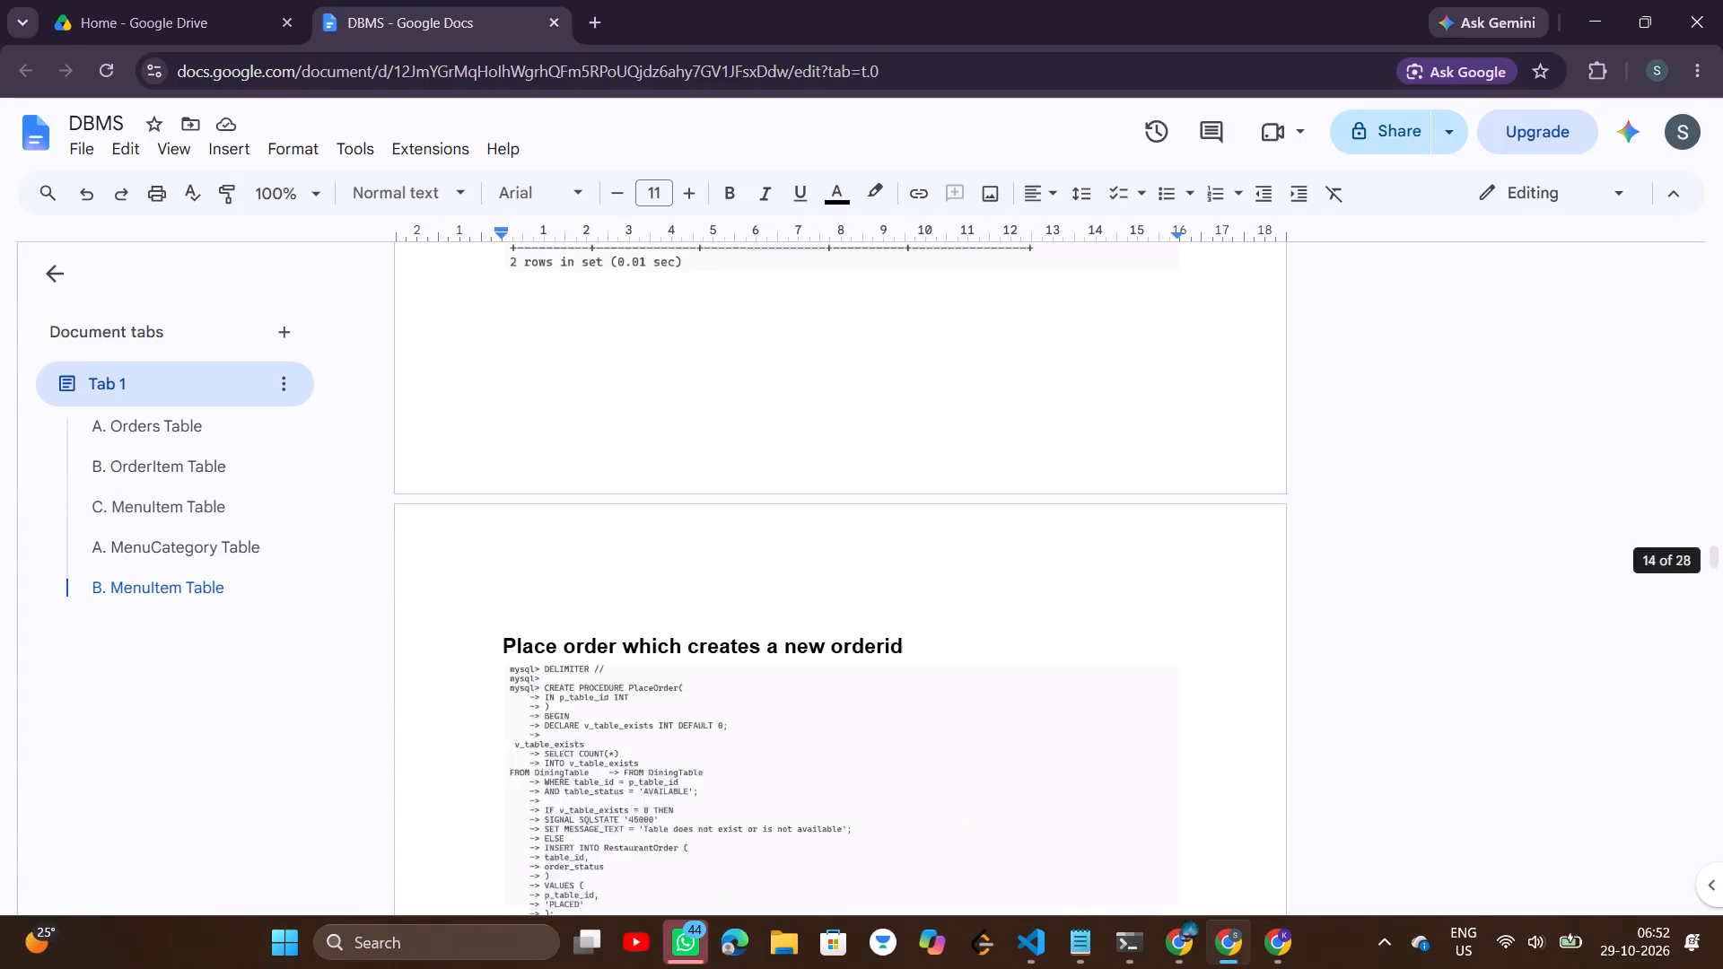
scroll(1088, 642, down, 17)
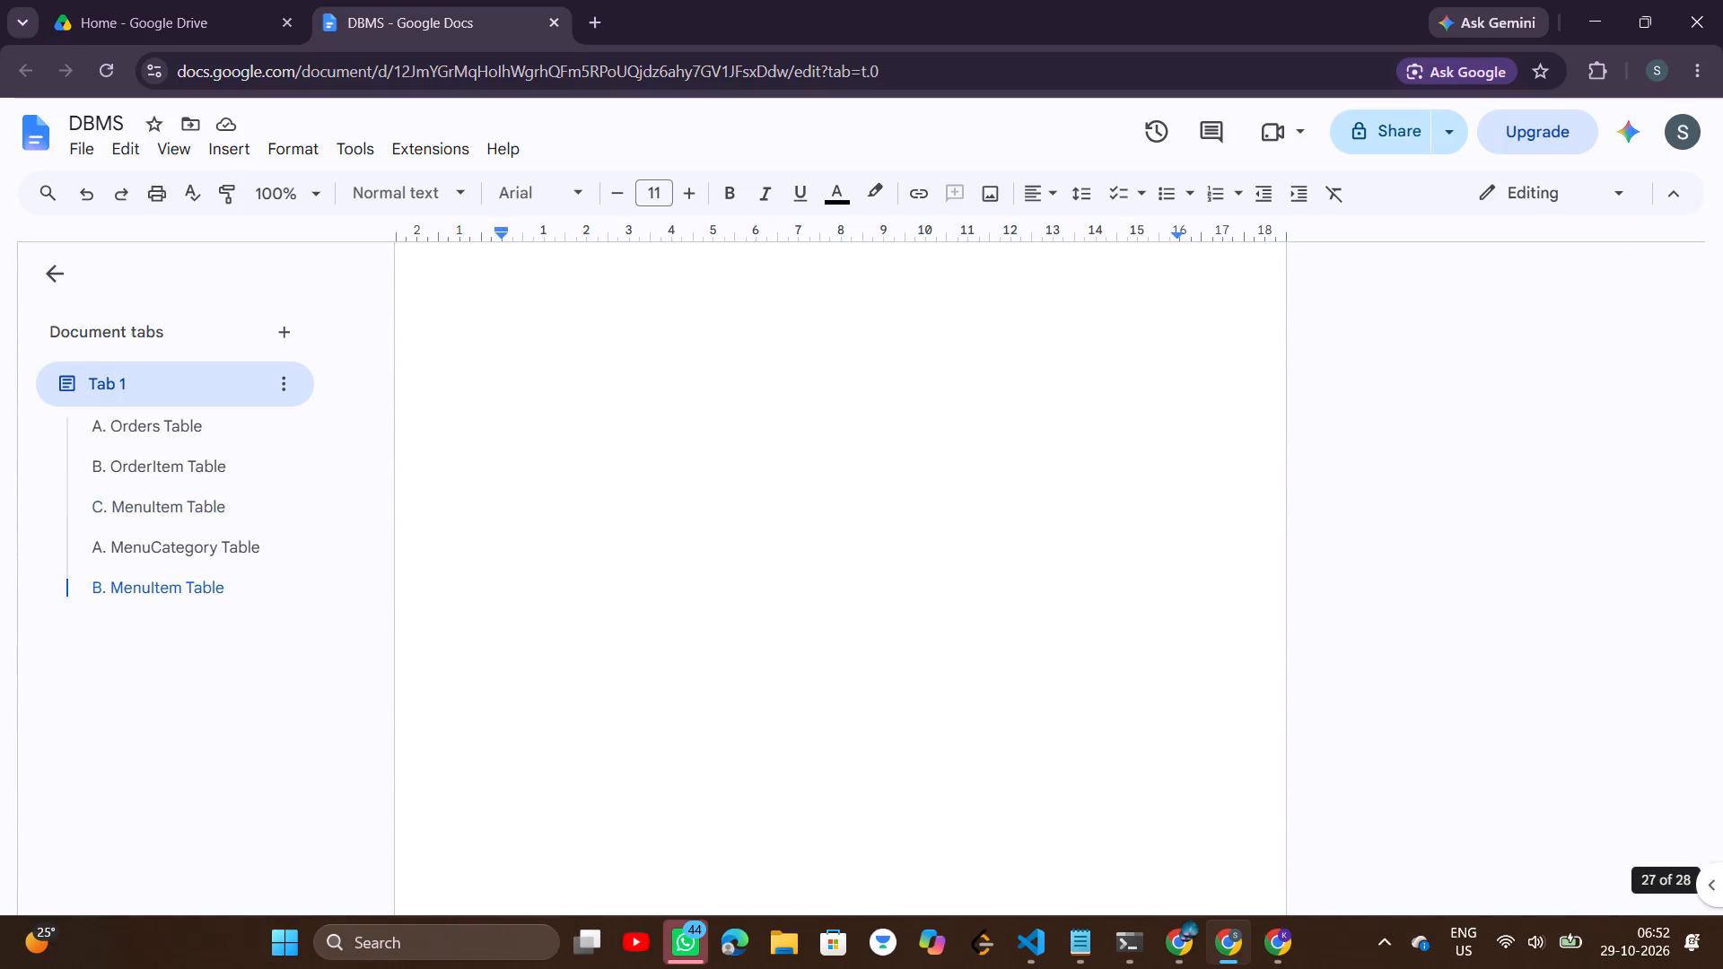
Delete one blank line at the break between the empty pages at the end of the report.
click(850, 360)
scroll(850, 360, up, 7)
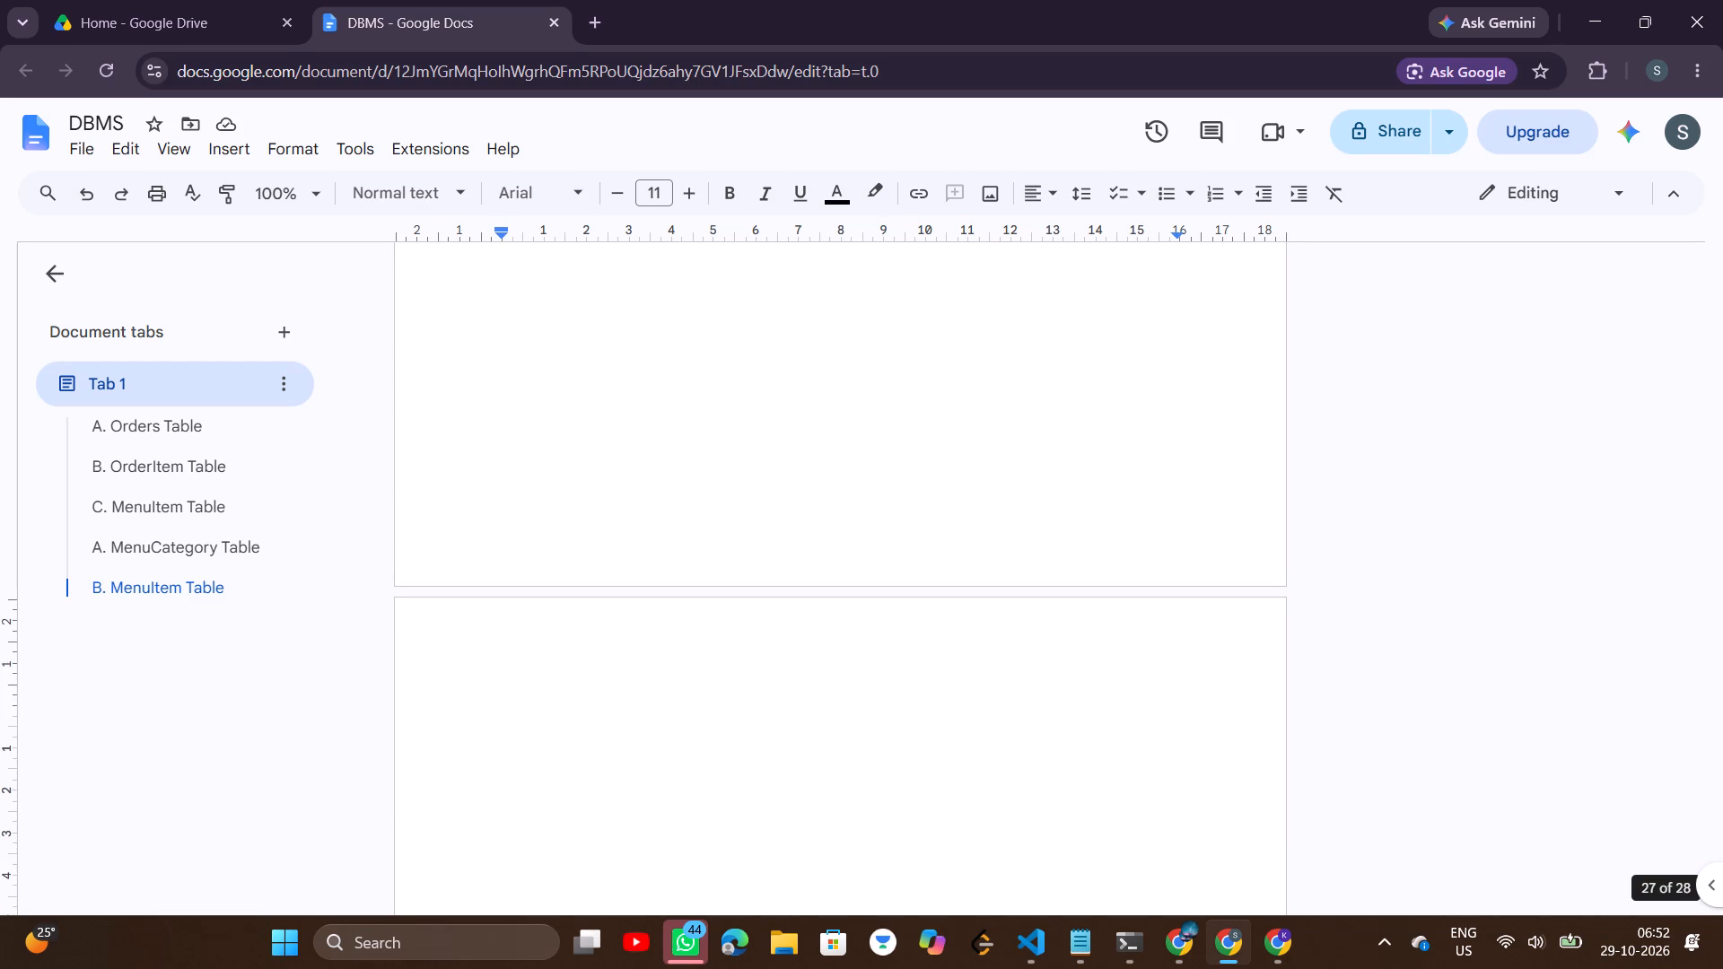
click(530, 671)
key(BackSpace)
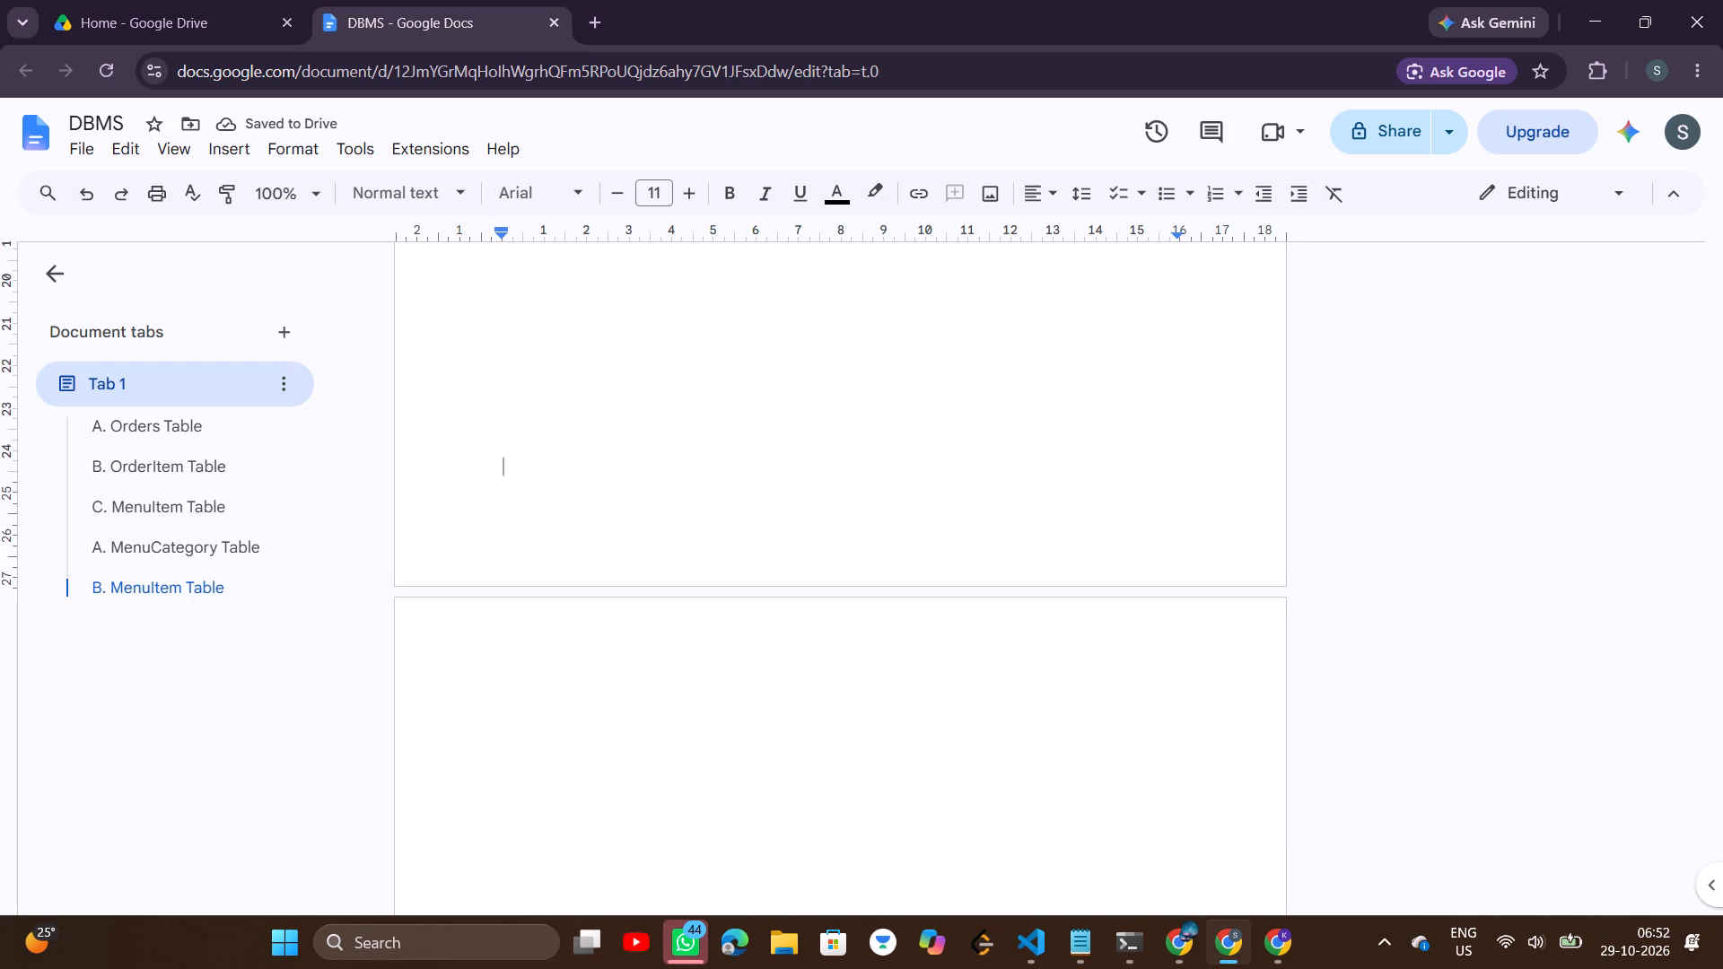
key(alt+Tab)
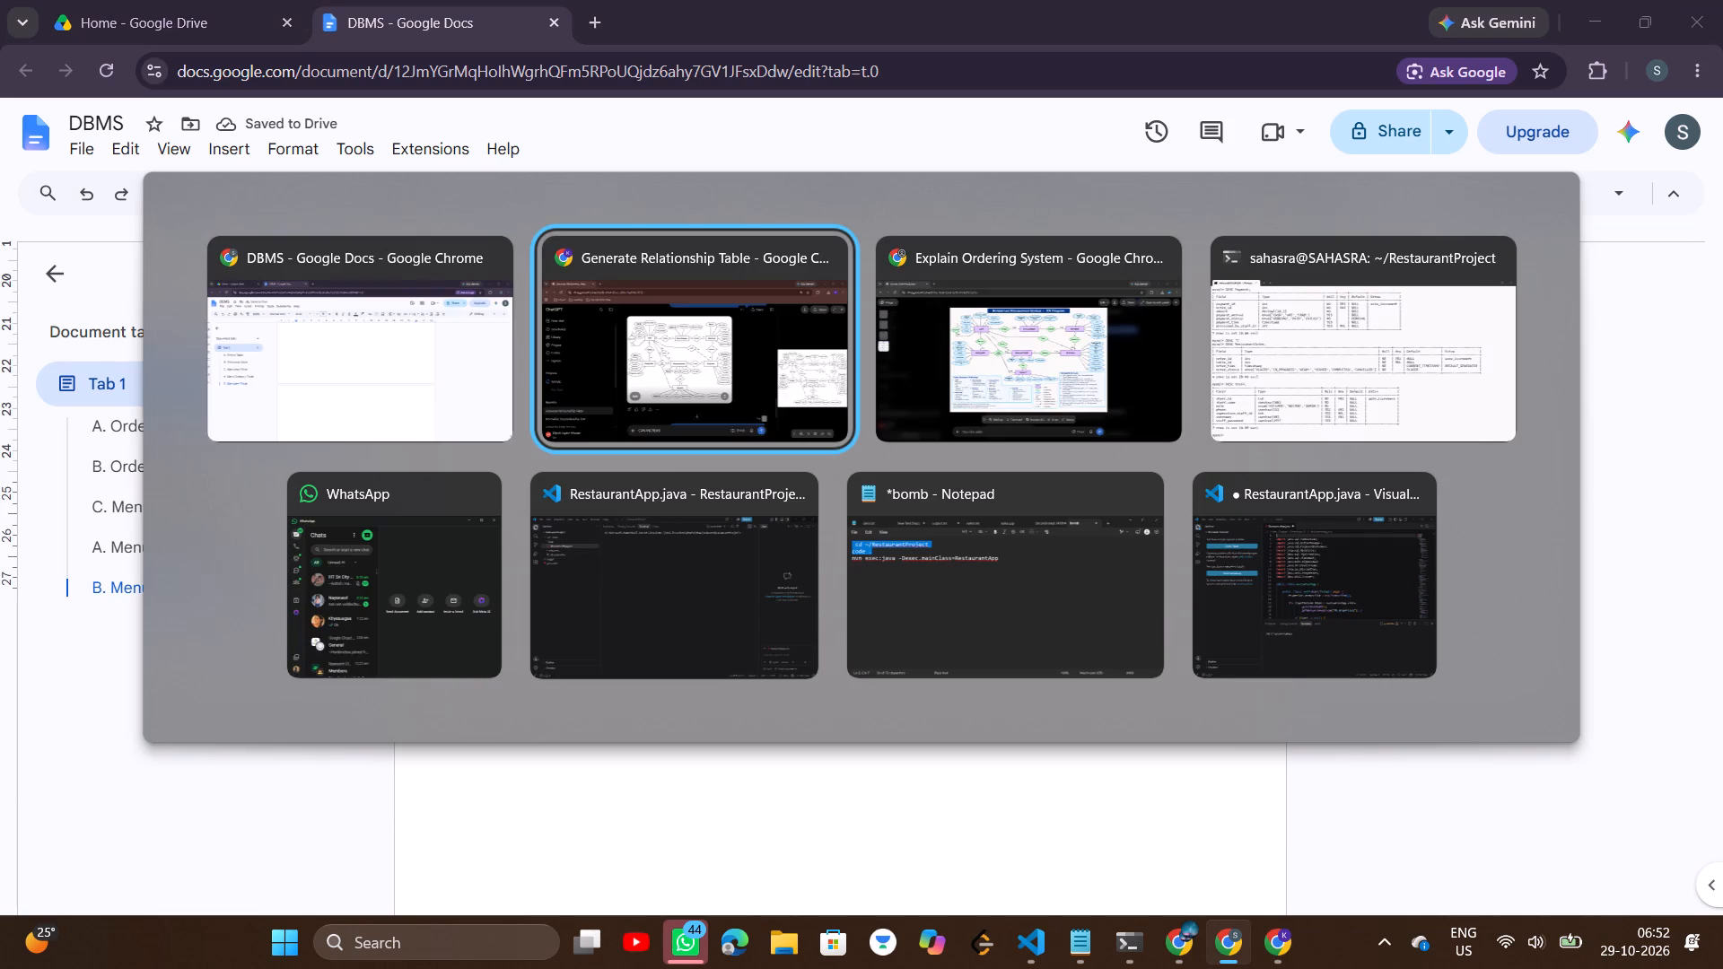
key(alt+Tab)
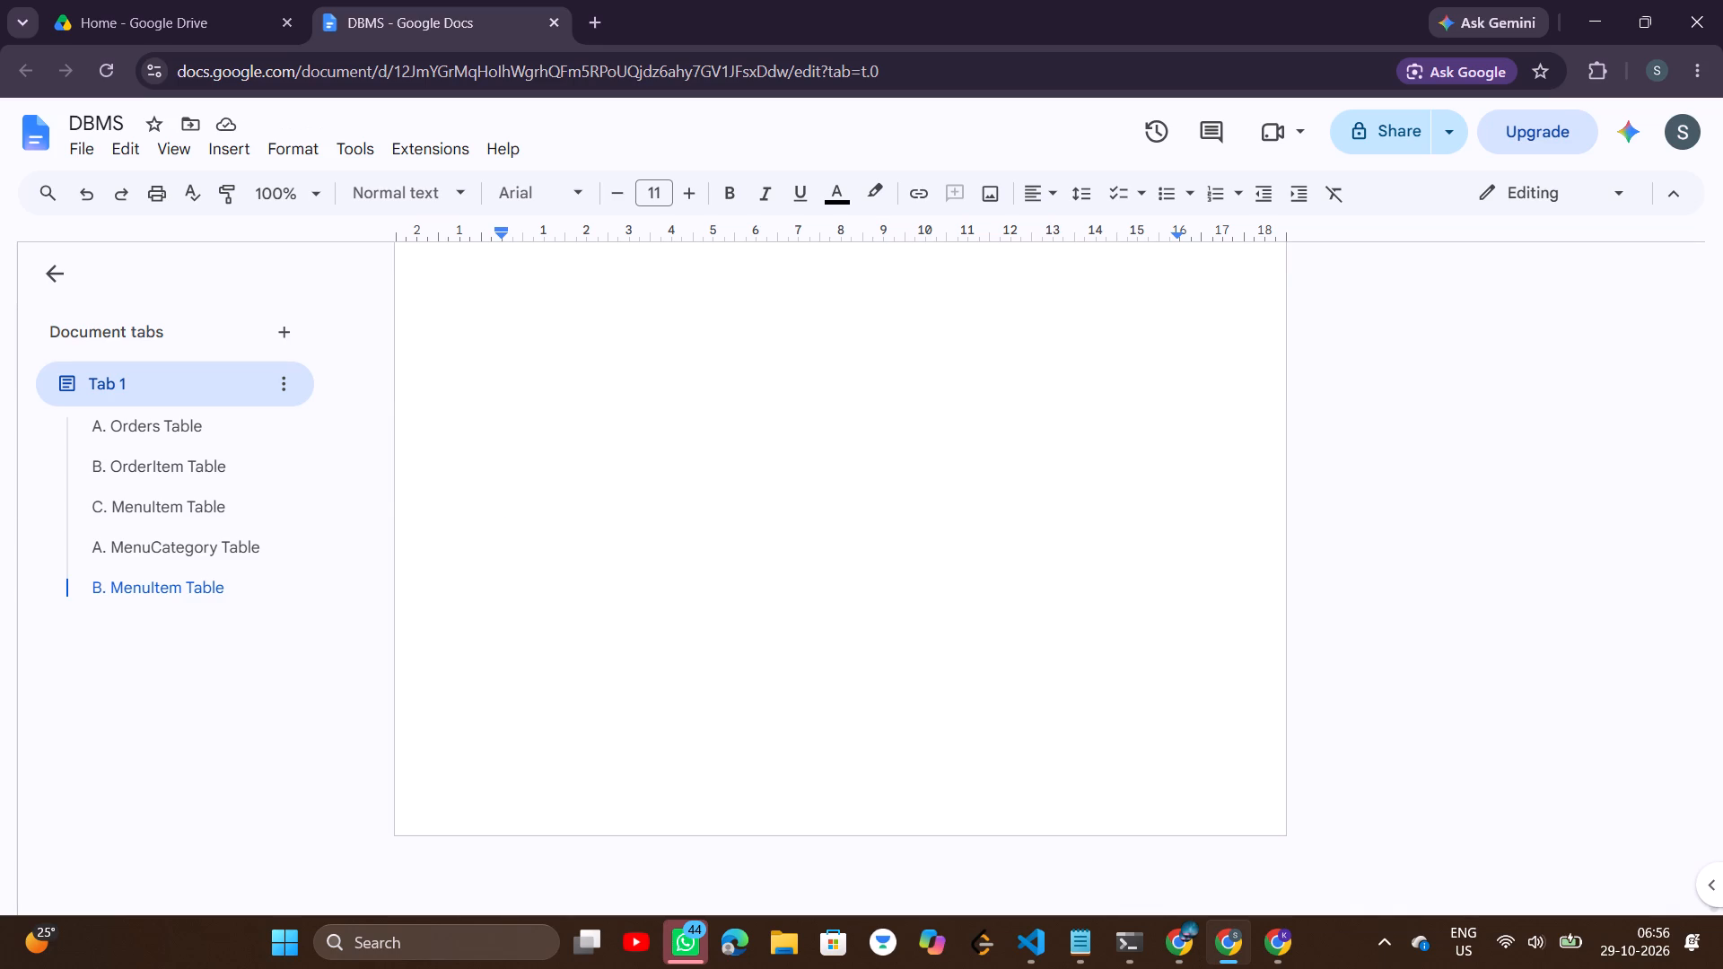
Delete all the empty lines and blank pages at the document's end, back to just below the Usage of AI paragraph, and check the result.
scroll(494, 484, up, 7)
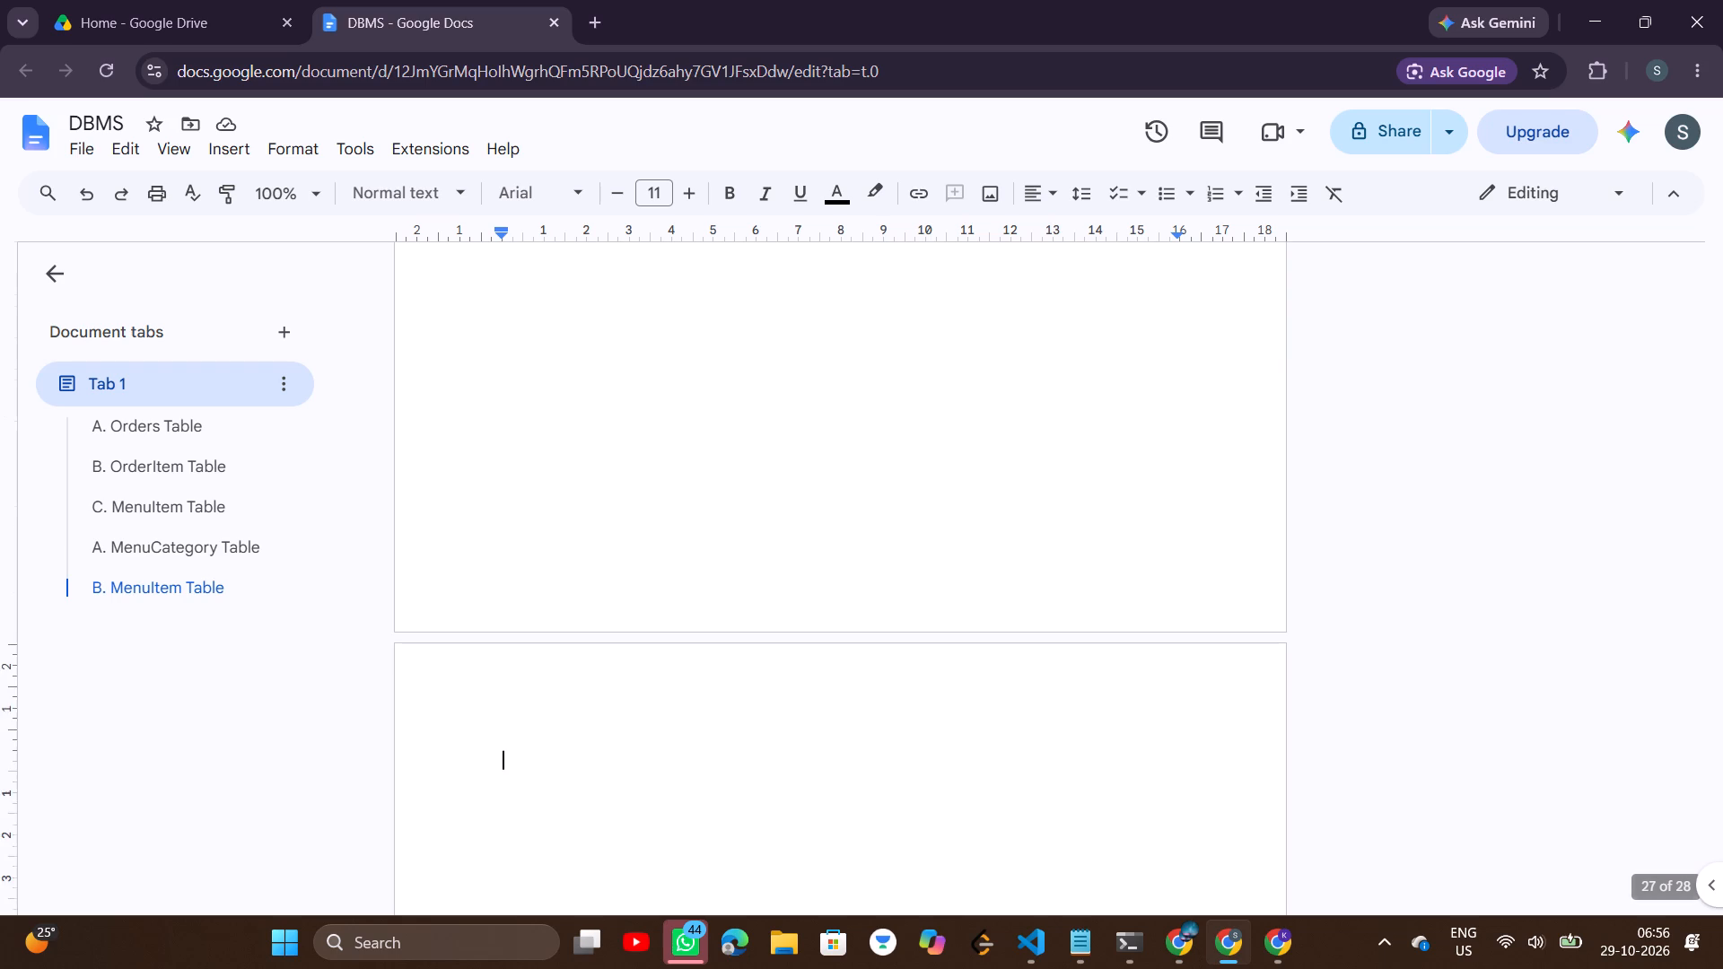
click(519, 693)
scroll(519, 693, down, 7)
scroll(519, 693, up, 5)
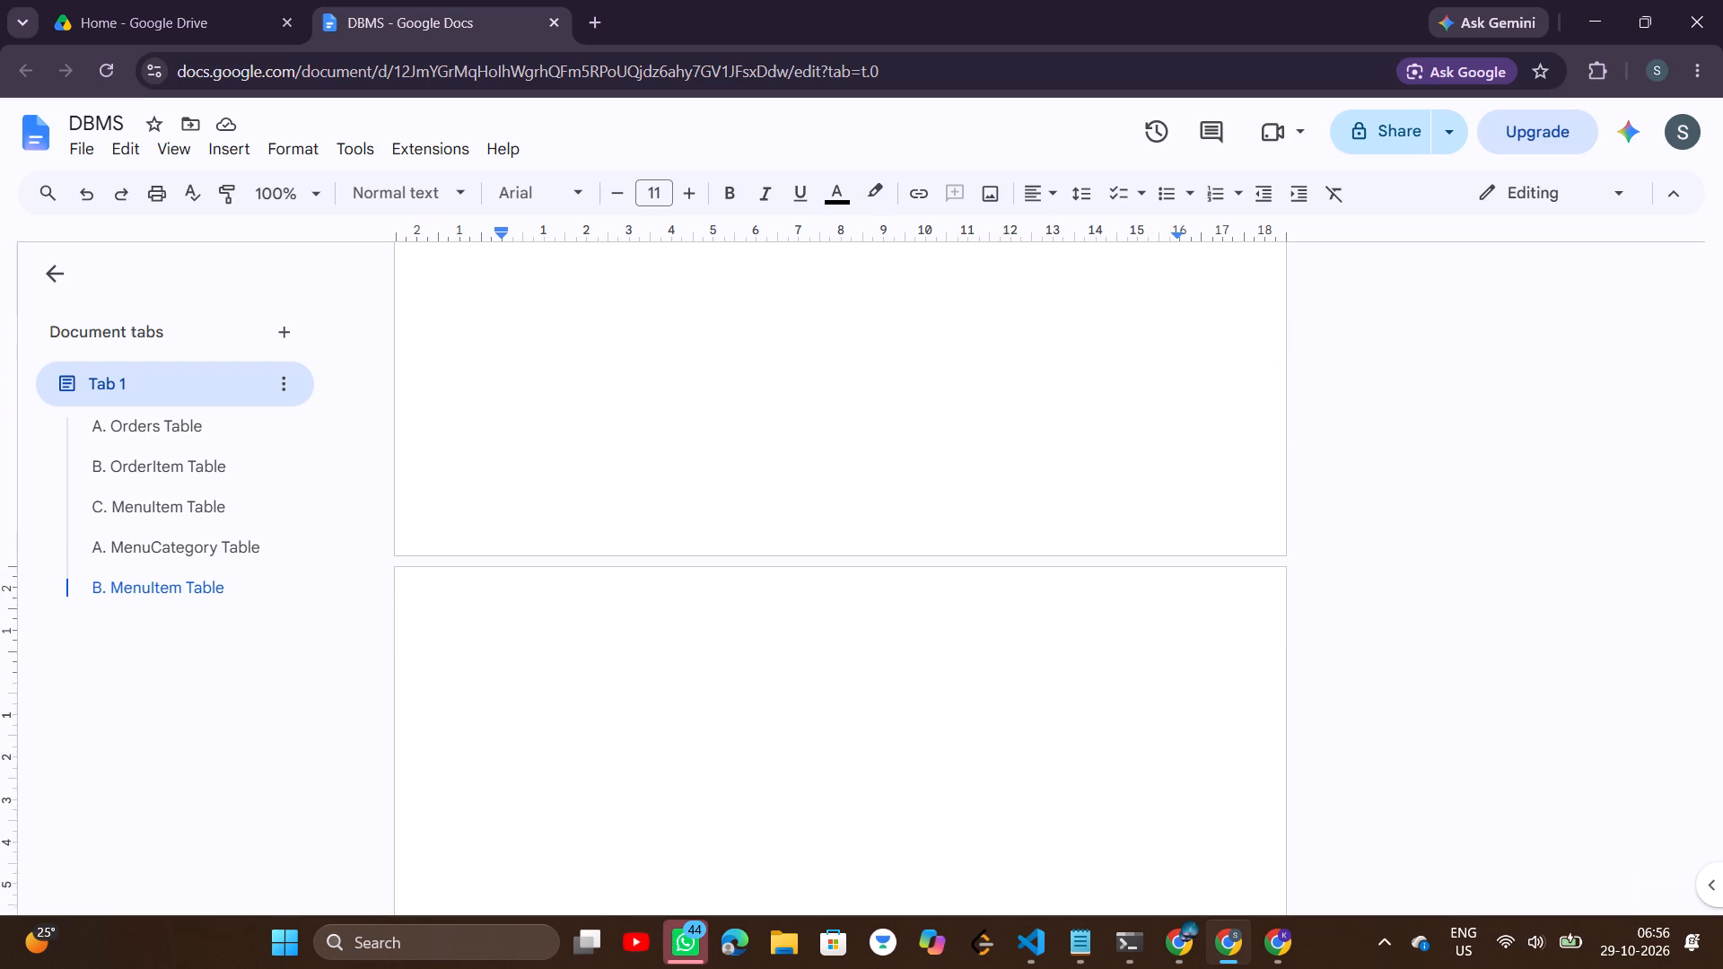
scroll(519, 693, up, 2)
scroll(520, 799, down, 6)
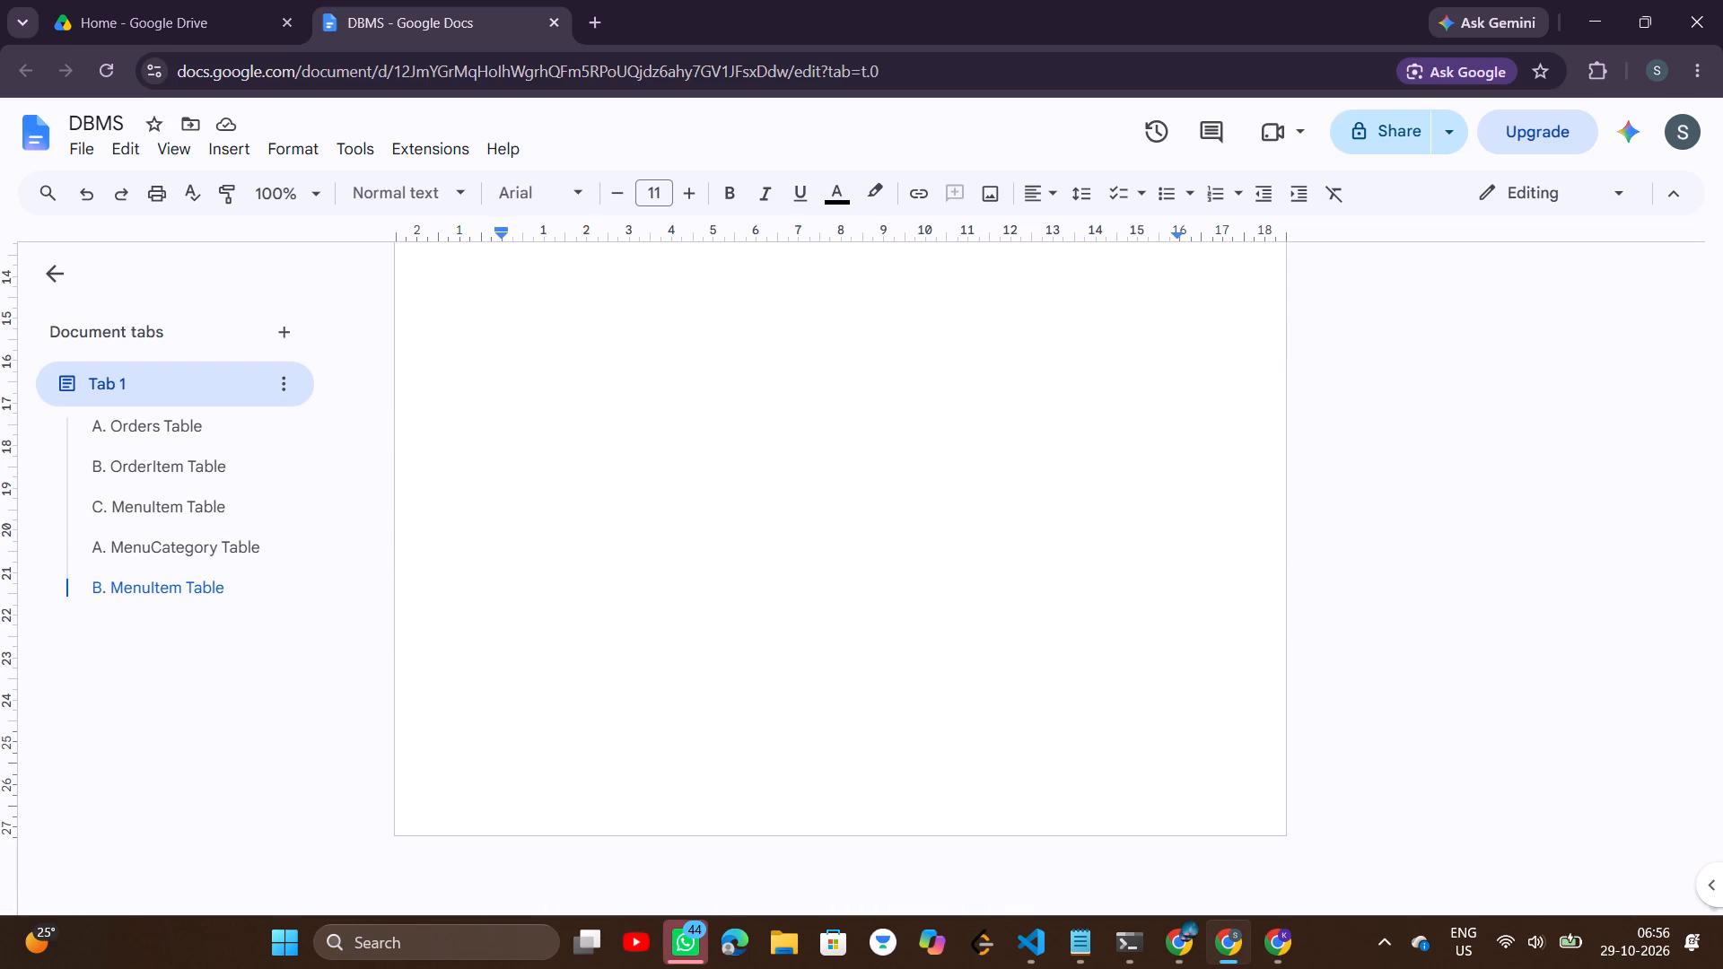
click(549, 640)
key(BackSpace)
key(BackSpace)
key(BackSpace)
key(BackSpace)
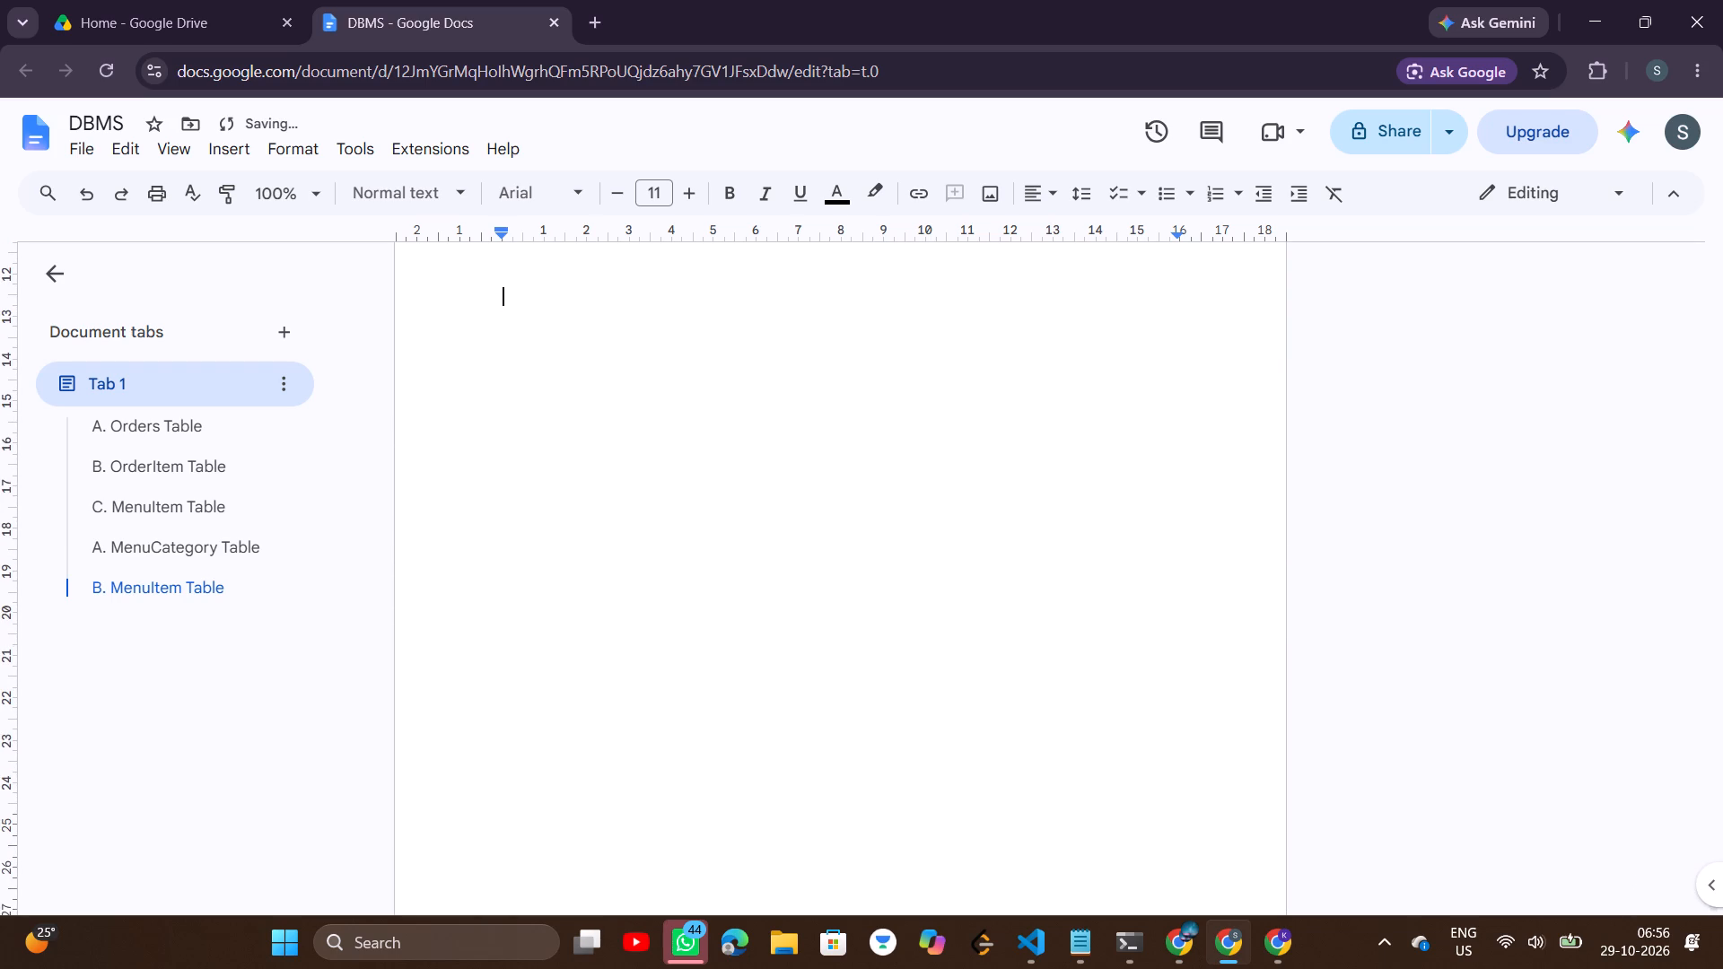
key(BackSpace)
key(BackSpace)
key(BackSpace)
key(BackSpace)
key(BackSpace)
key(BackSpace)
key(BackSpace)
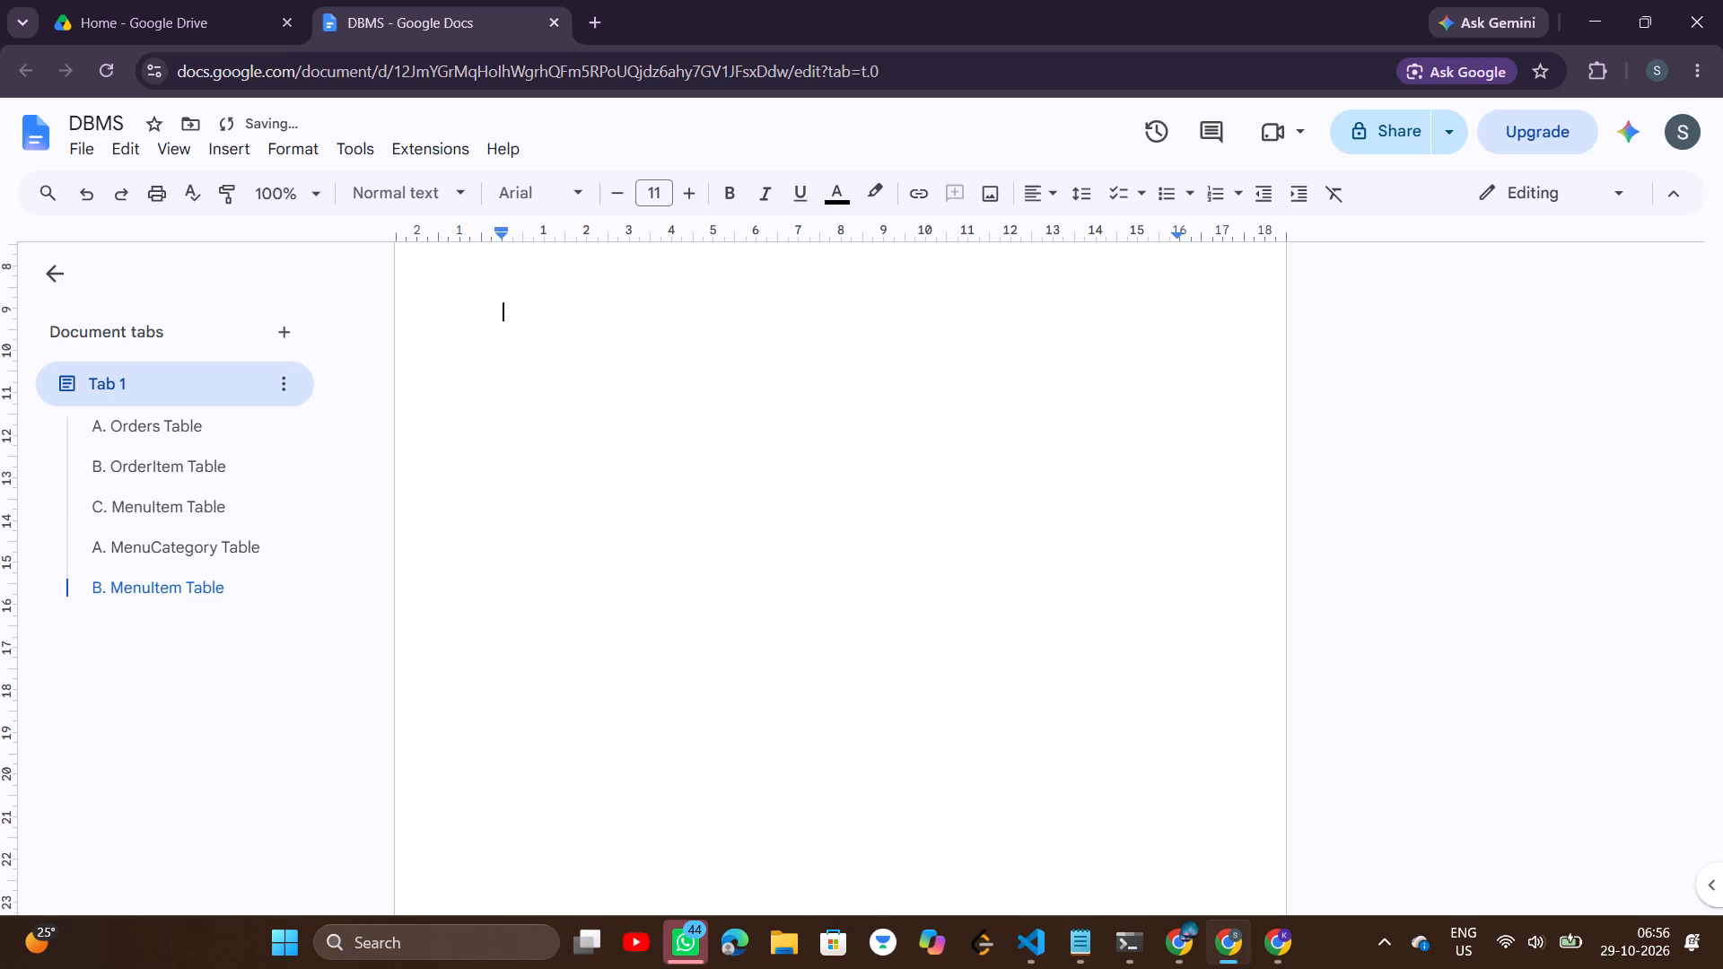
key(BackSpace)
key(BackSpace)
key(BackSpace)
key(BackSpace)
key(BackSpace)
key(BackSpace)
key(BackSpace)
key(BackSpace)
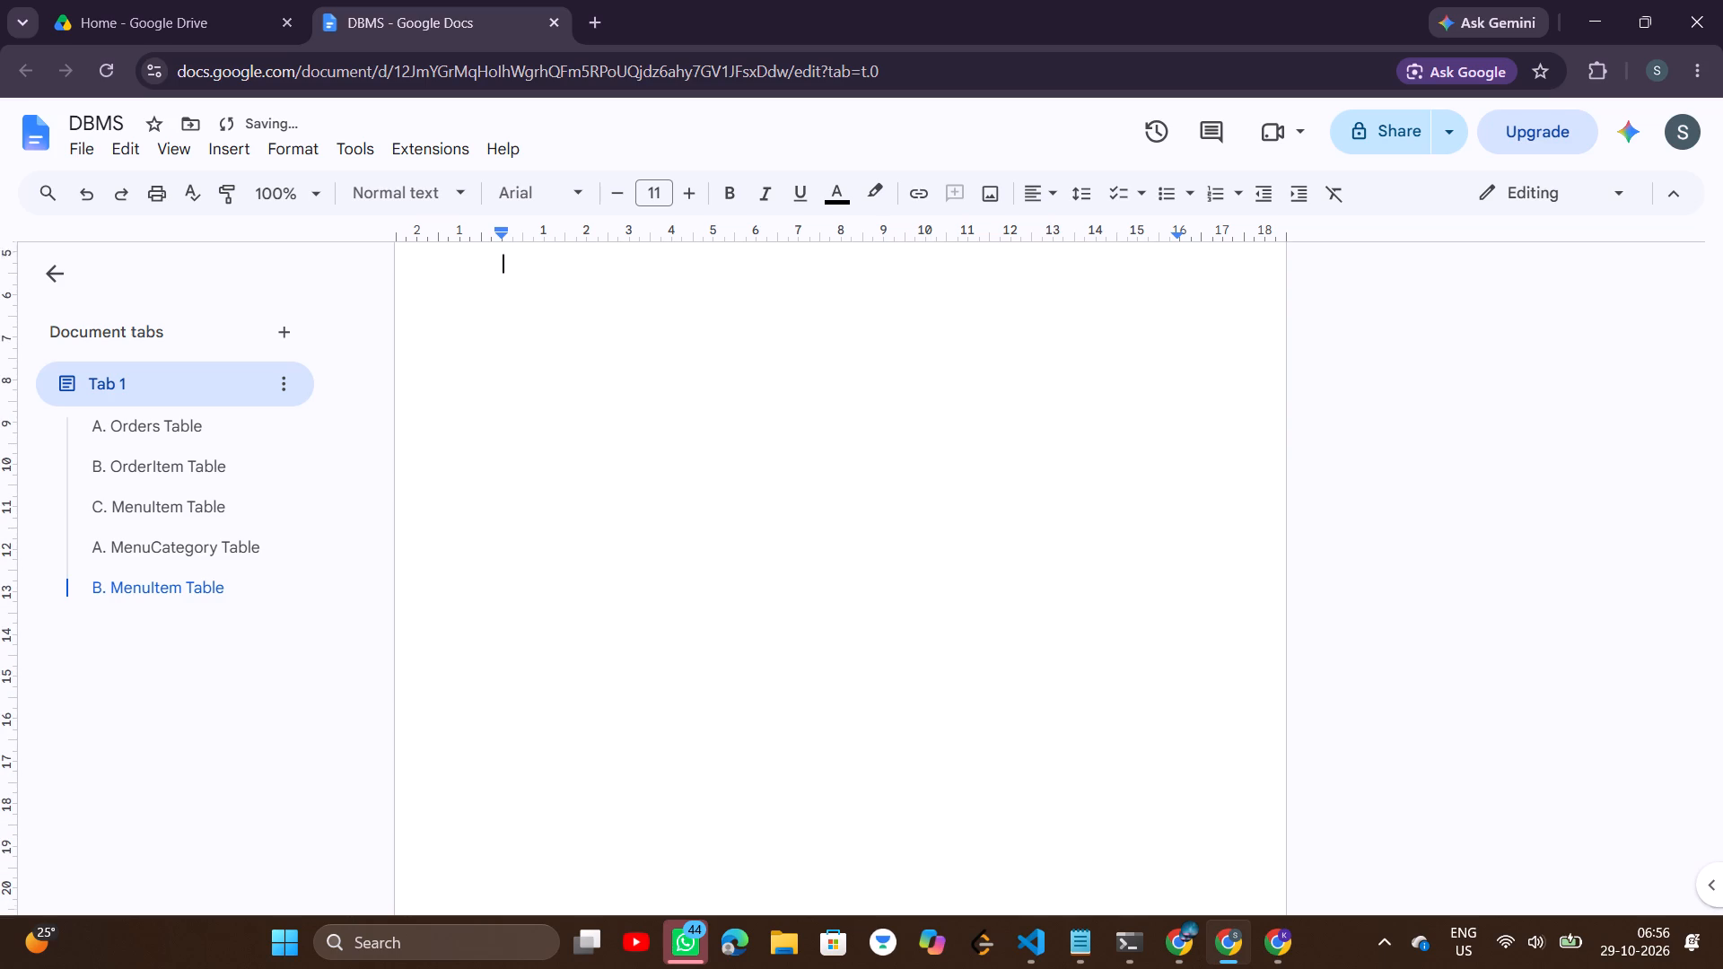
key(BackSpace)
key(BackSpace)
key(BackSpace)
key(BackSpace)
key(BackSpace)
key(BackSpace)
key(BackSpace)
key(BackSpace)
key(BackSpace)
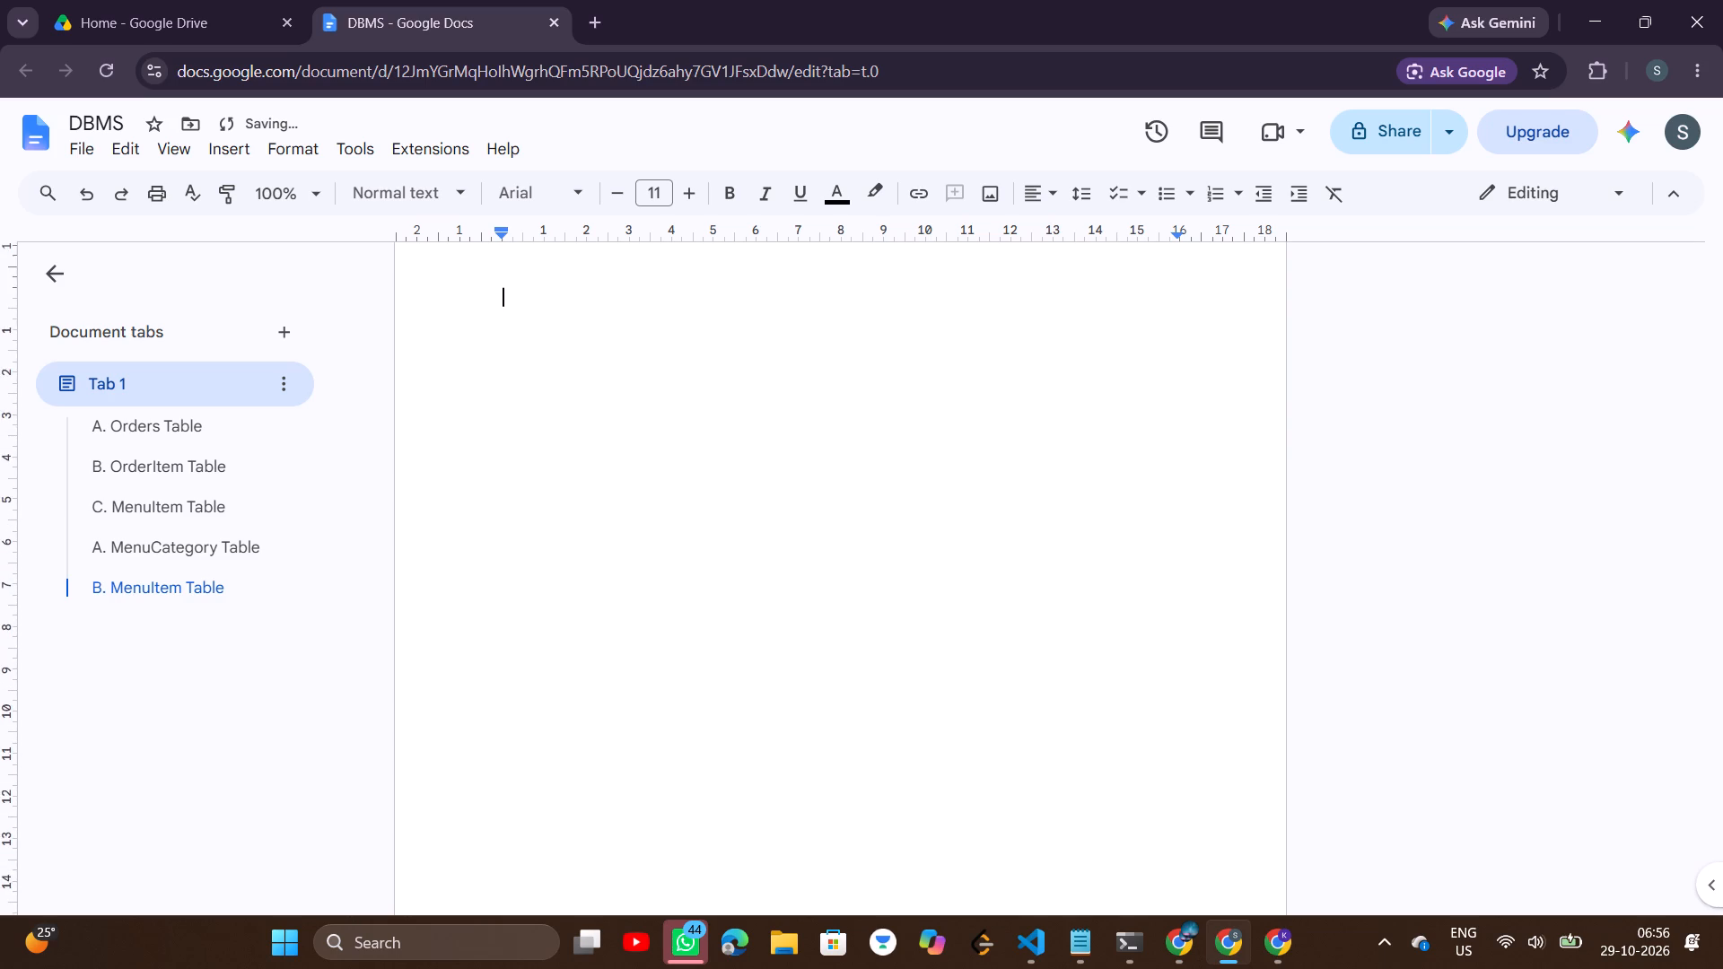
key(BackSpace)
key(BackSpace)
key(BackSpace)
key(BackSpace)
key(BackSpace)
key(BackSpace)
key(BackSpace)
key(BackSpace)
key(BackSpace)
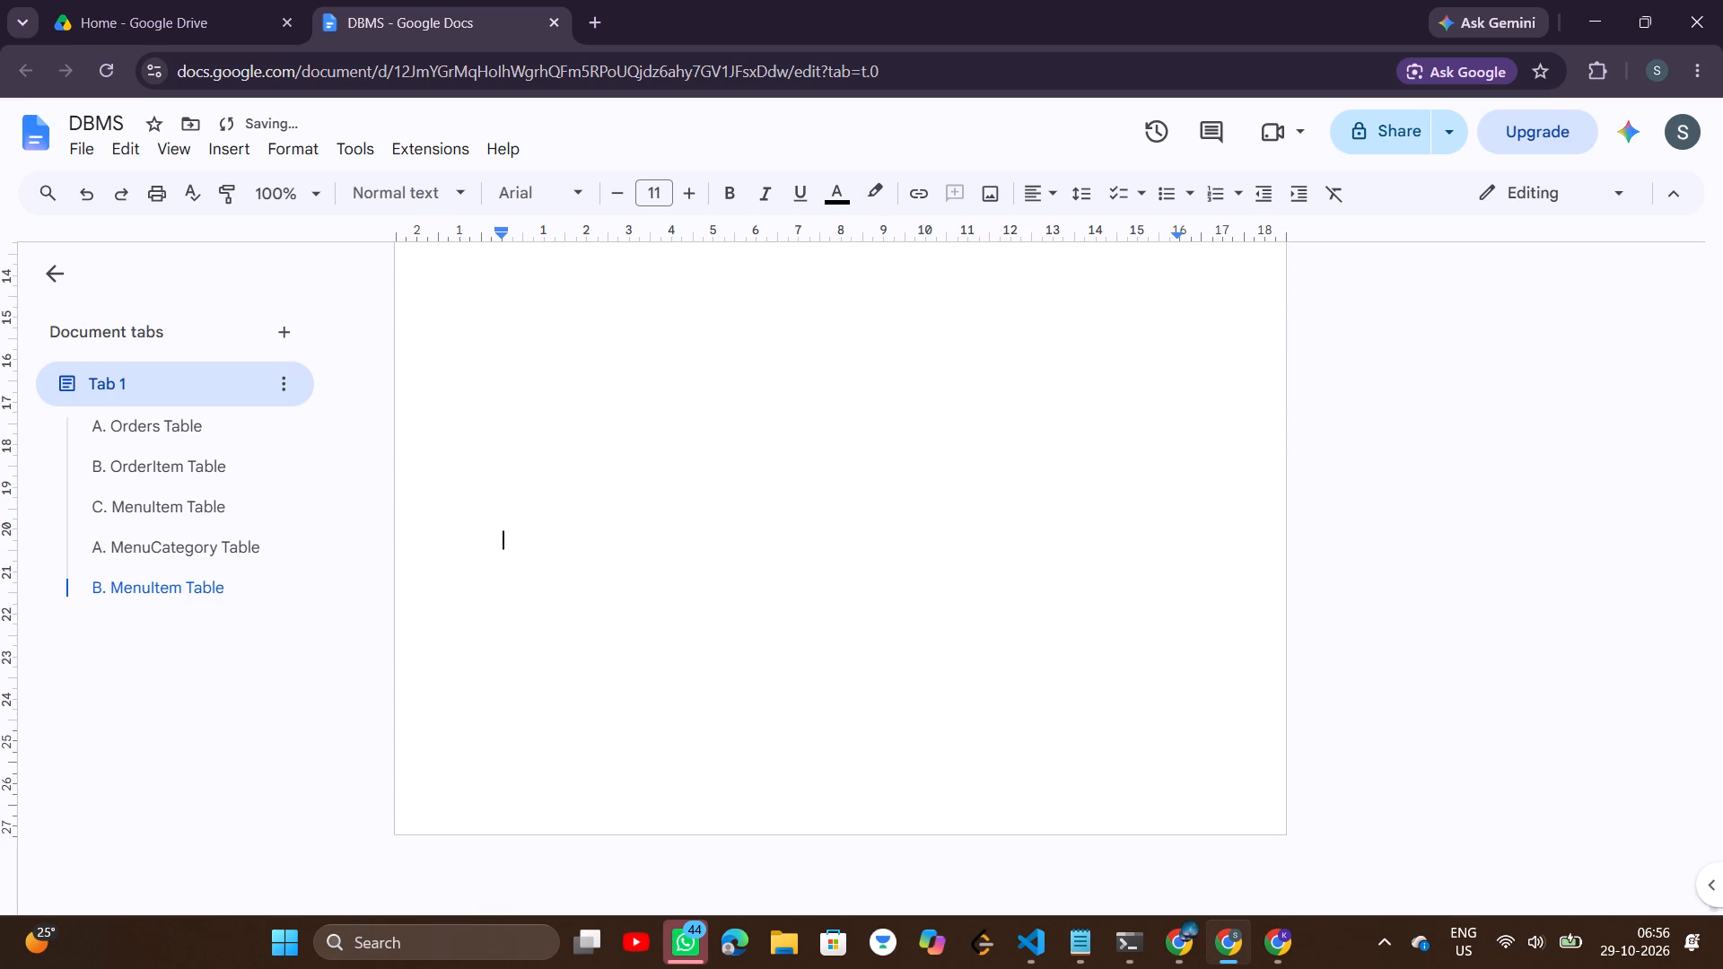
key(BackSpace)
key(BackSpace)
key(BackSpace)
key(BackSpace)
key(BackSpace)
key(BackSpace)
key(BackSpace)
key(BackSpace)
key(BackSpace)
key(BackSpace)
key(BackSpace)
key(BackSpace)
key(BackSpace)
key(BackSpace)
key(BackSpace)
key(BackSpace)
key(BackSpace)
key(BackSpace)
key(BackSpace)
key(BackSpace)
key(BackSpace)
key(BackSpace)
key(BackSpace)
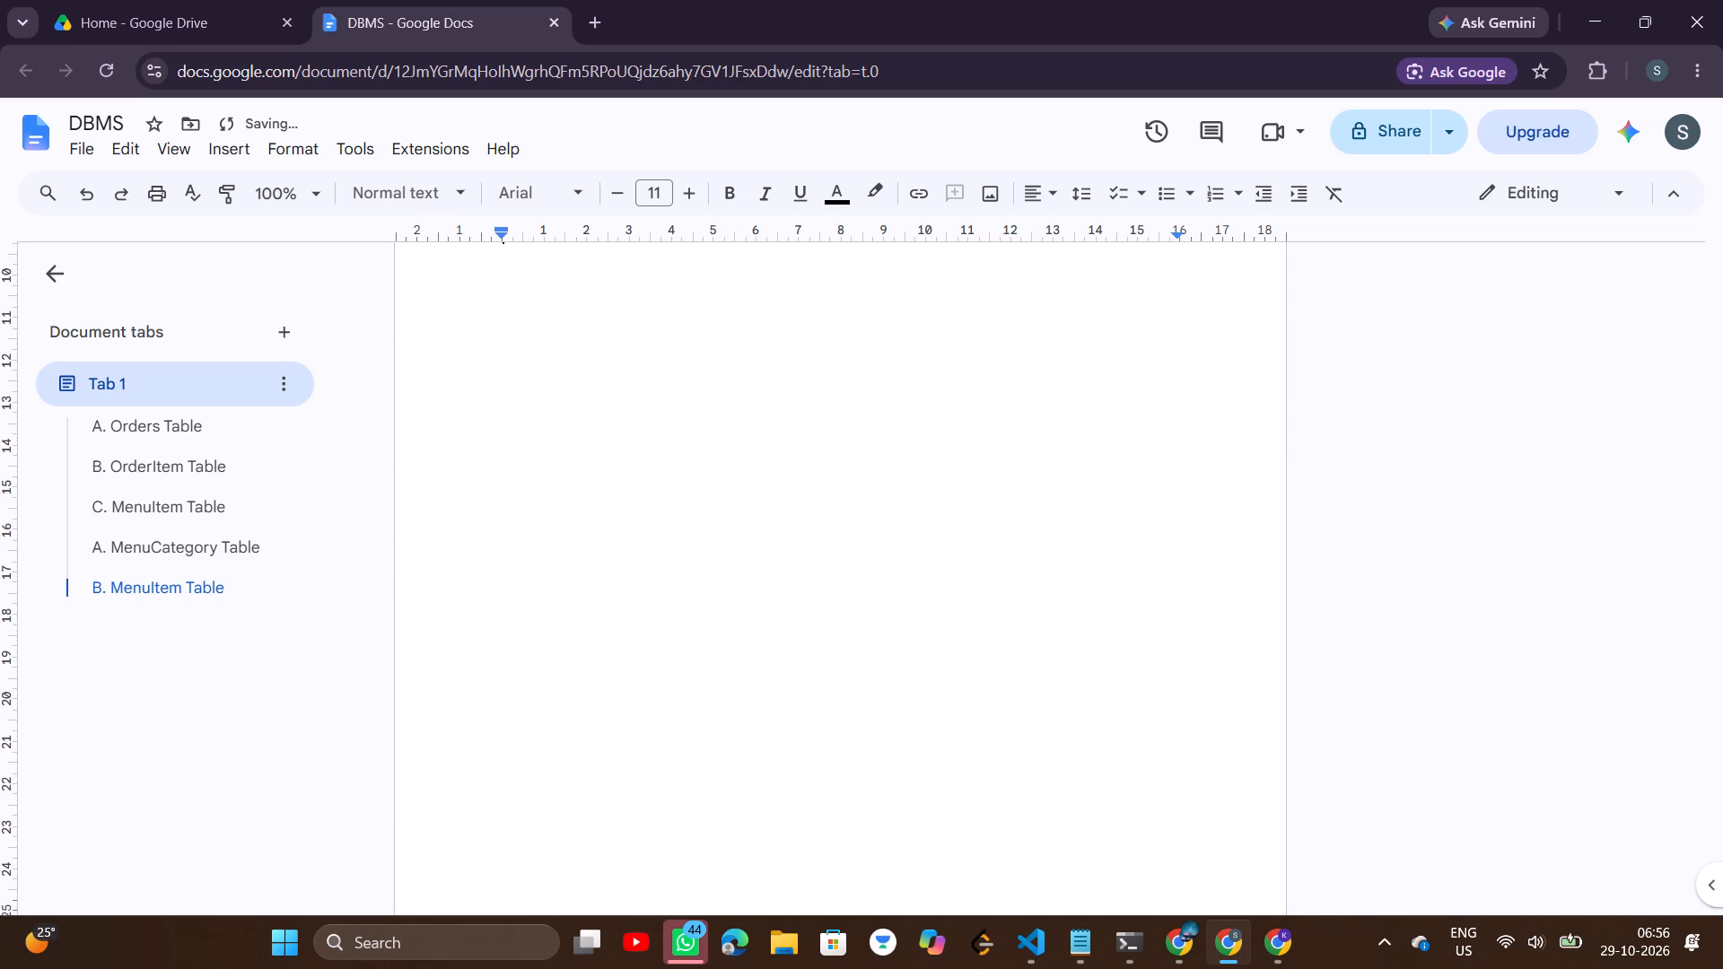
key(BackSpace)
key(BackSpace)
key(BackSpace)
key(BackSpace)
key(BackSpace)
key(BackSpace)
key(BackSpace)
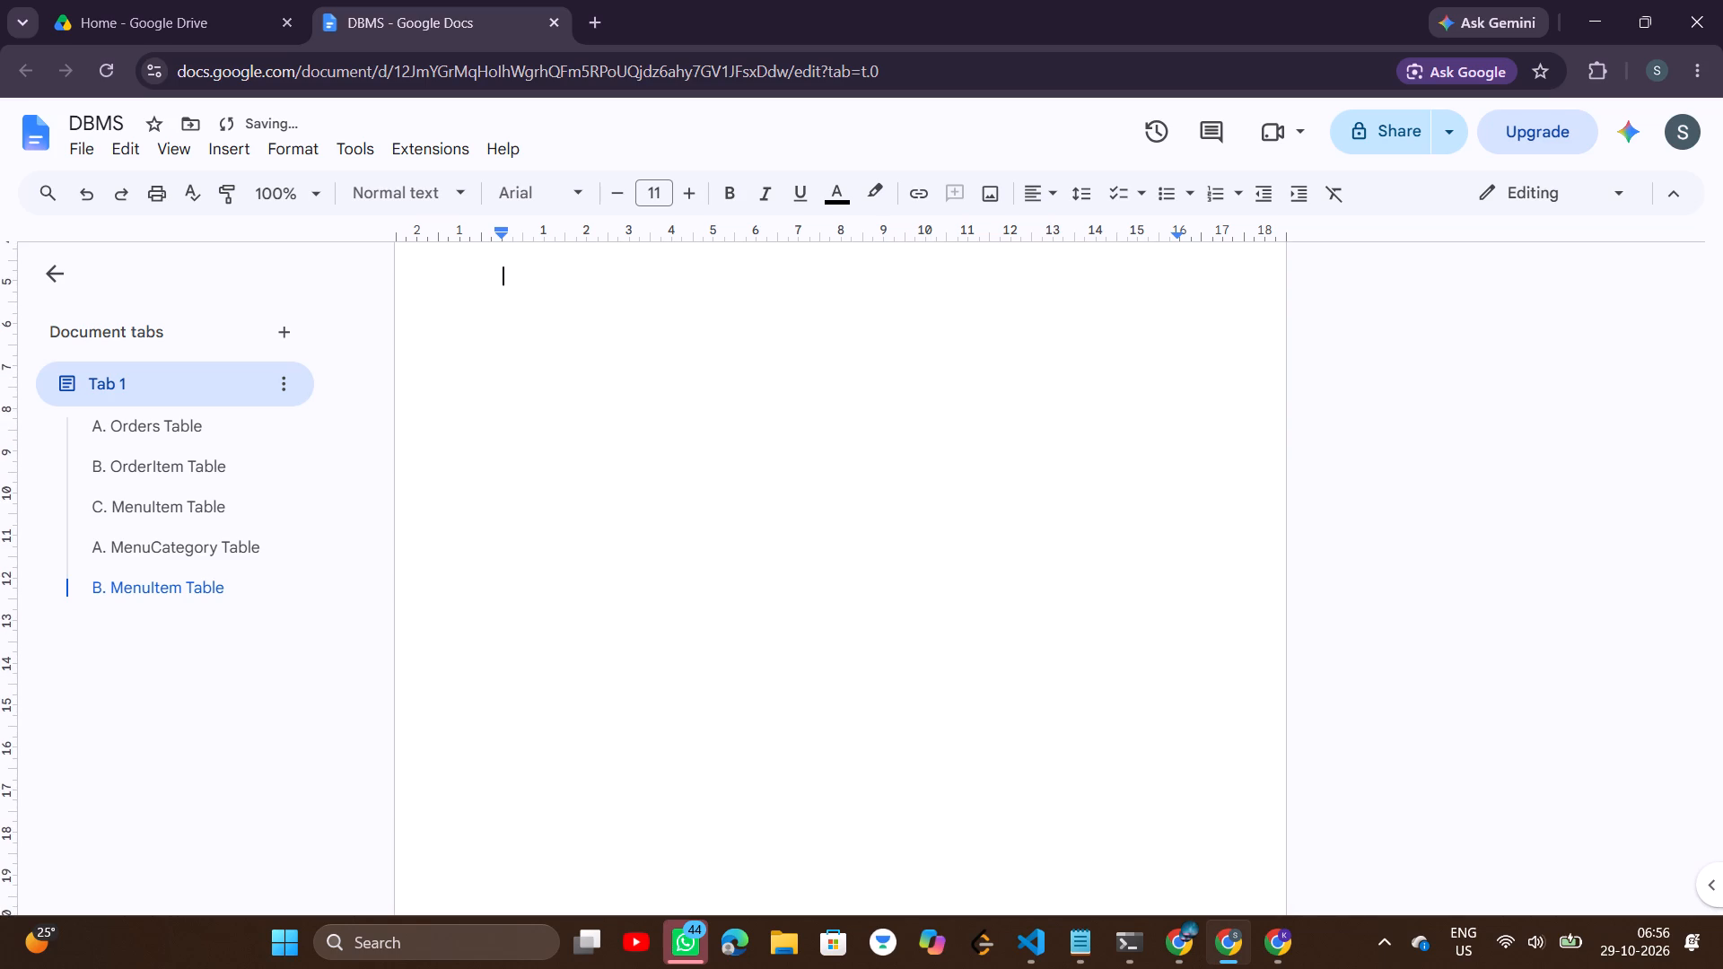
key(BackSpace)
key(BackSpace)
key(BackSpace)
key(BackSpace)
key(BackSpace)
key(BackSpace)
key(BackSpace)
key(BackSpace)
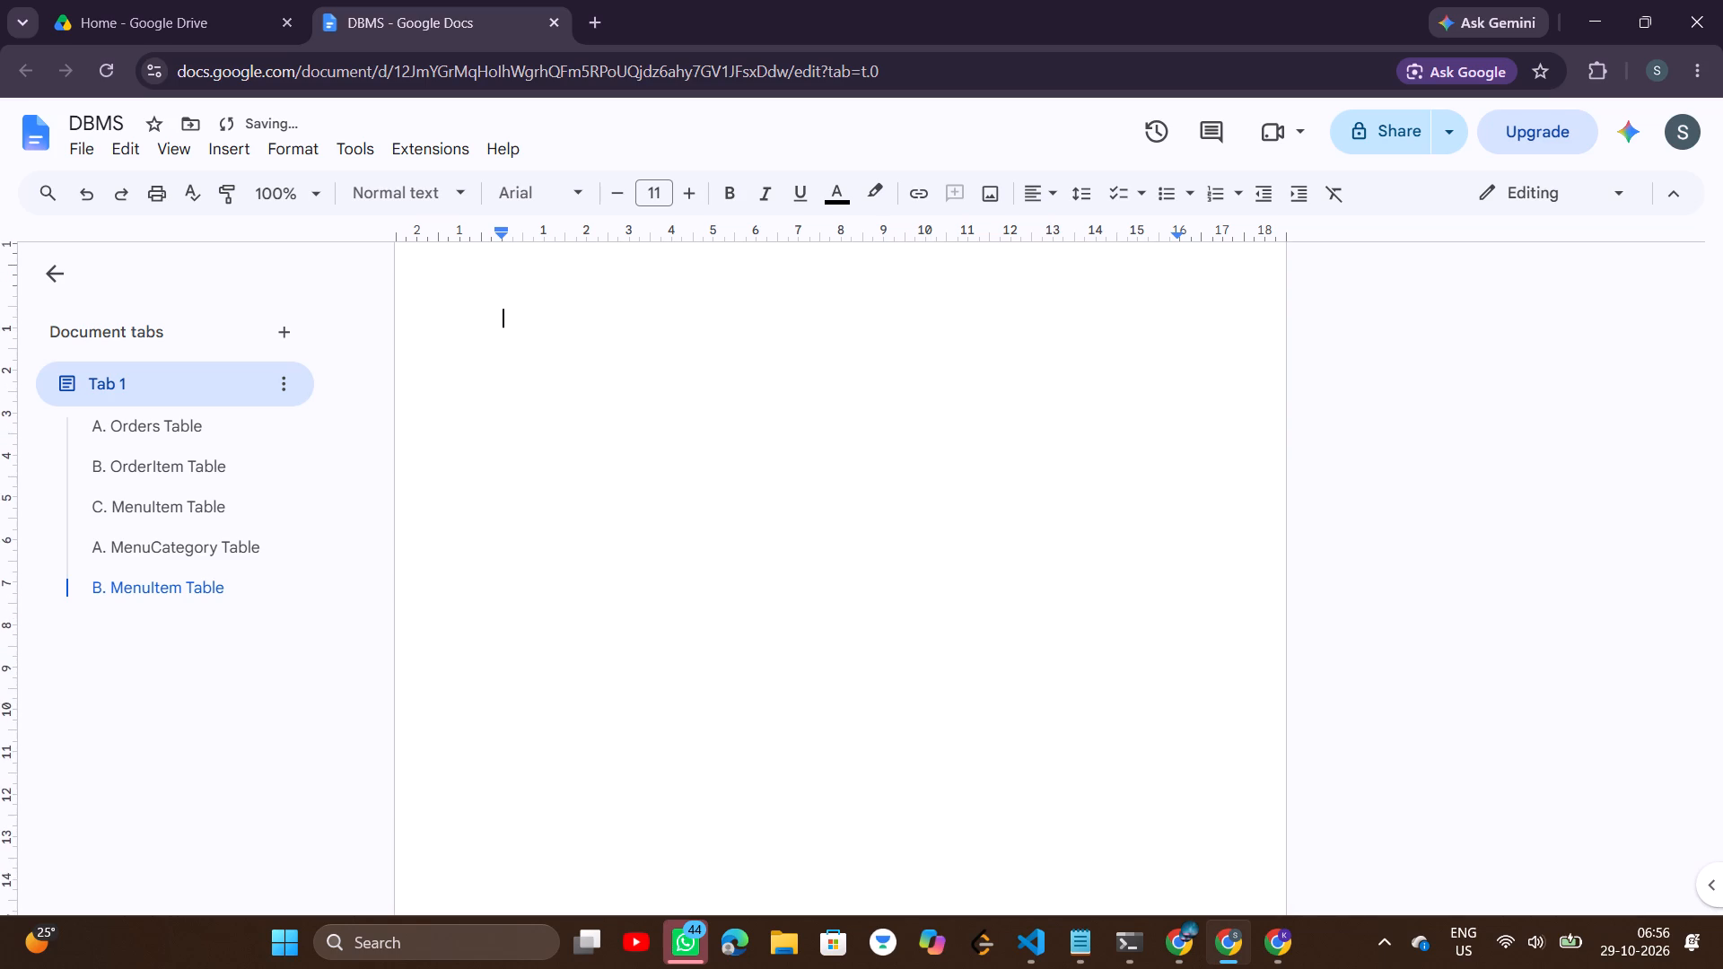
key(BackSpace)
key(BackSpace)
key(BackSpace)
key(BackSpace)
key(BackSpace)
key(BackSpace)
key(BackSpace)
key(BackSpace)
key(BackSpace)
key(BackSpace)
key(BackSpace)
key(BackSpace)
key(BackSpace)
key(BackSpace)
key(BackSpace)
key(BackSpace)
key(BackSpace)
key(BackSpace)
key(BackSpace)
key(BackSpace)
key(BackSpace)
key(BackSpace)
key(BackSpace)
key(BackSpace)
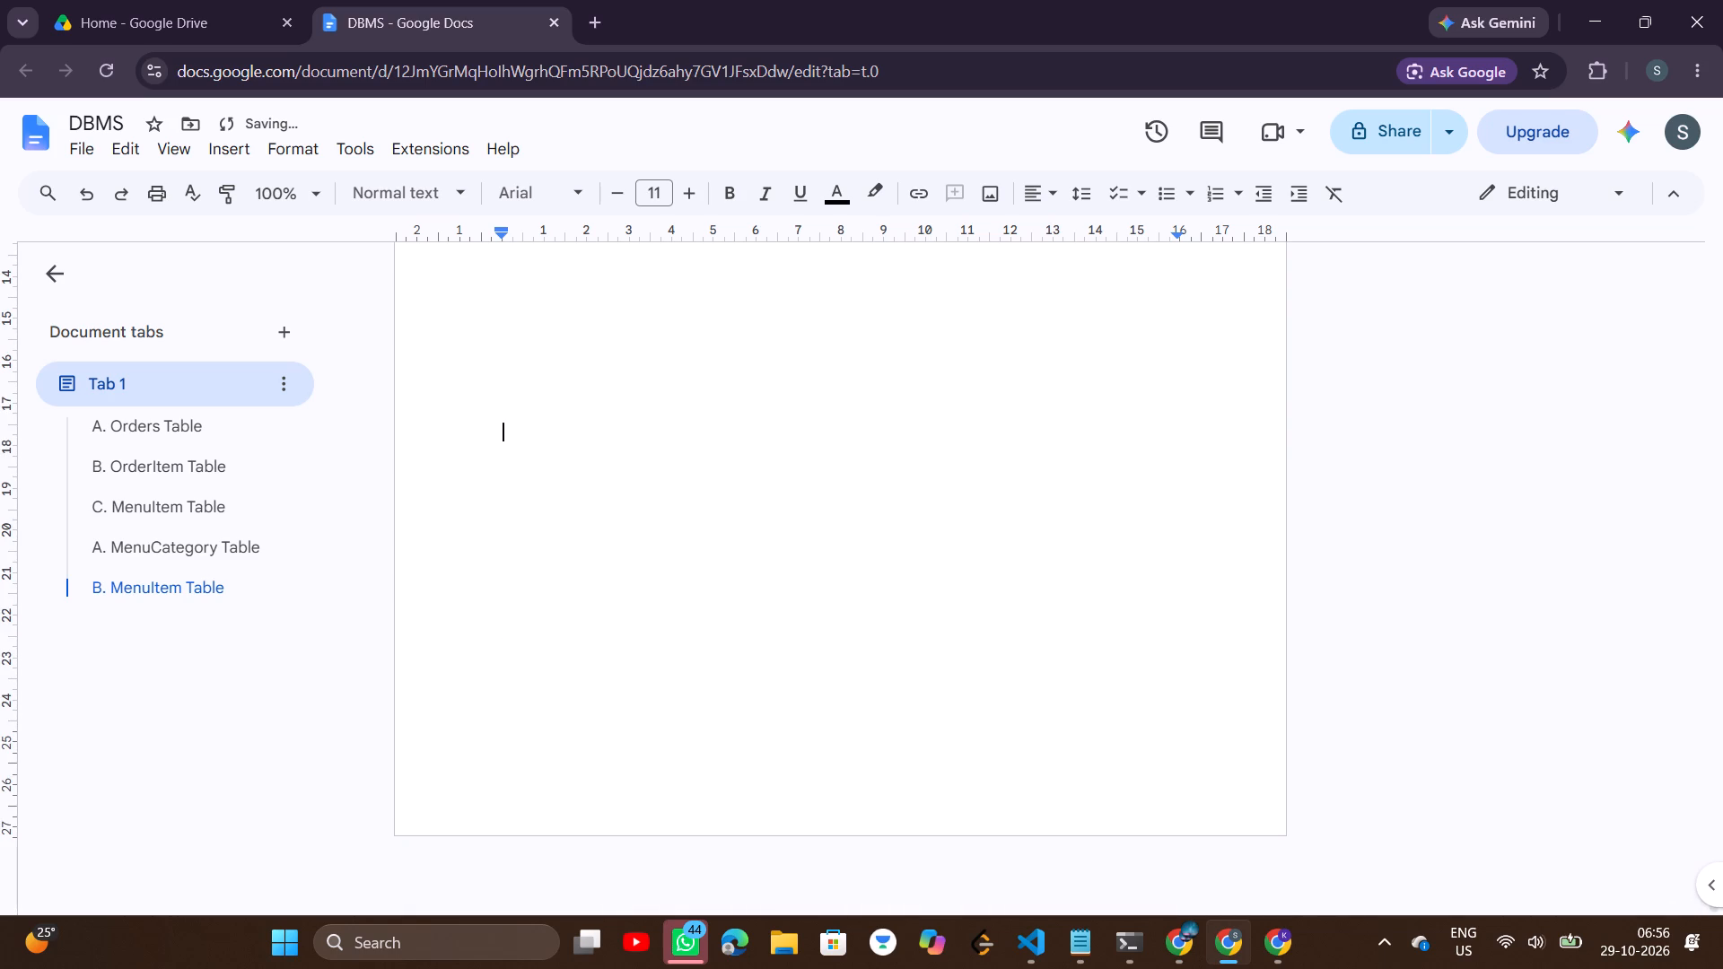
key(BackSpace)
key(BackSpace)
key(BackSpace)
key(BackSpace)
key(BackSpace)
key(BackSpace)
key(BackSpace)
key(BackSpace)
key(BackSpace)
key(BackSpace)
key(BackSpace)
key(BackSpace)
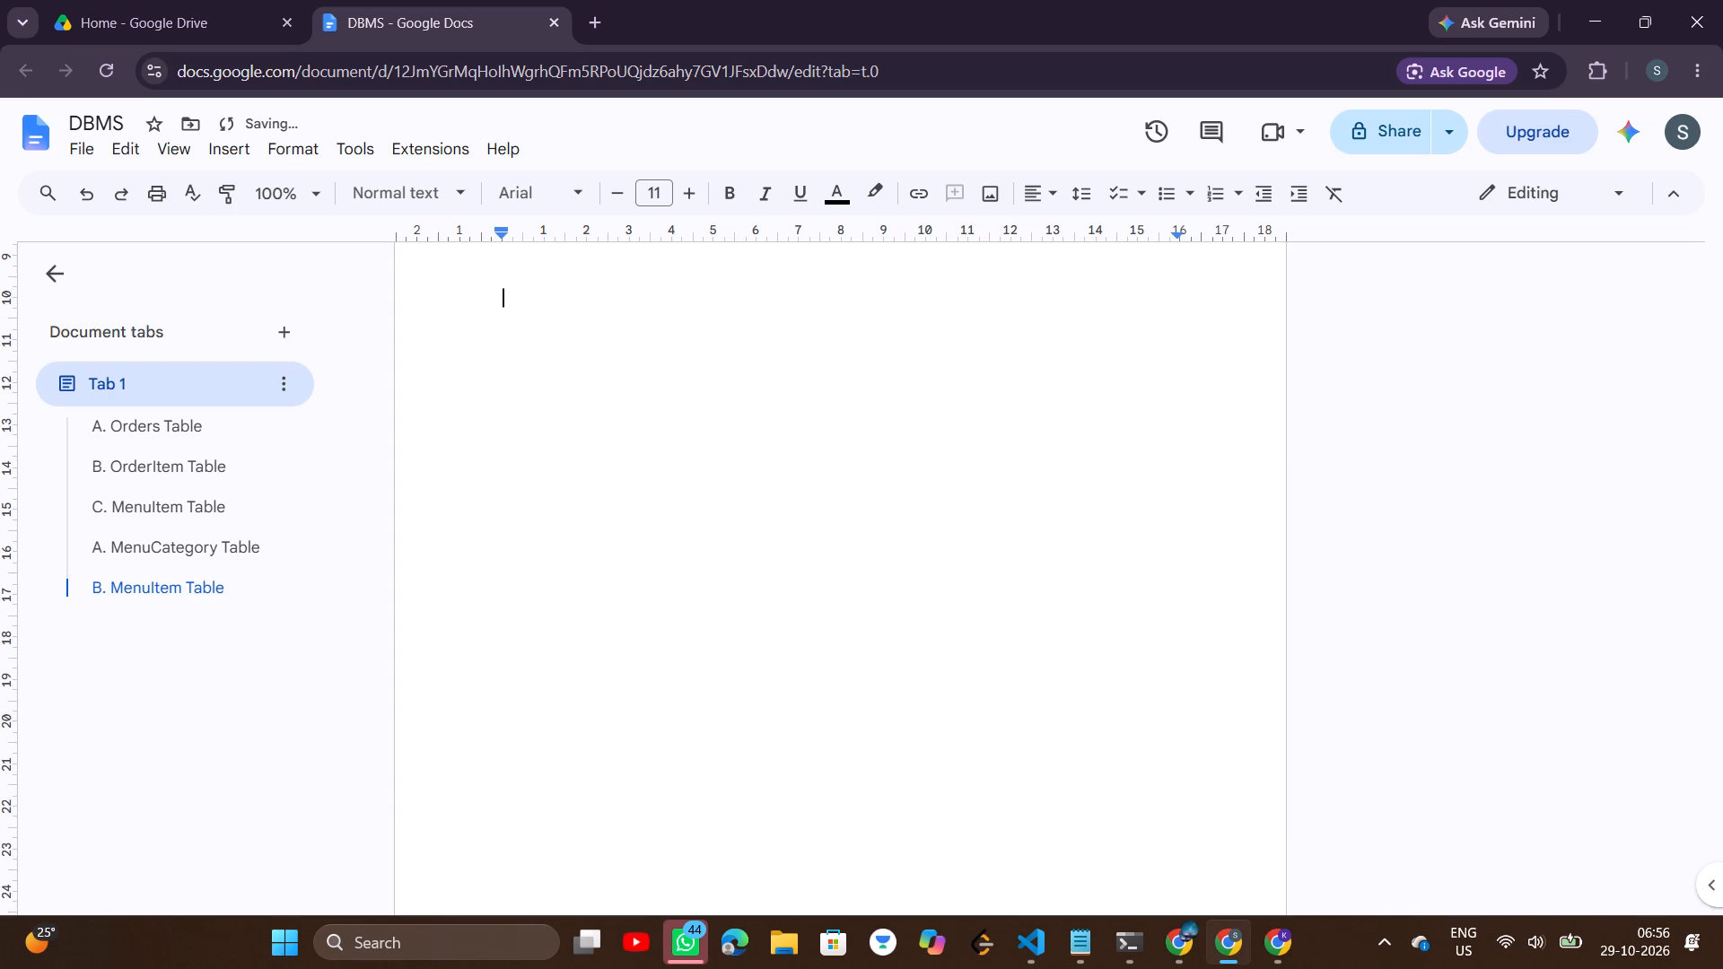
key(BackSpace)
key(BackSpace)
key(BackSpace)
key(BackSpace)
key(BackSpace)
key(BackSpace)
key(BackSpace)
key(BackSpace)
key(BackSpace)
key(BackSpace)
key(BackSpace)
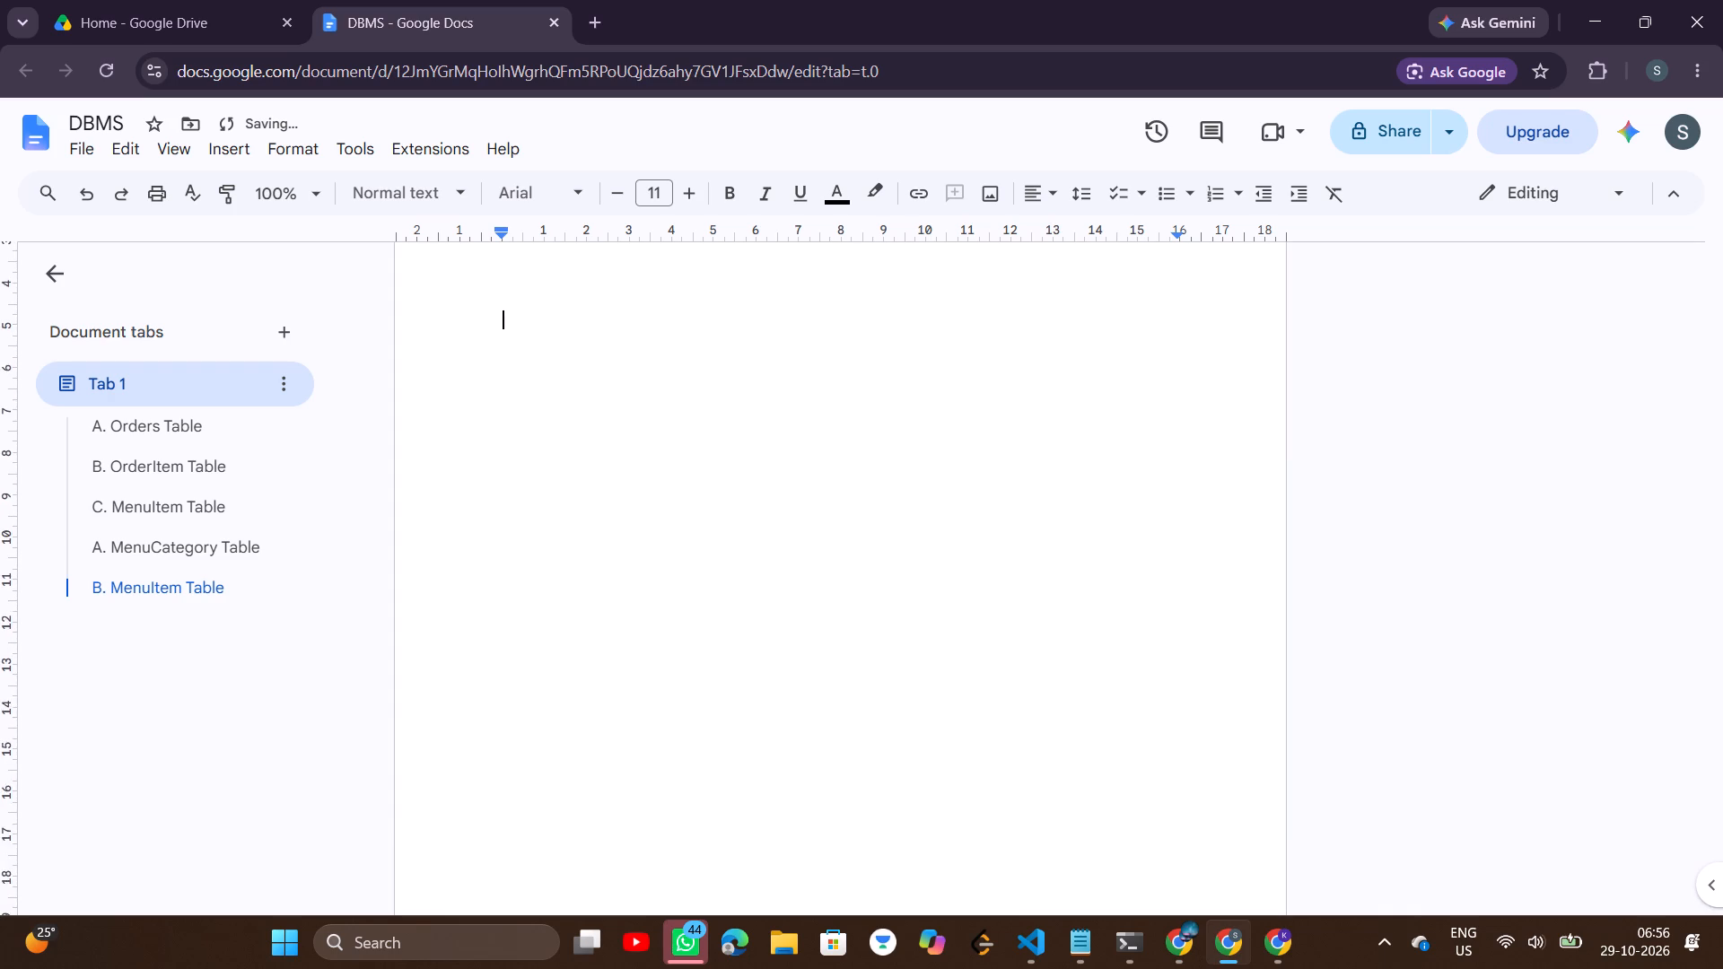
scroll(549, 640, up, 2)
key(BackSpace)
key(BackSpace)
key(BackSpace)
key(BackSpace)
key(BackSpace)
key(BackSpace)
key(BackSpace)
key(BackSpace)
key(BackSpace)
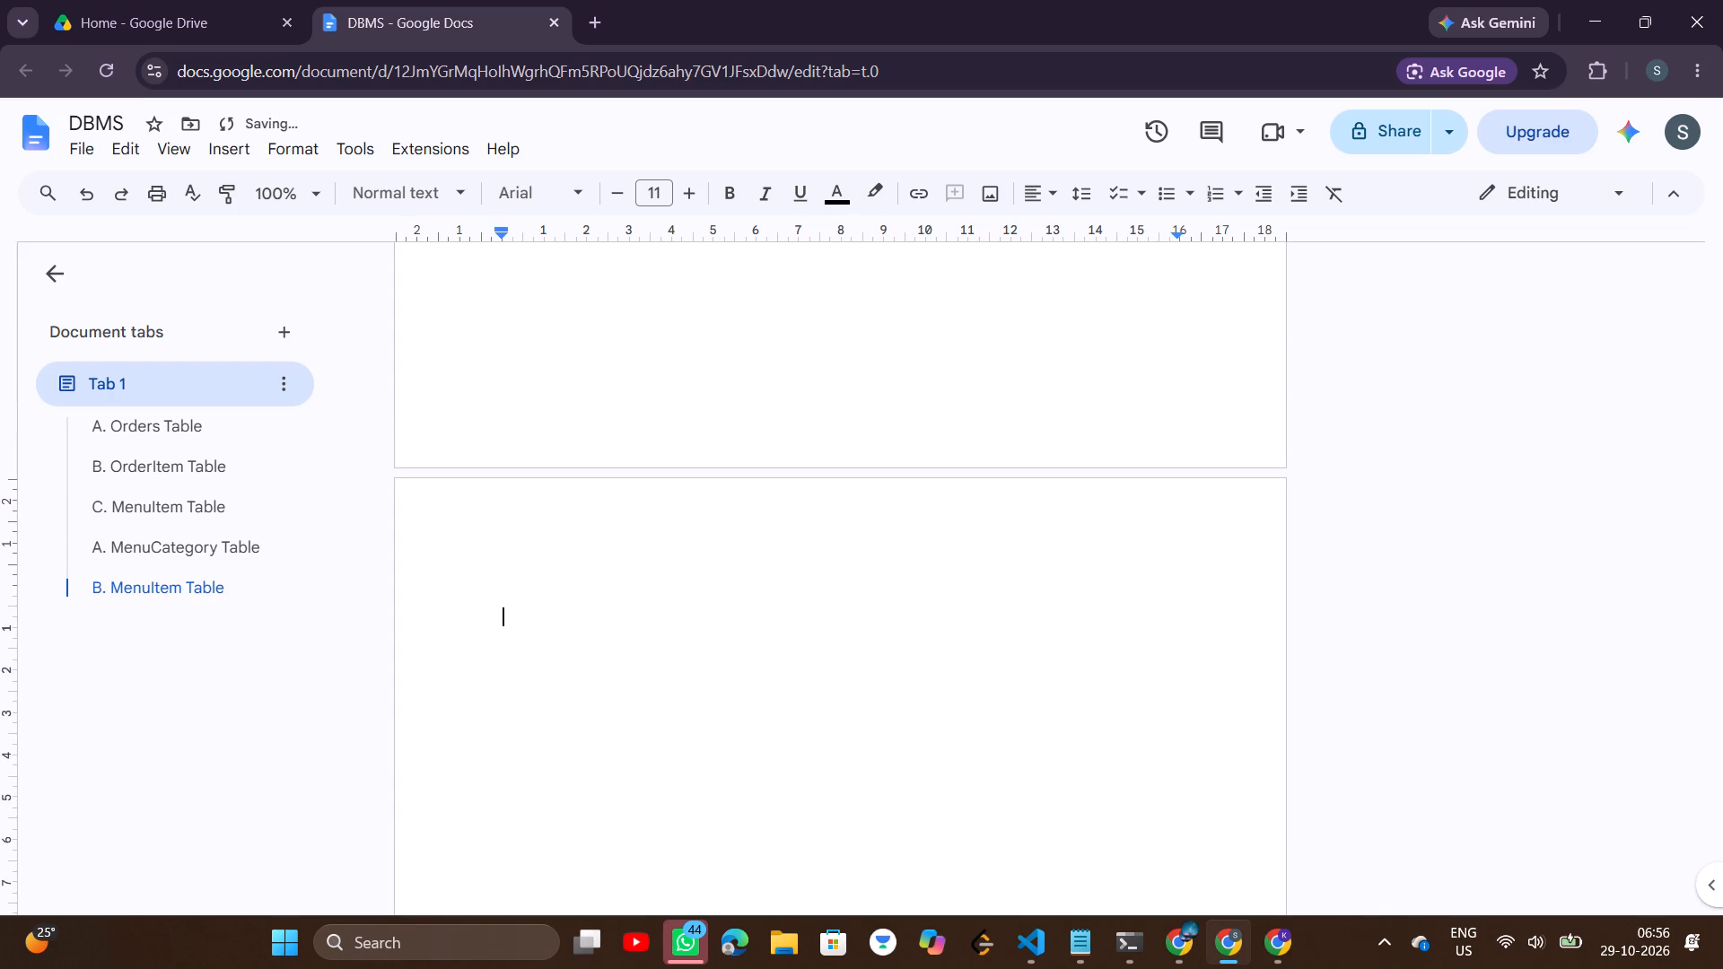
key(BackSpace)
key(BackSpace)
key(BackSpace)
key(BackSpace)
key(BackSpace)
key(BackSpace)
key(BackSpace)
key(BackSpace)
key(BackSpace)
key(BackSpace)
key(BackSpace)
key(BackSpace)
key(BackSpace)
key(BackSpace)
key(BackSpace)
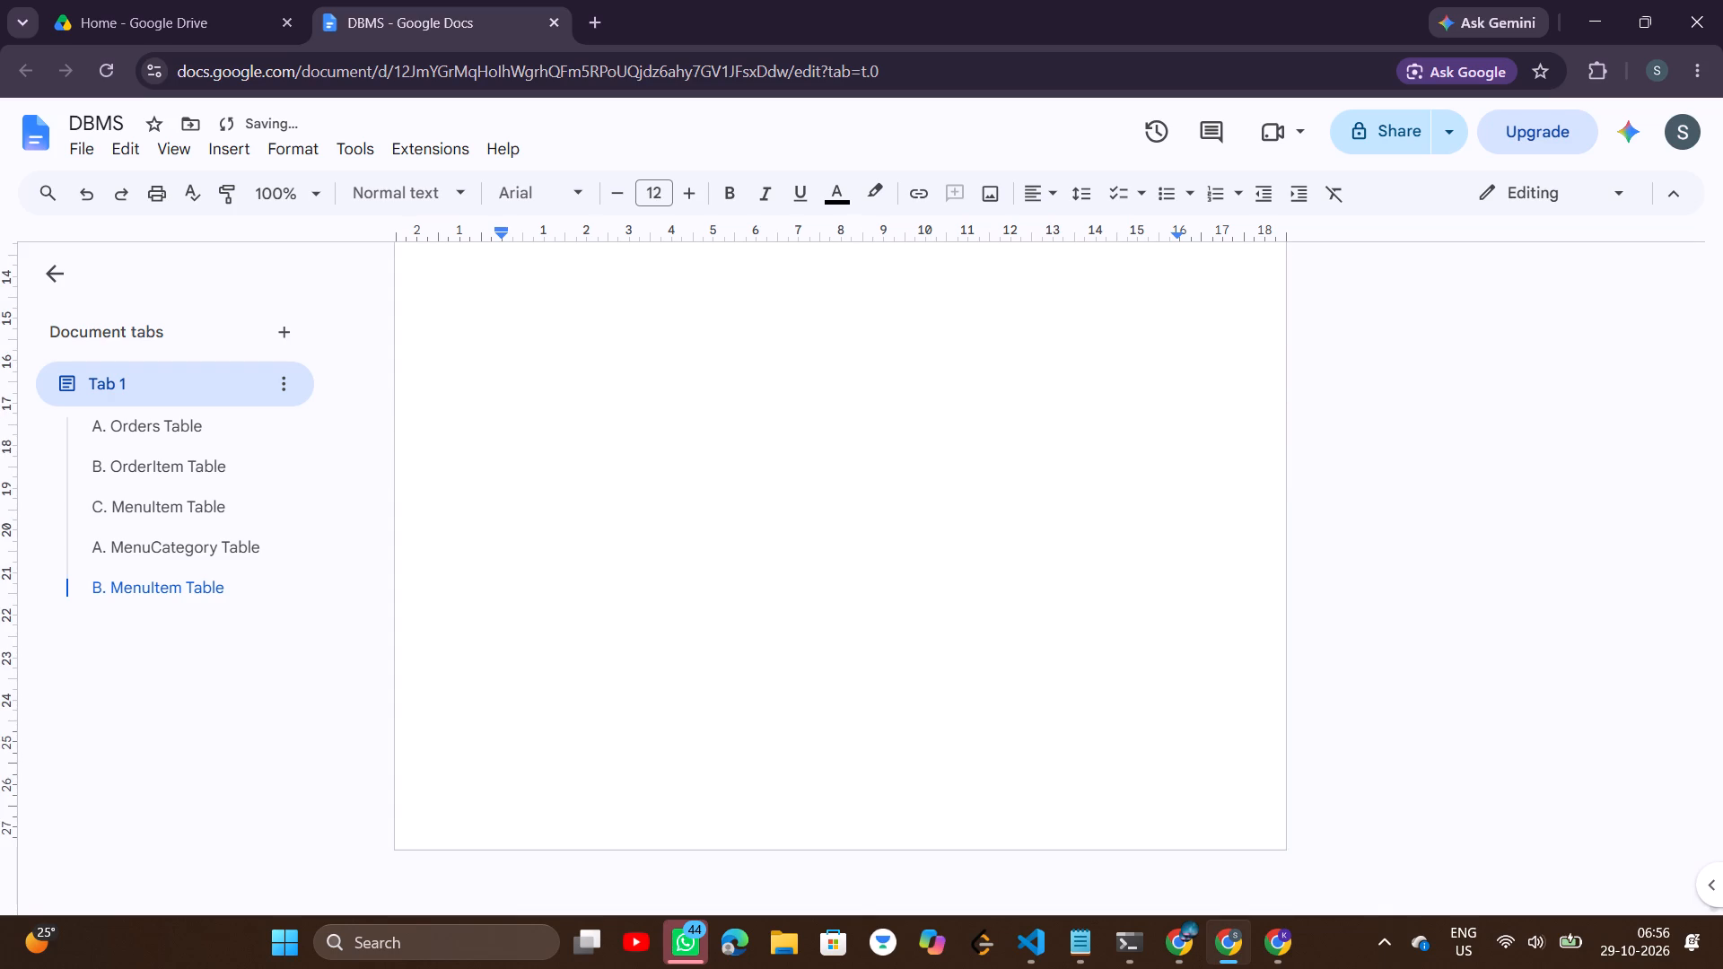
scroll(549, 640, up, 5)
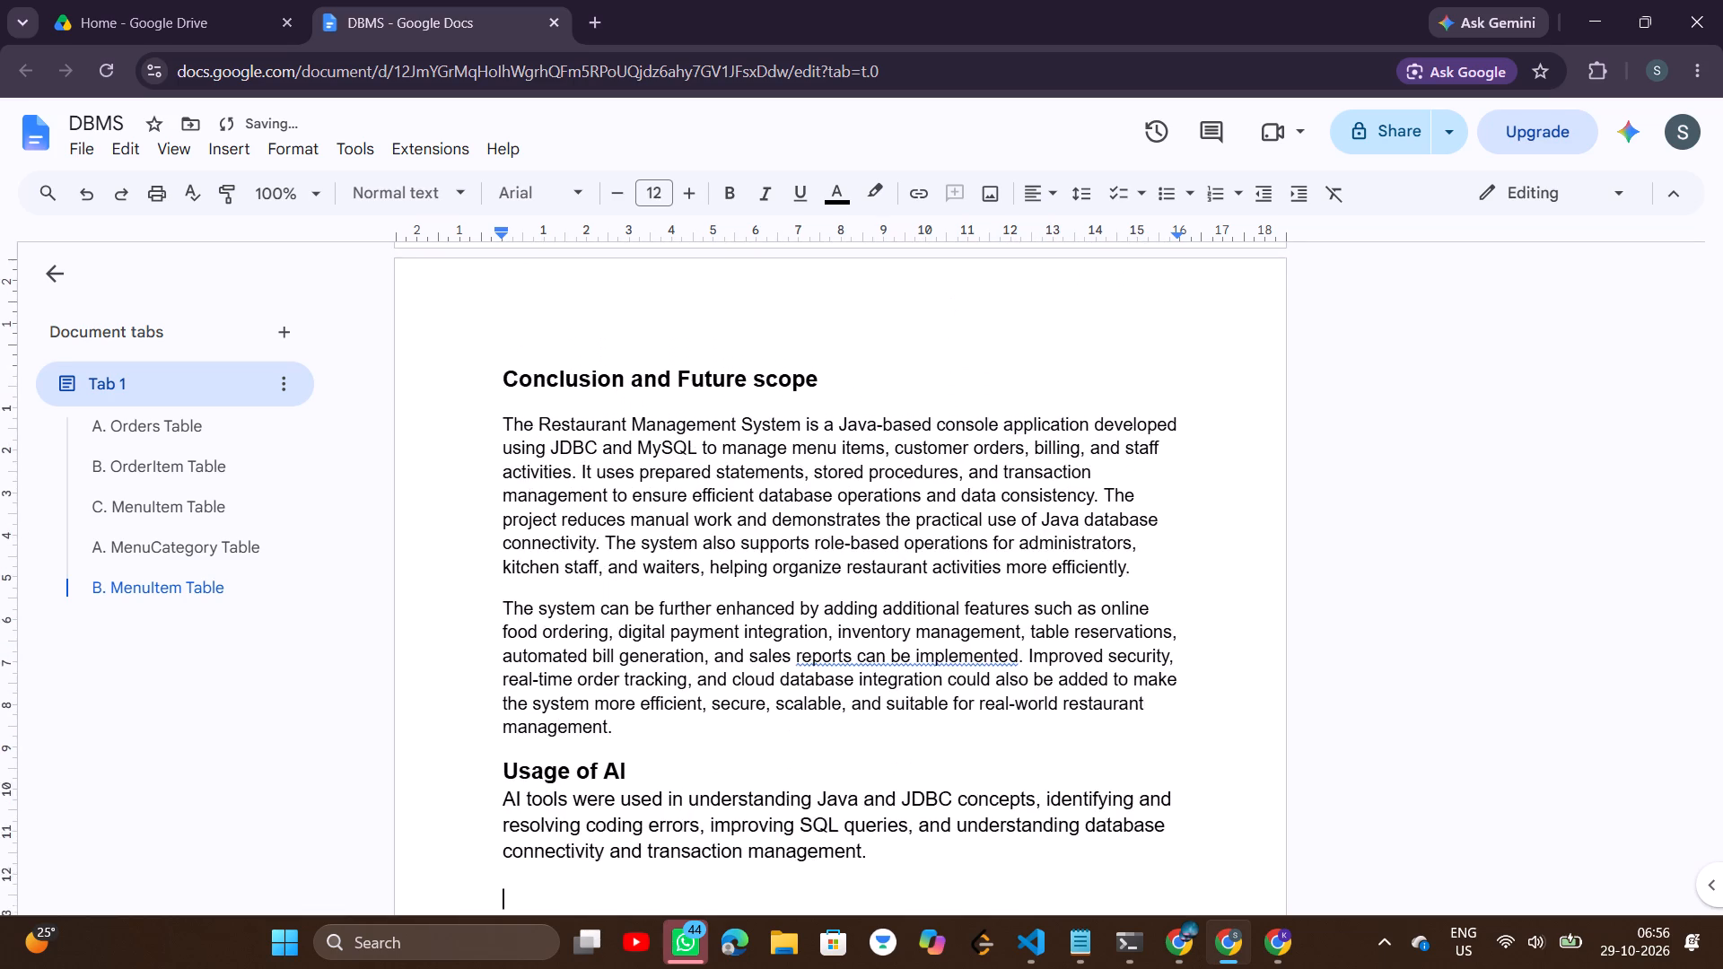
scroll(549, 640, down, 1)
scroll(549, 640, up, 7)
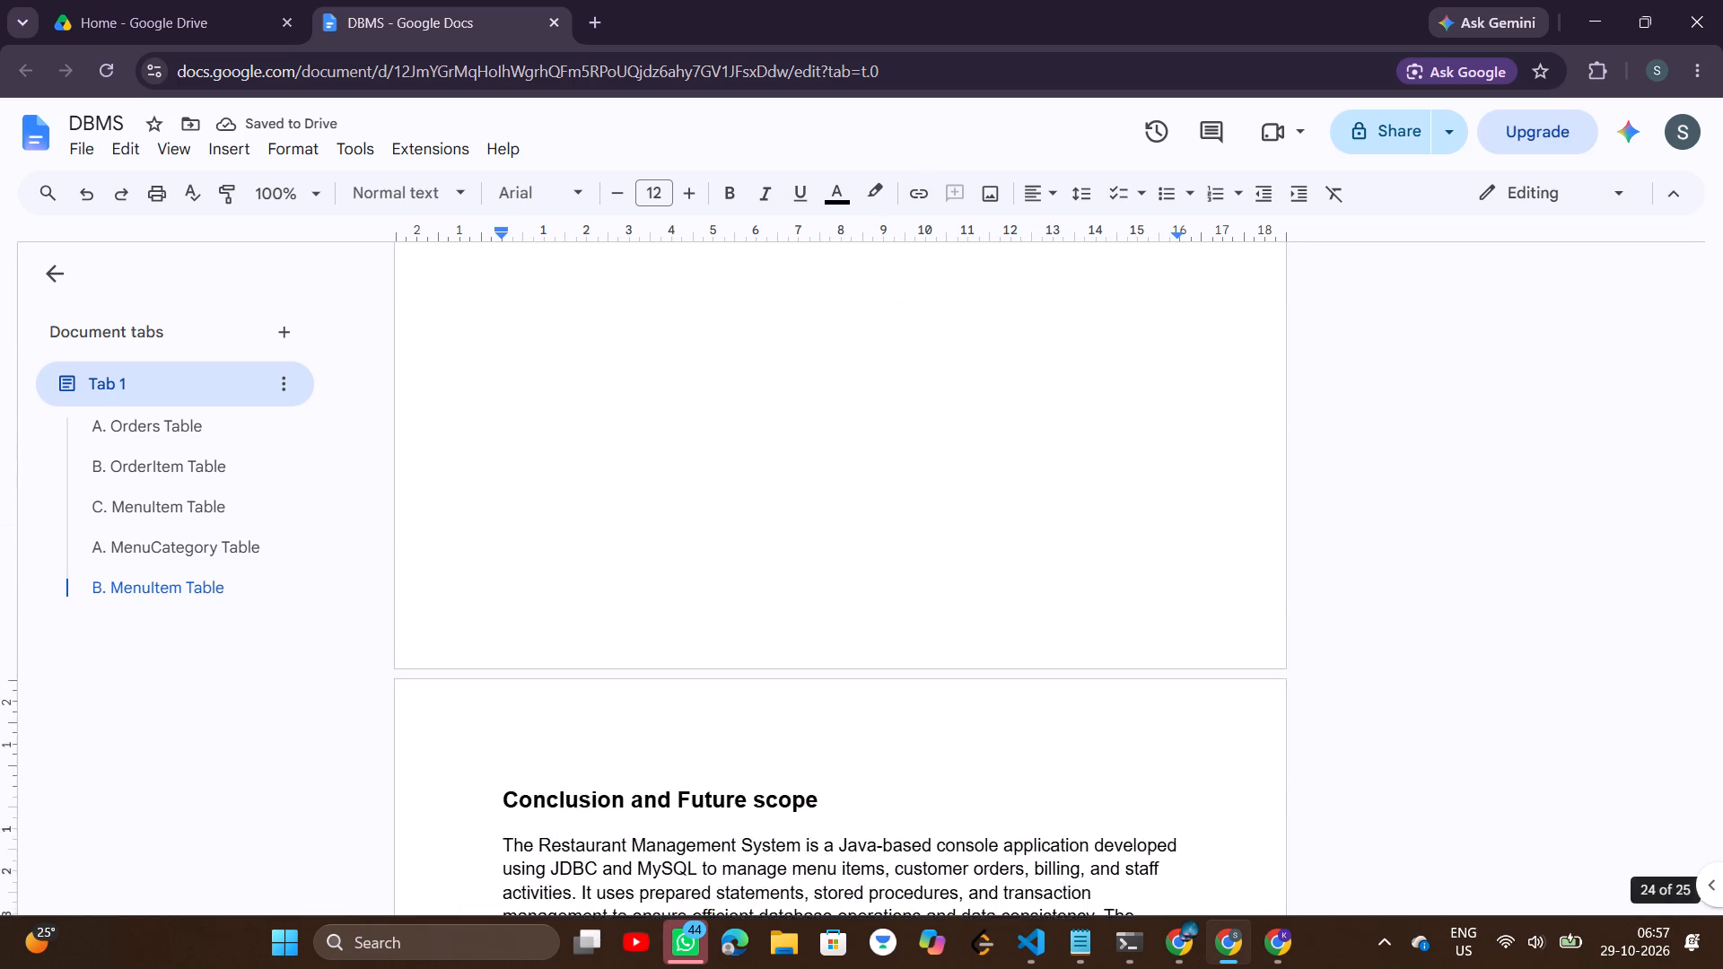
scroll(549, 640, up, 3)
scroll(549, 640, down, 1)
scroll(549, 640, up, 1)
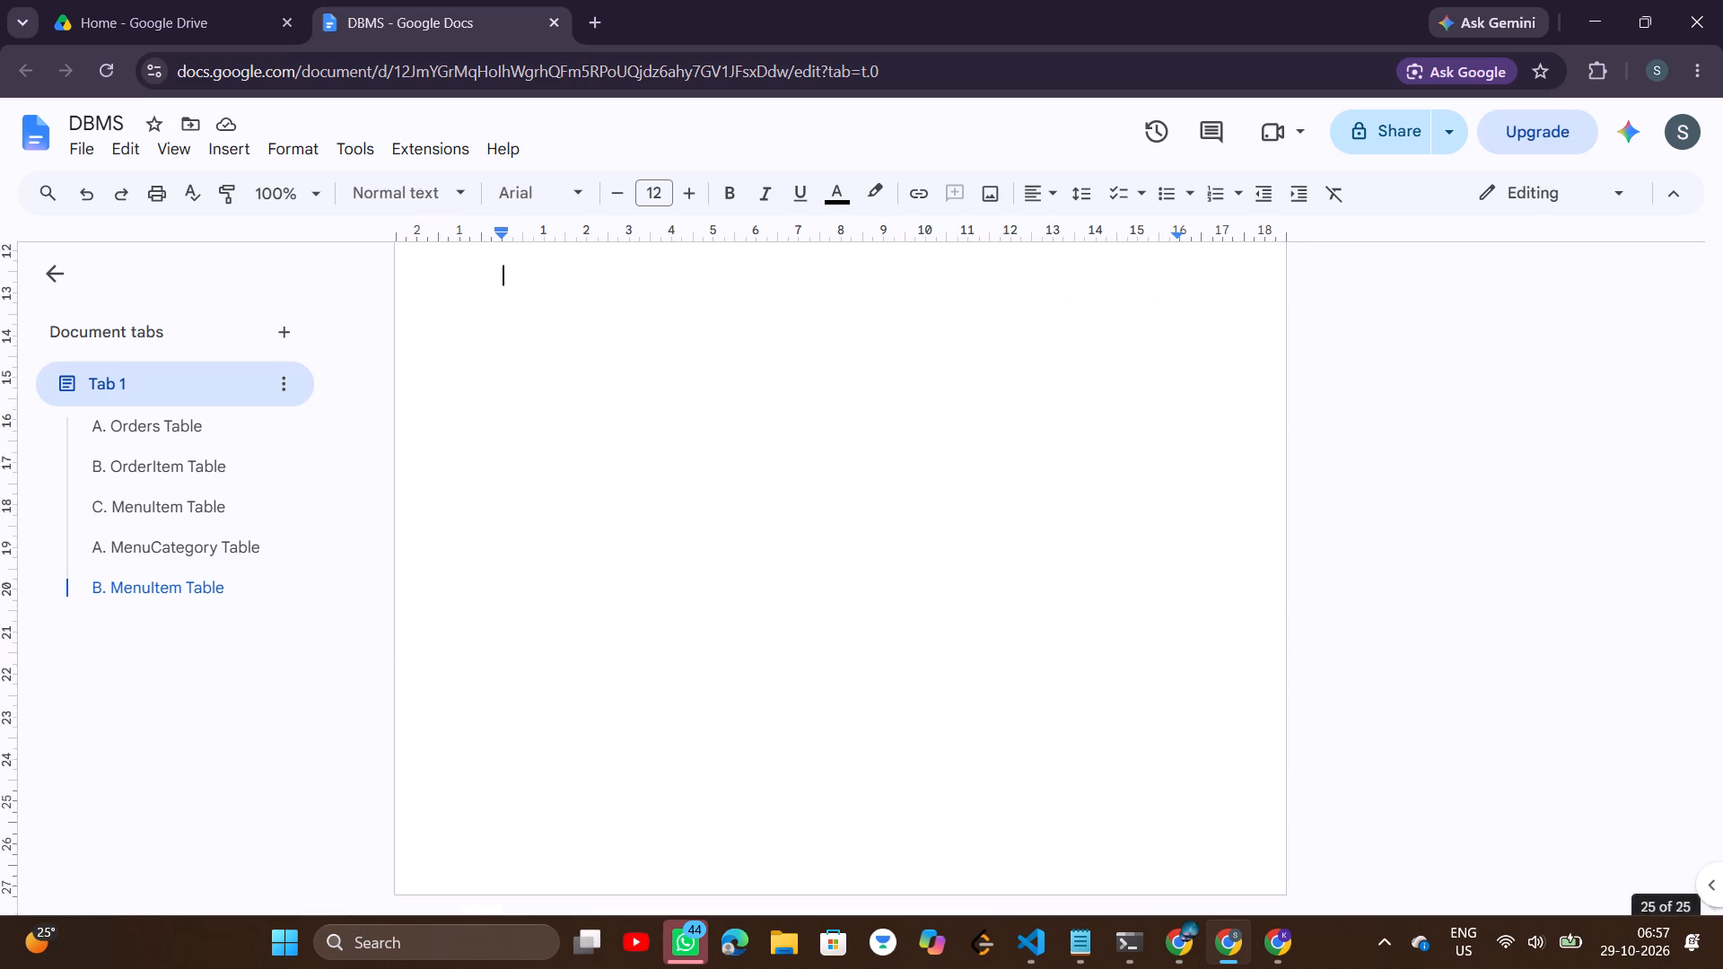
Review the DBMS report's pages from the SQL insert outputs through the final Conclusion and Future scope page.
scroll(549, 640, up, 1)
scroll(549, 640, up, 20)
scroll(549, 640, up, 3)
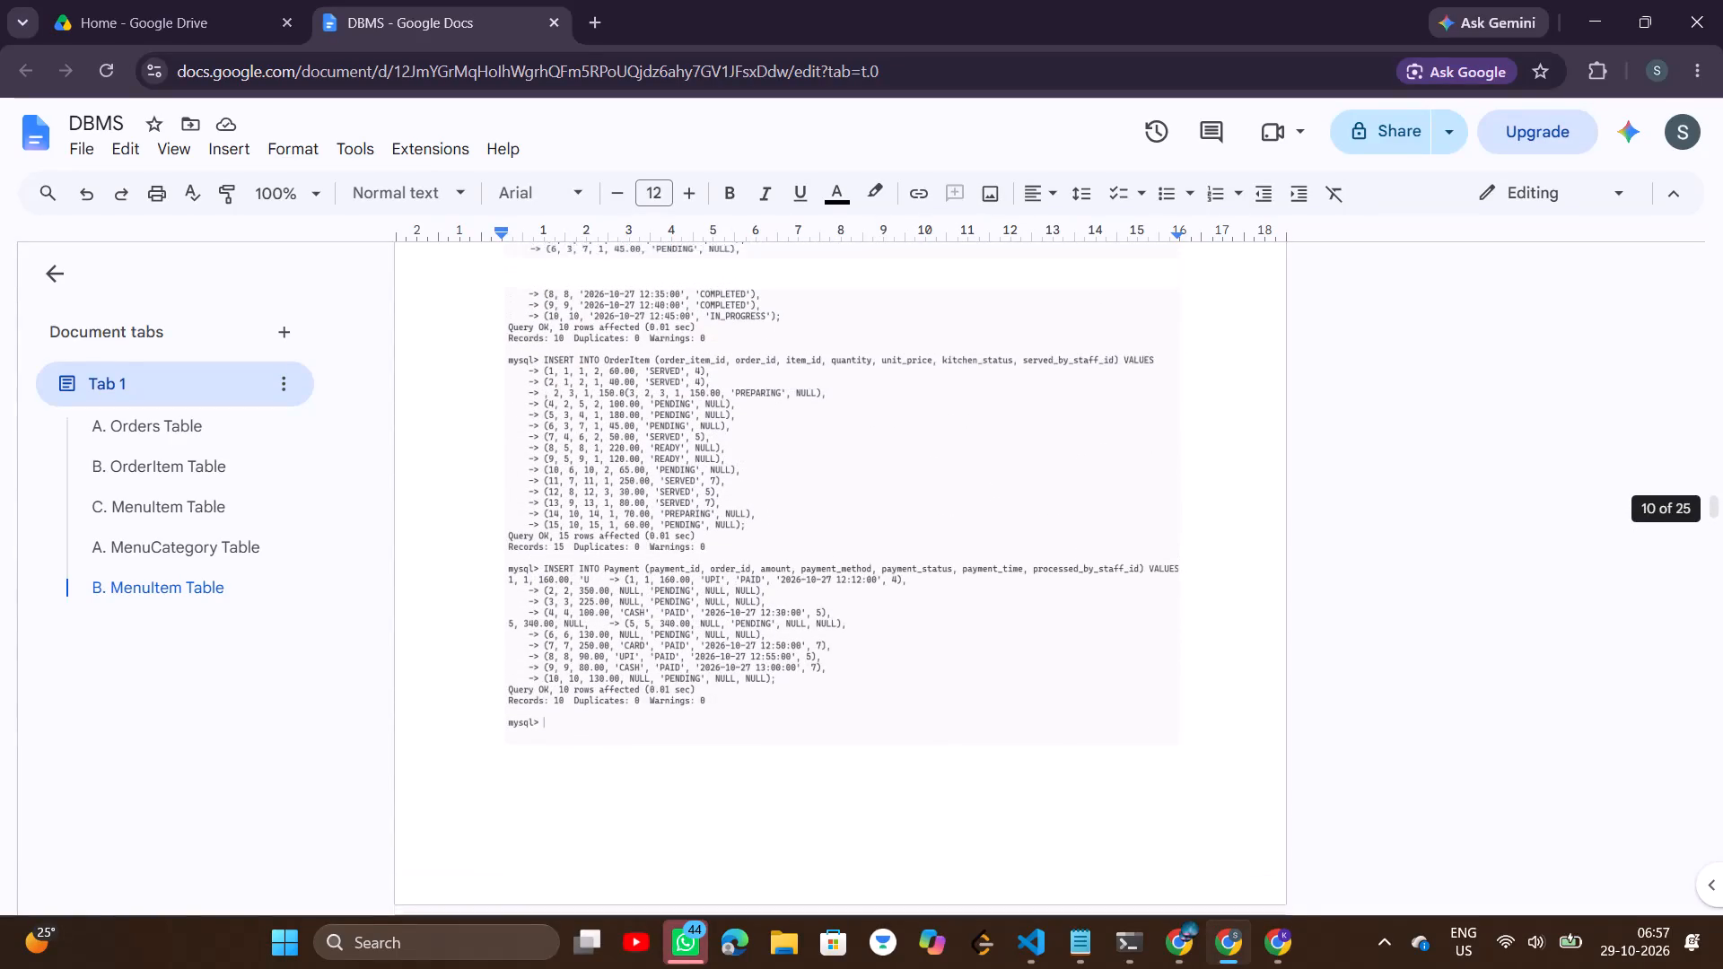
scroll(549, 640, down, 18)
scroll(549, 640, down, 6)
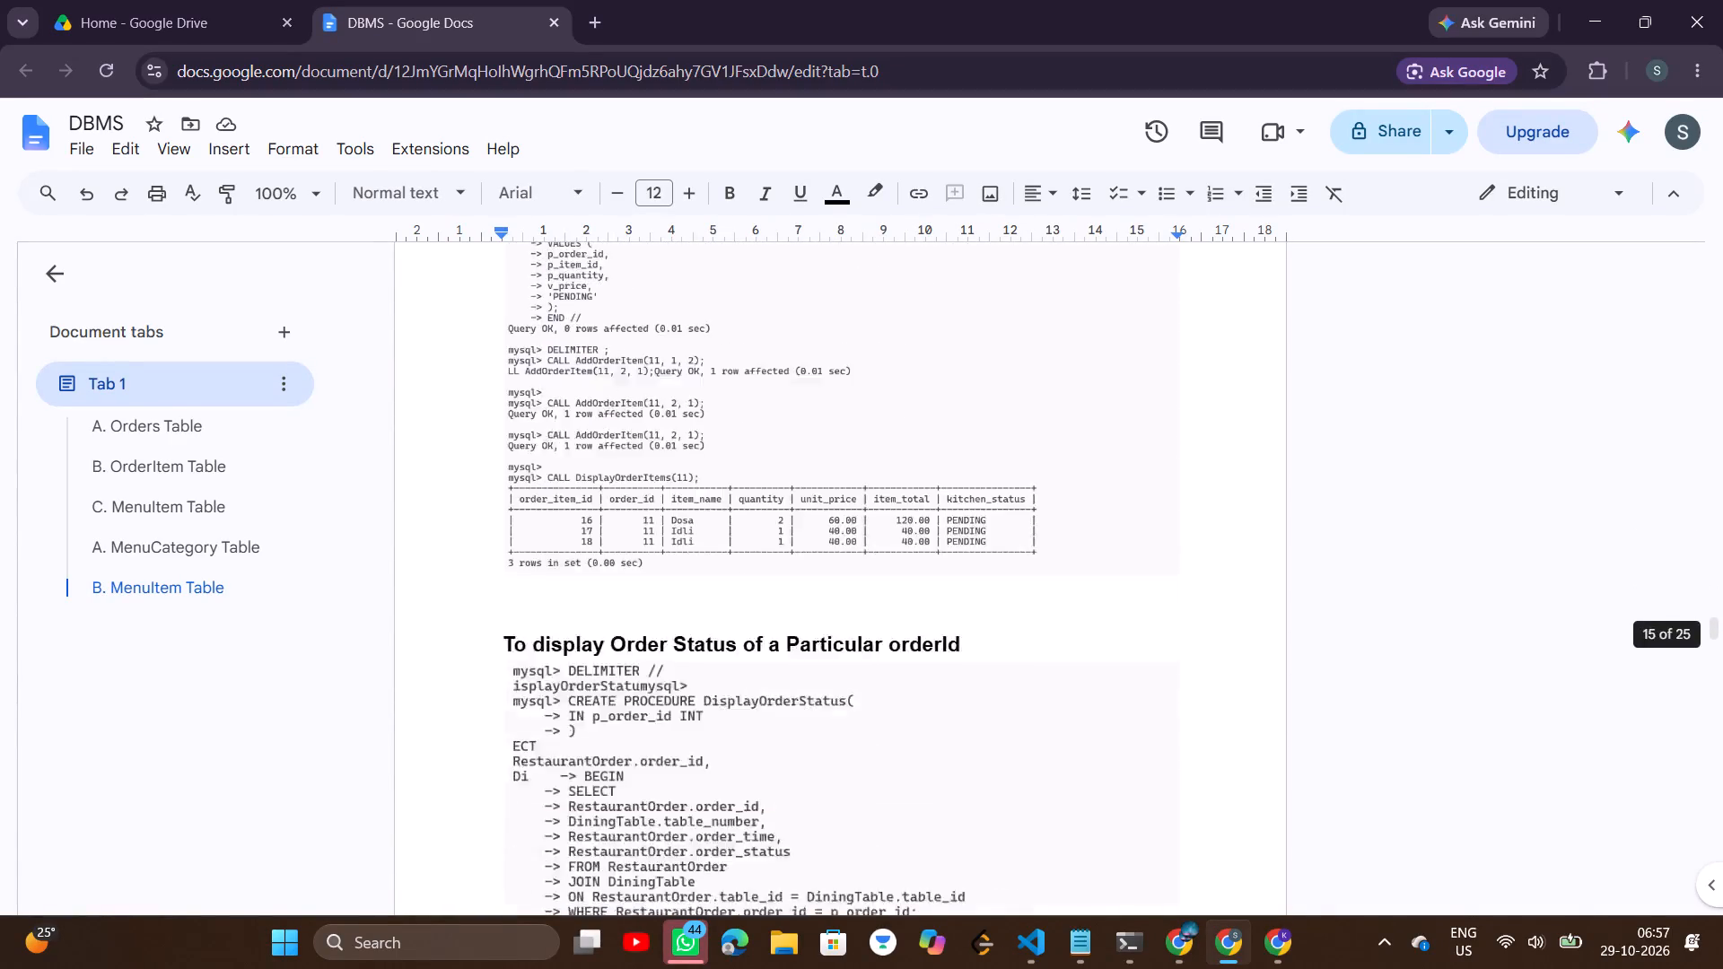
scroll(549, 640, down, 17)
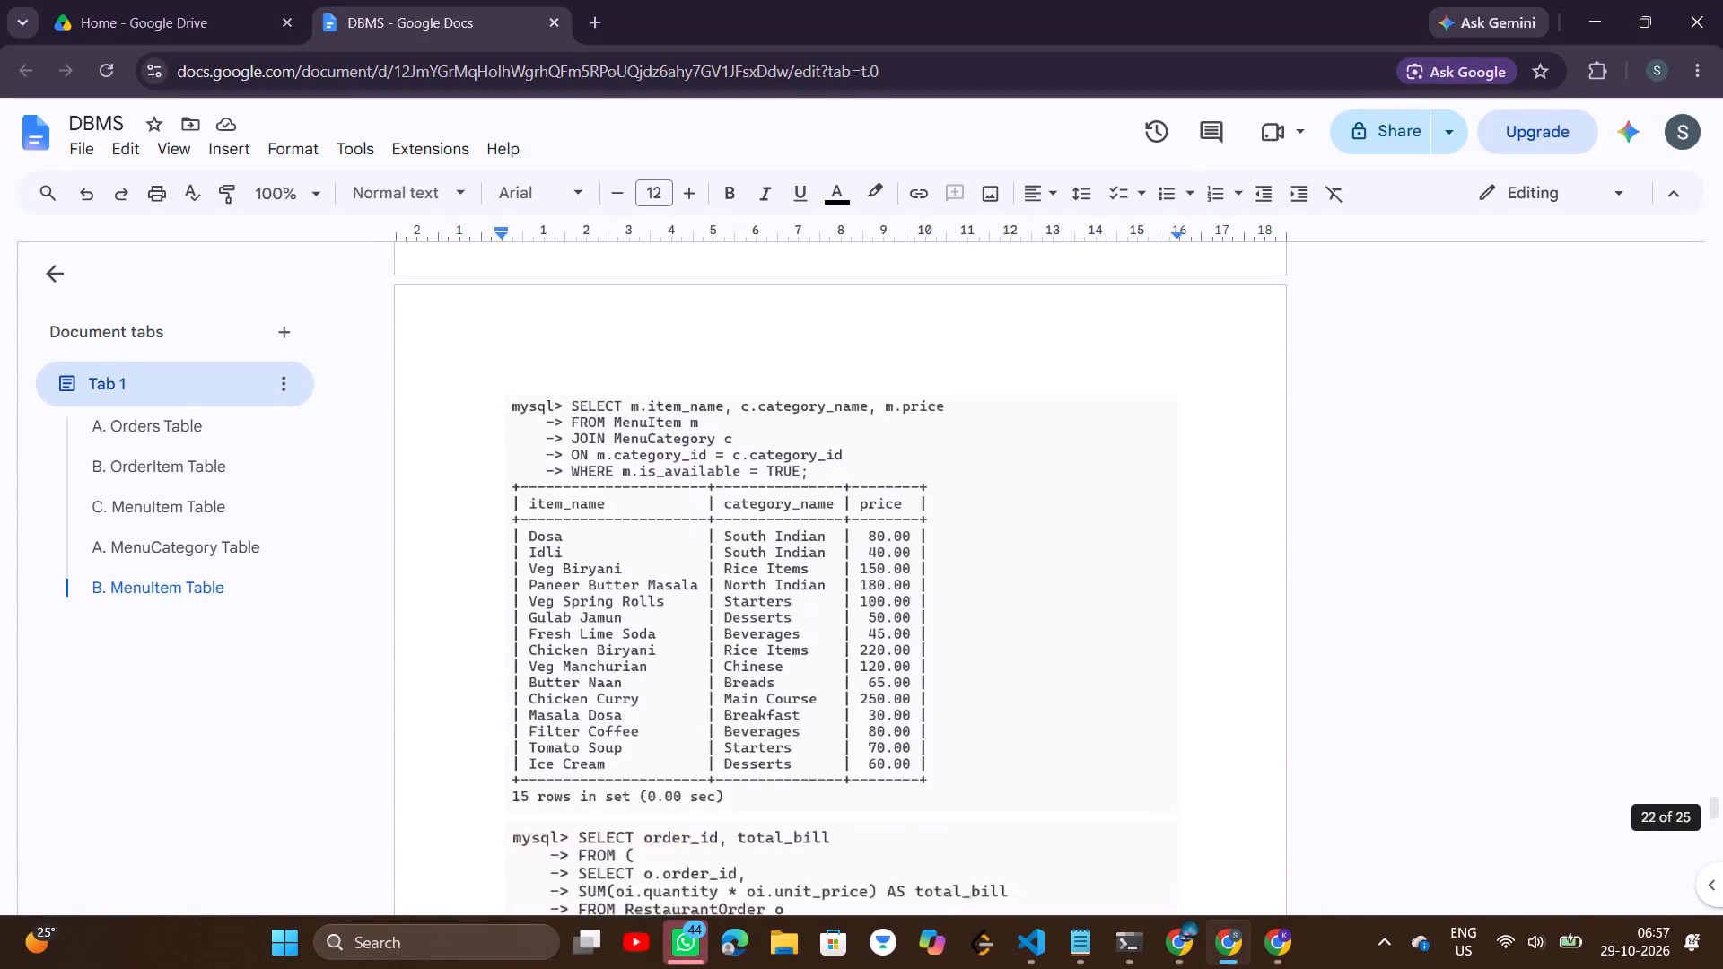
scroll(549, 640, down, 8)
scroll(549, 640, up, 1)
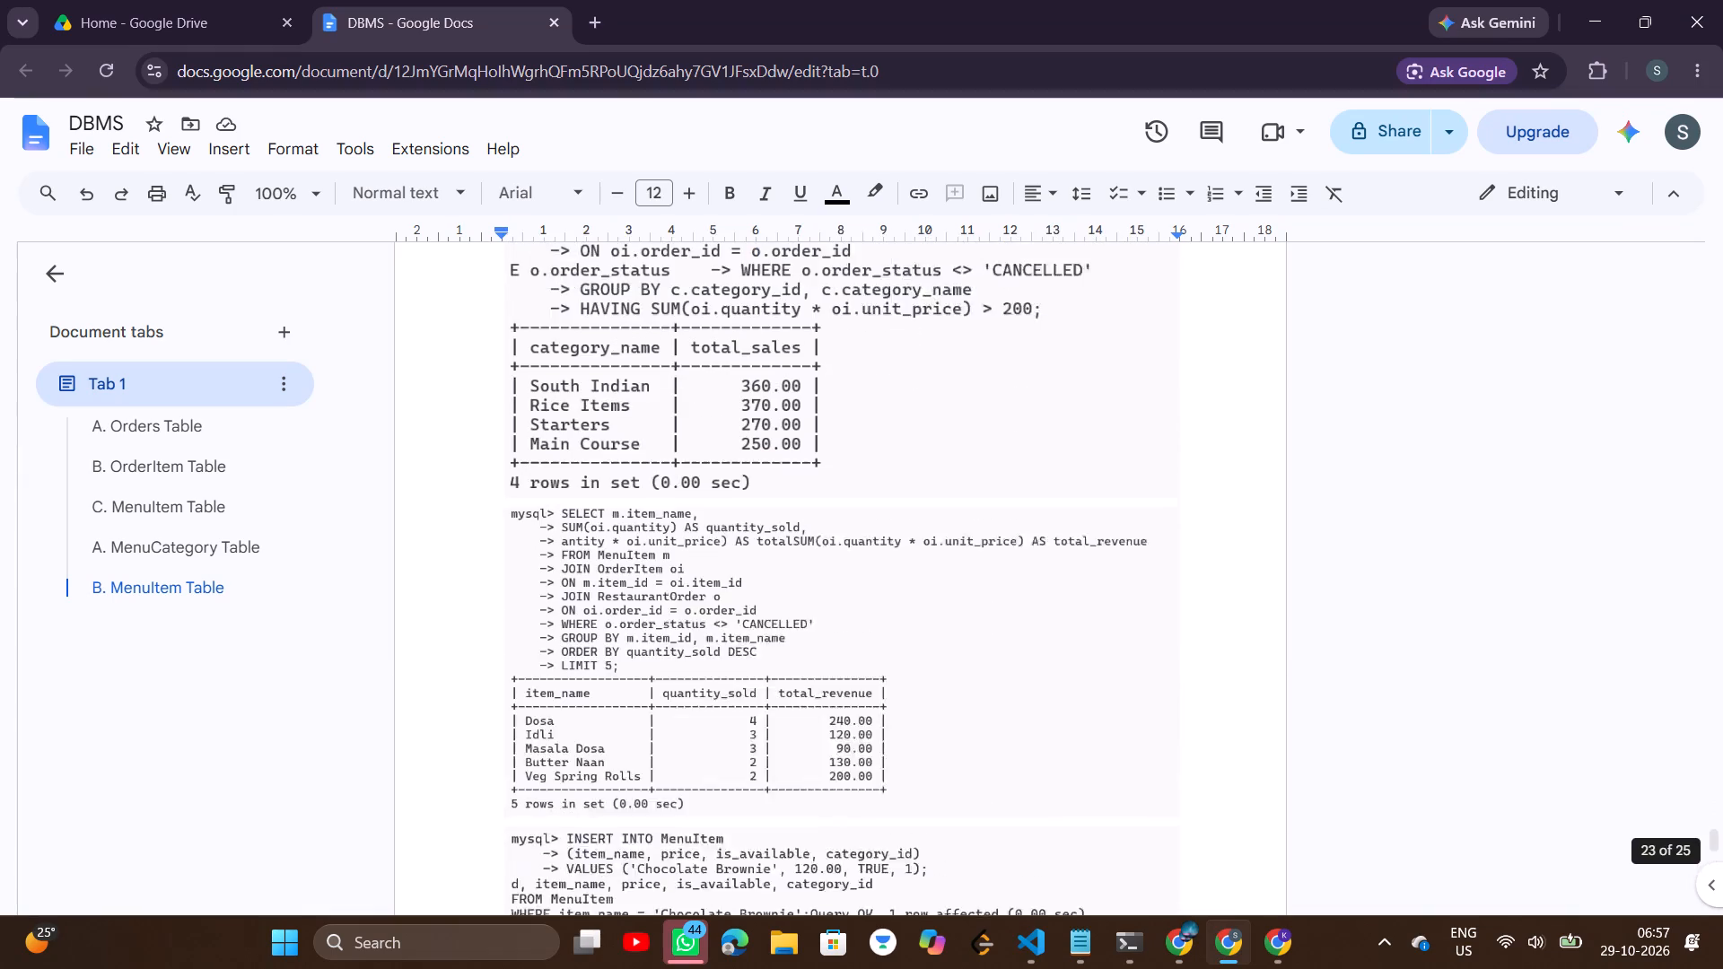
scroll(549, 640, down, 8)
scroll(549, 640, up, 1)
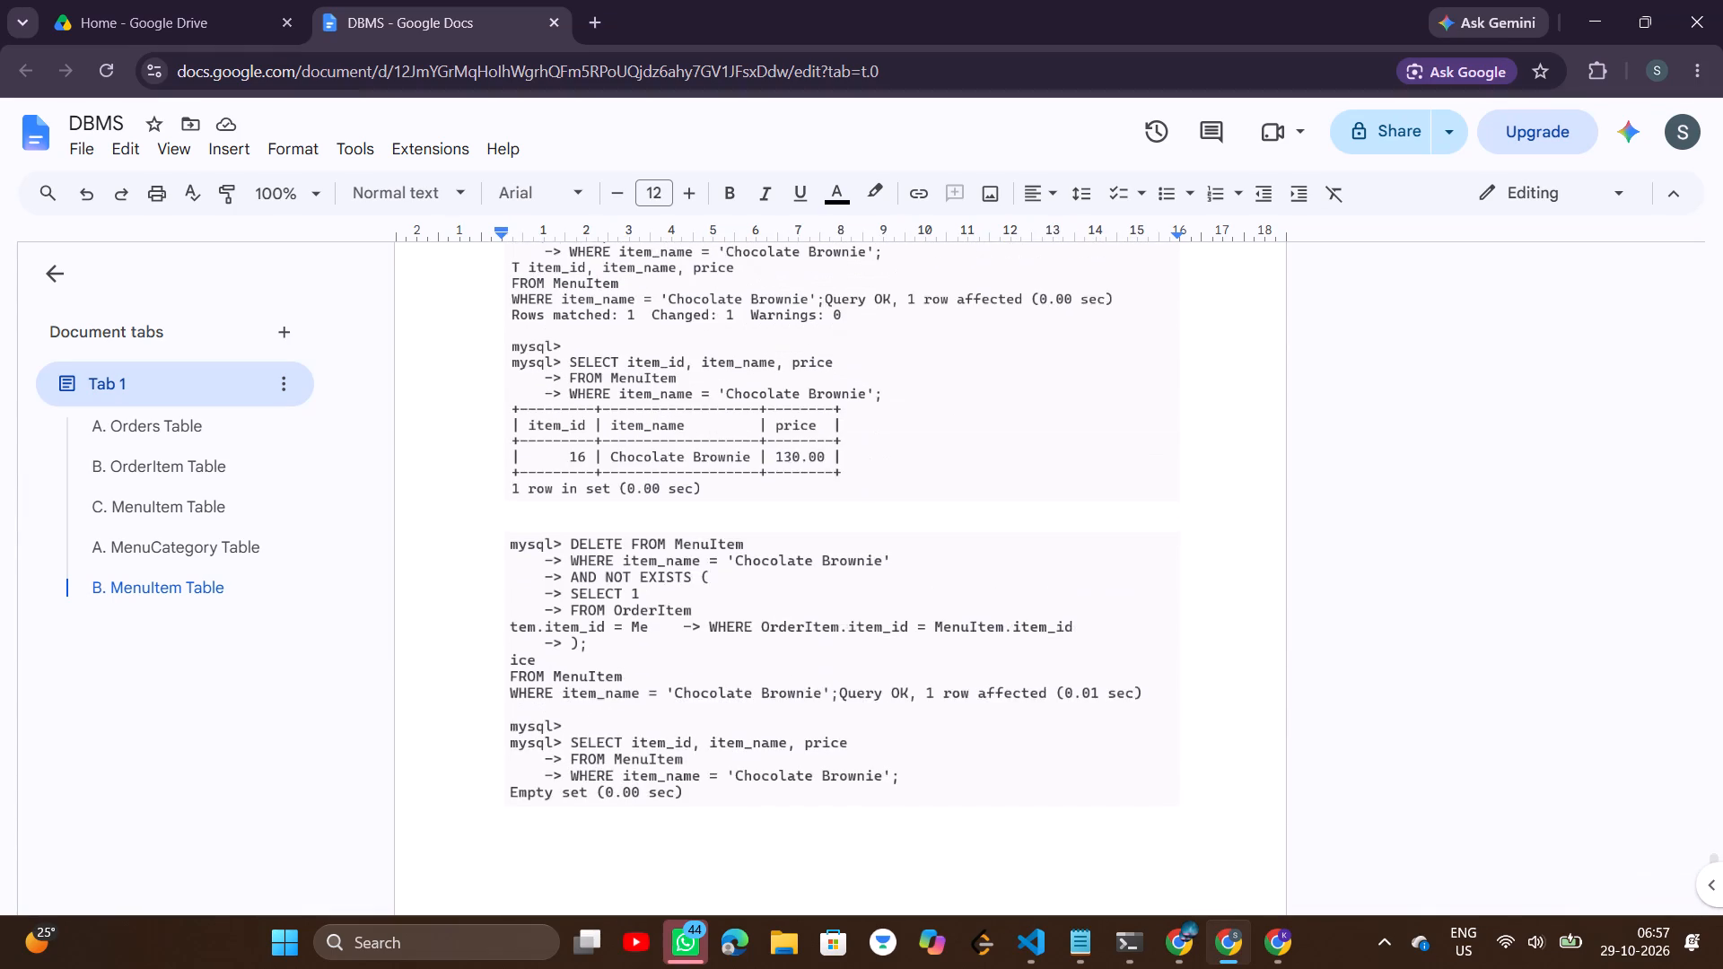
scroll(549, 640, up, 5)
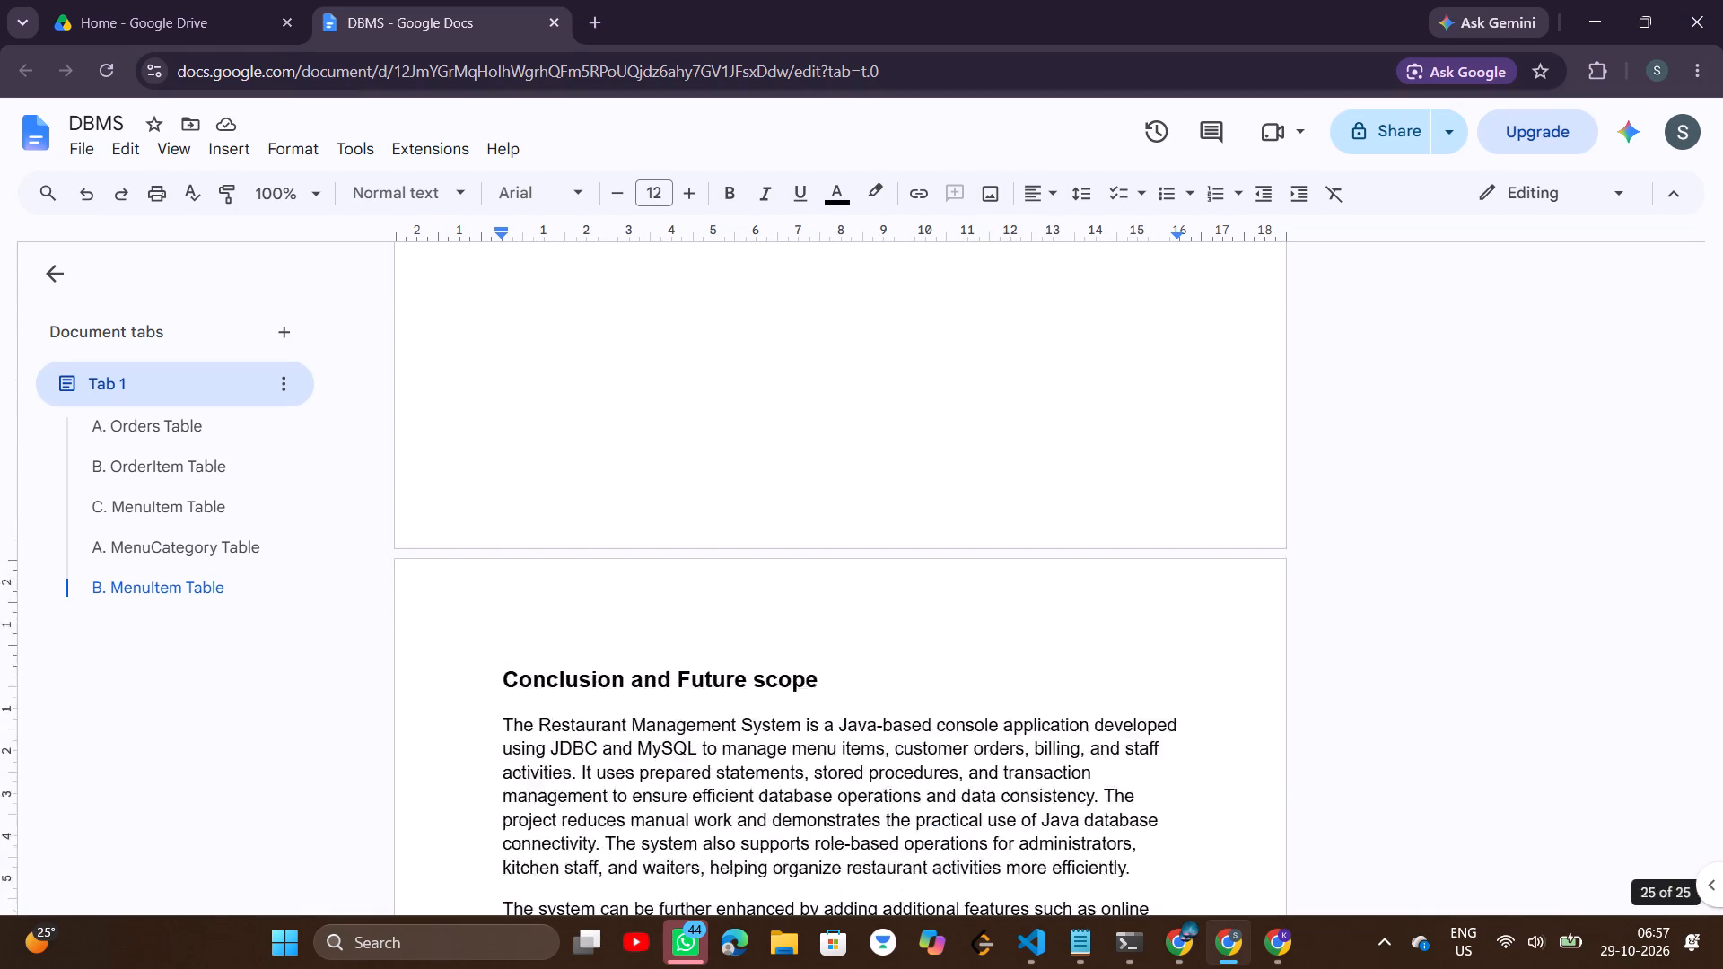
Increase the font size of the "Usage of AI" heading to 17.
scroll(549, 640, up, 1)
triple_click(556, 456)
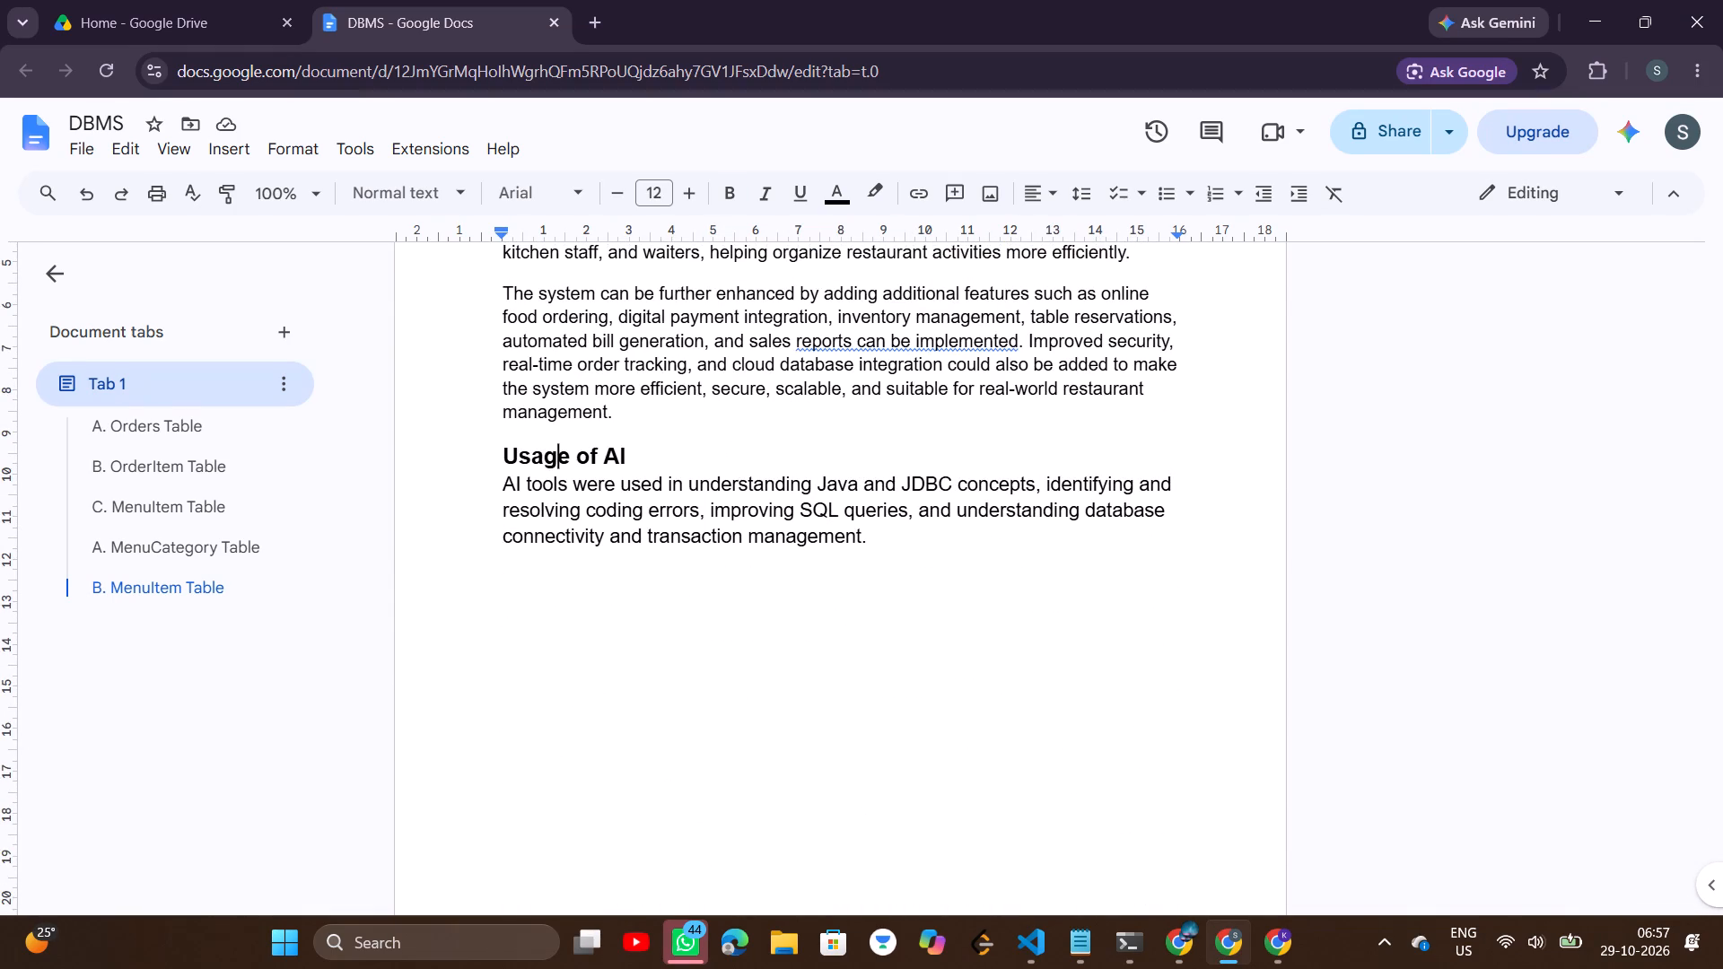
double_click(694, 191)
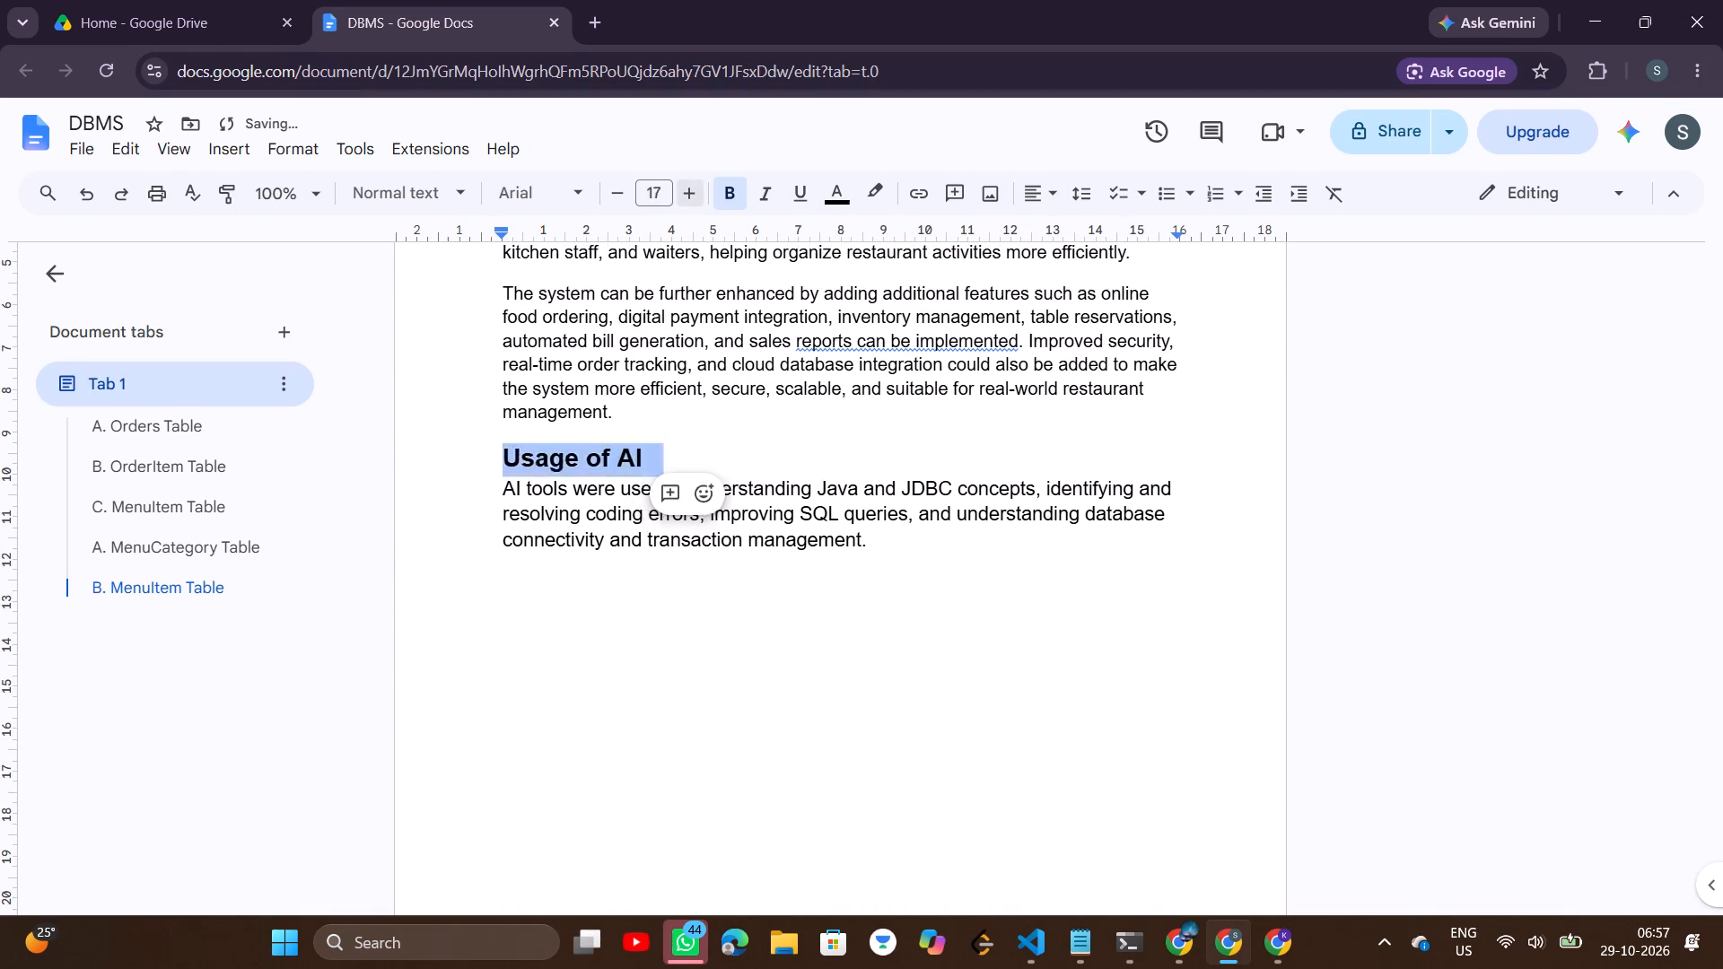
click(712, 456)
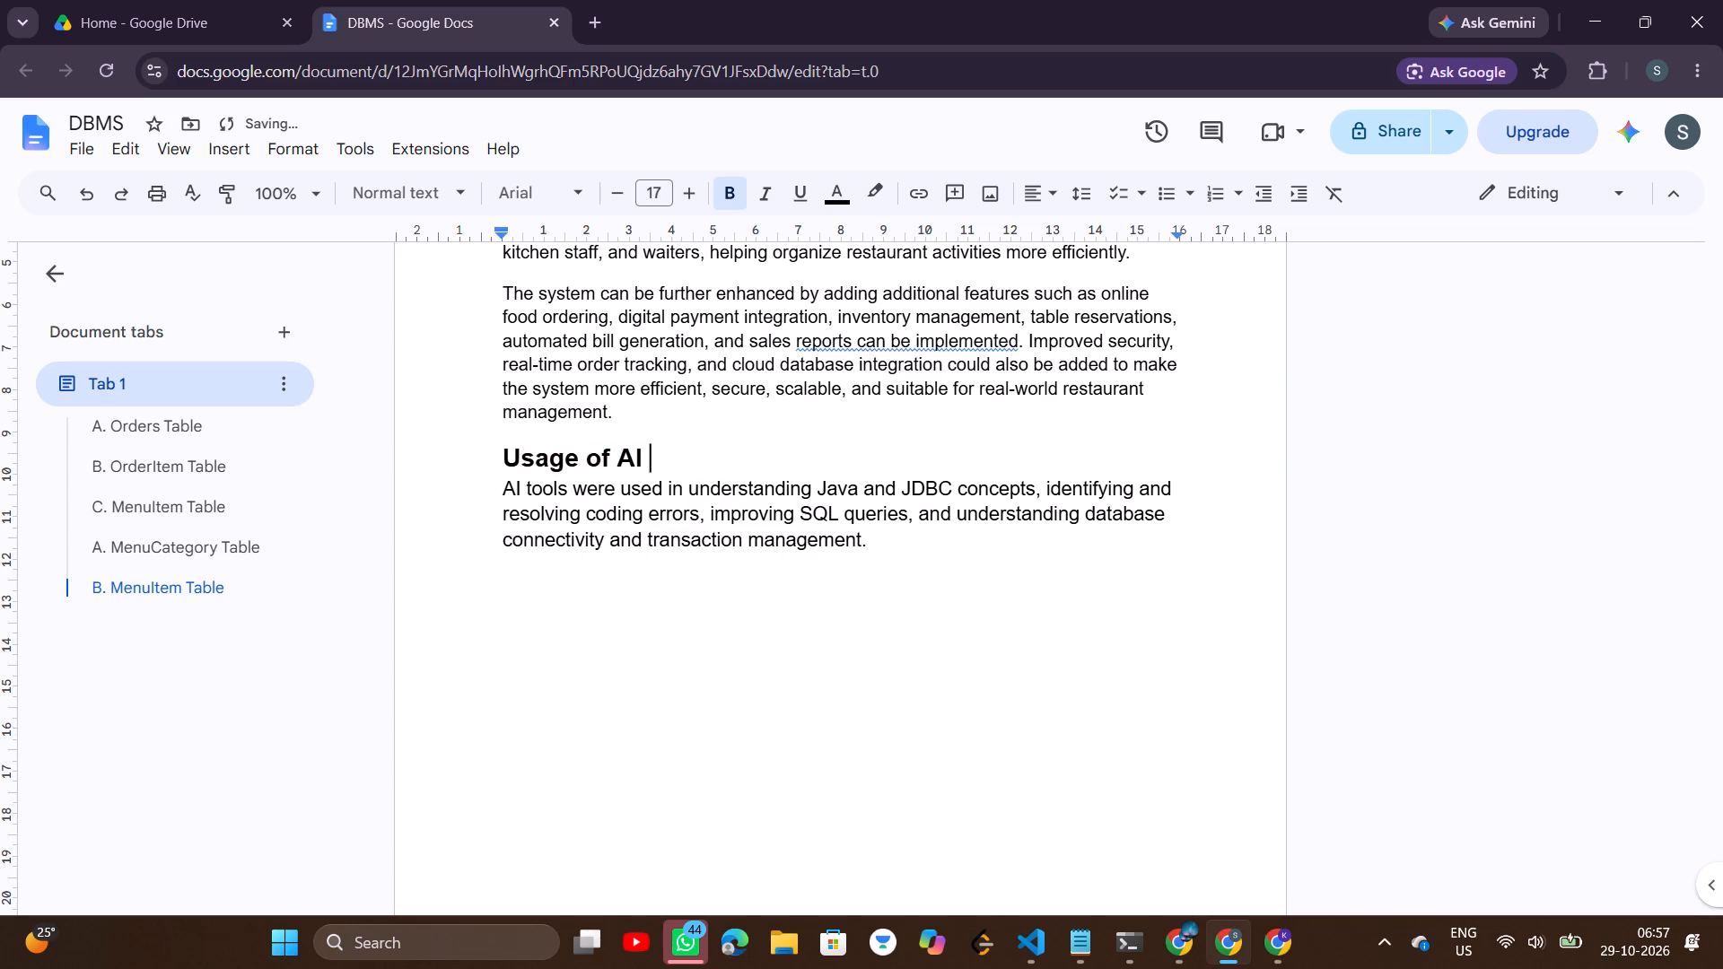
Increase the font size of the two body paragraphs under Conclusion and Future scope by one point.
click(696, 362)
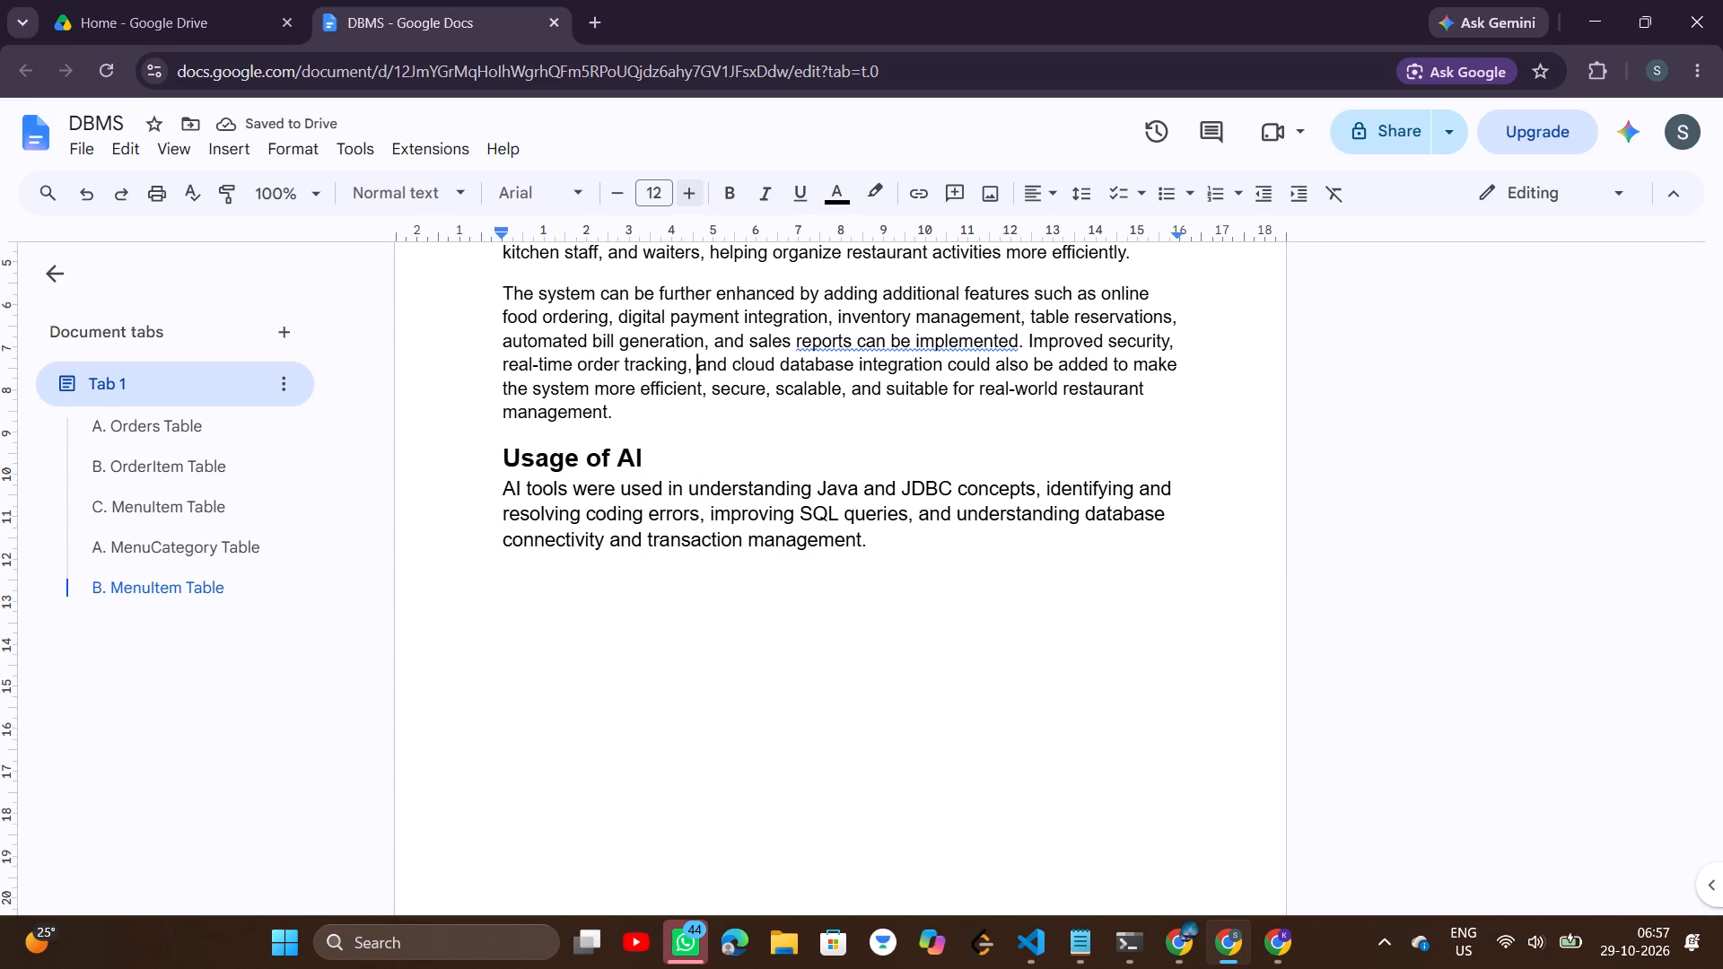
scroll(569, 360, up, 2)
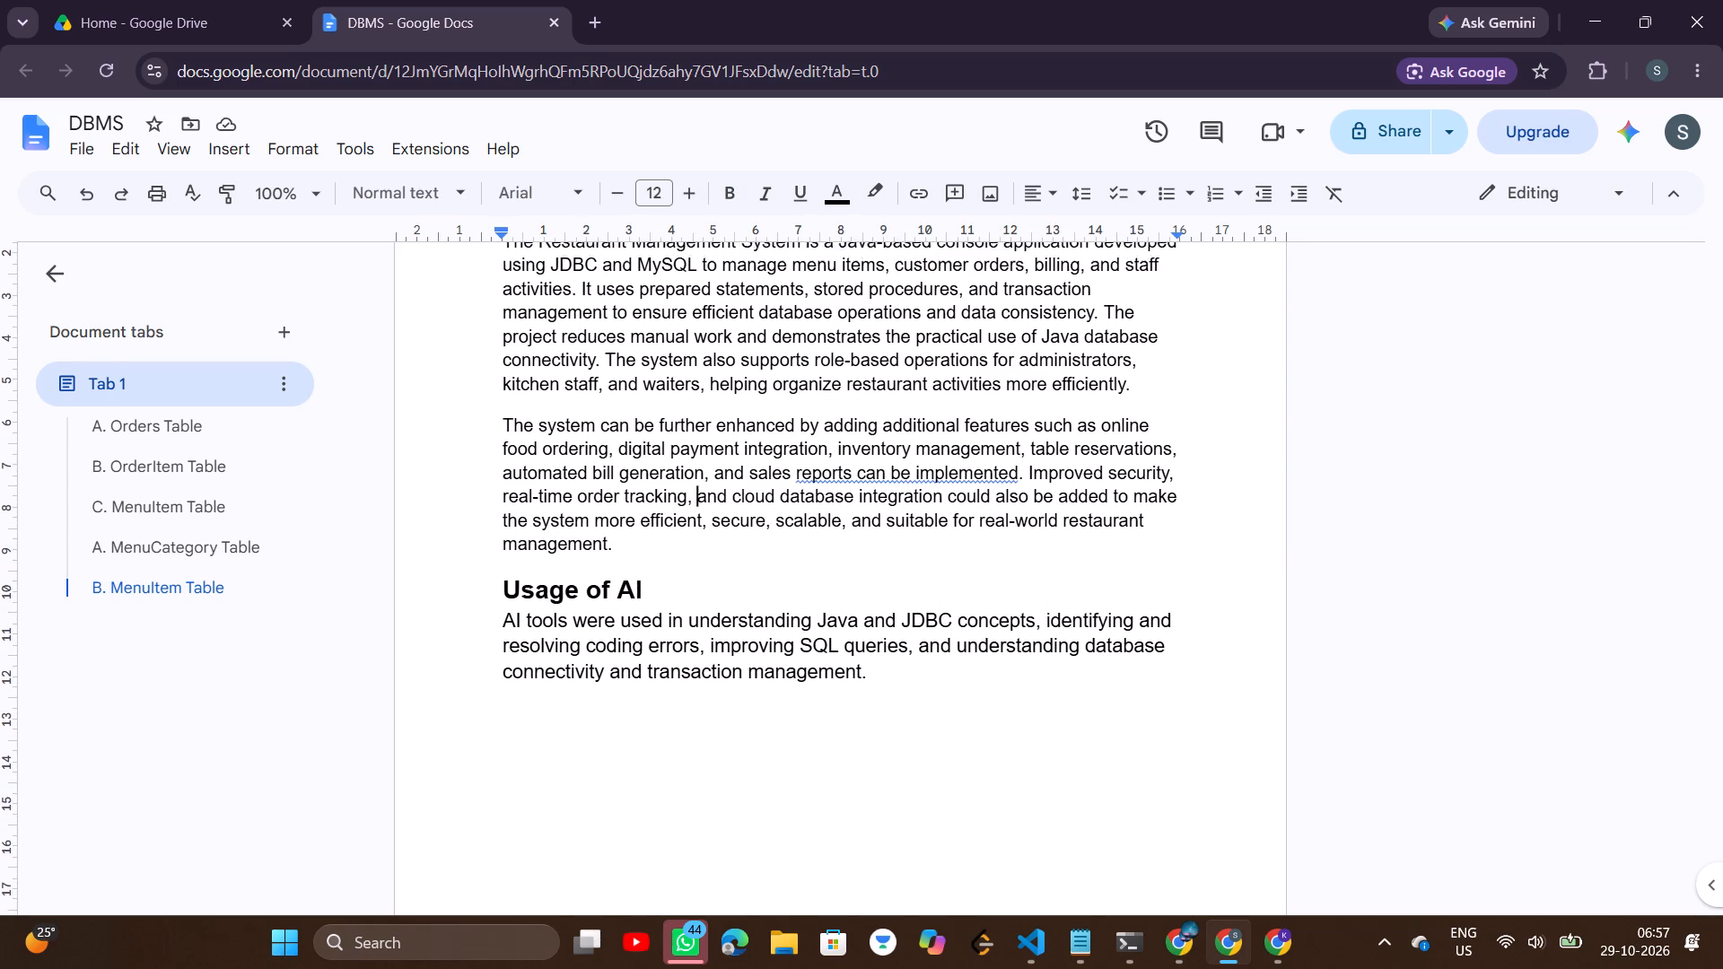
scroll(530, 301, up, 1)
drag(503, 340, 611, 639)
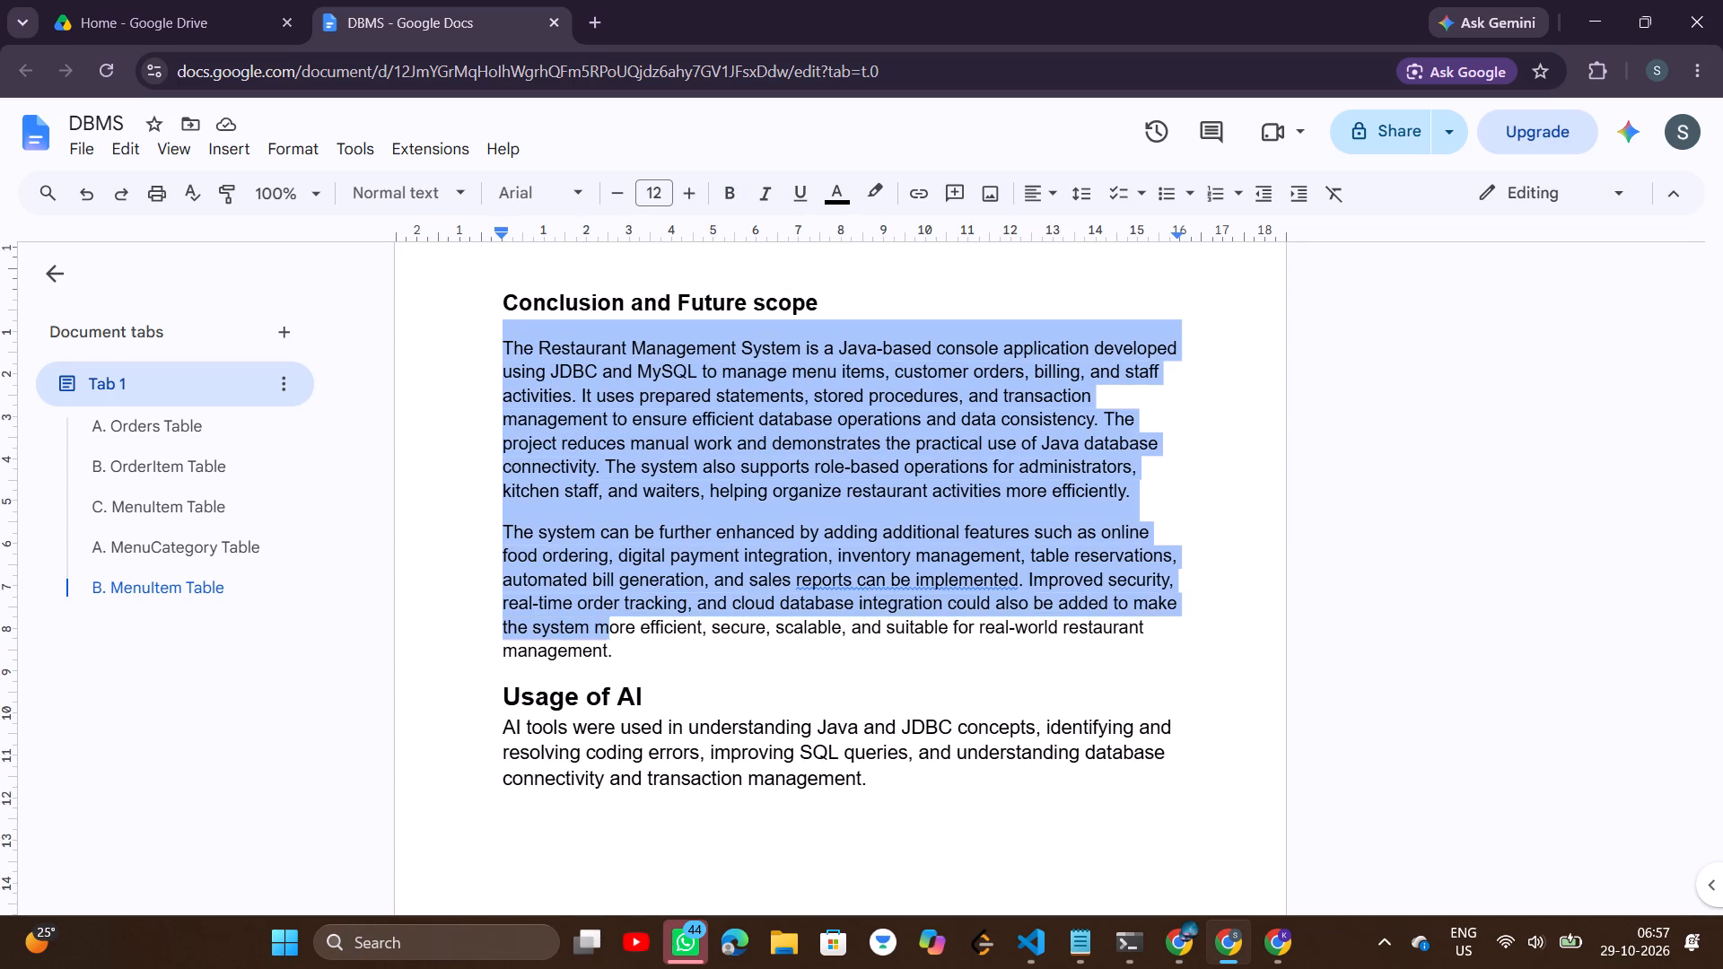
drag(611, 639, 612, 644)
click(690, 196)
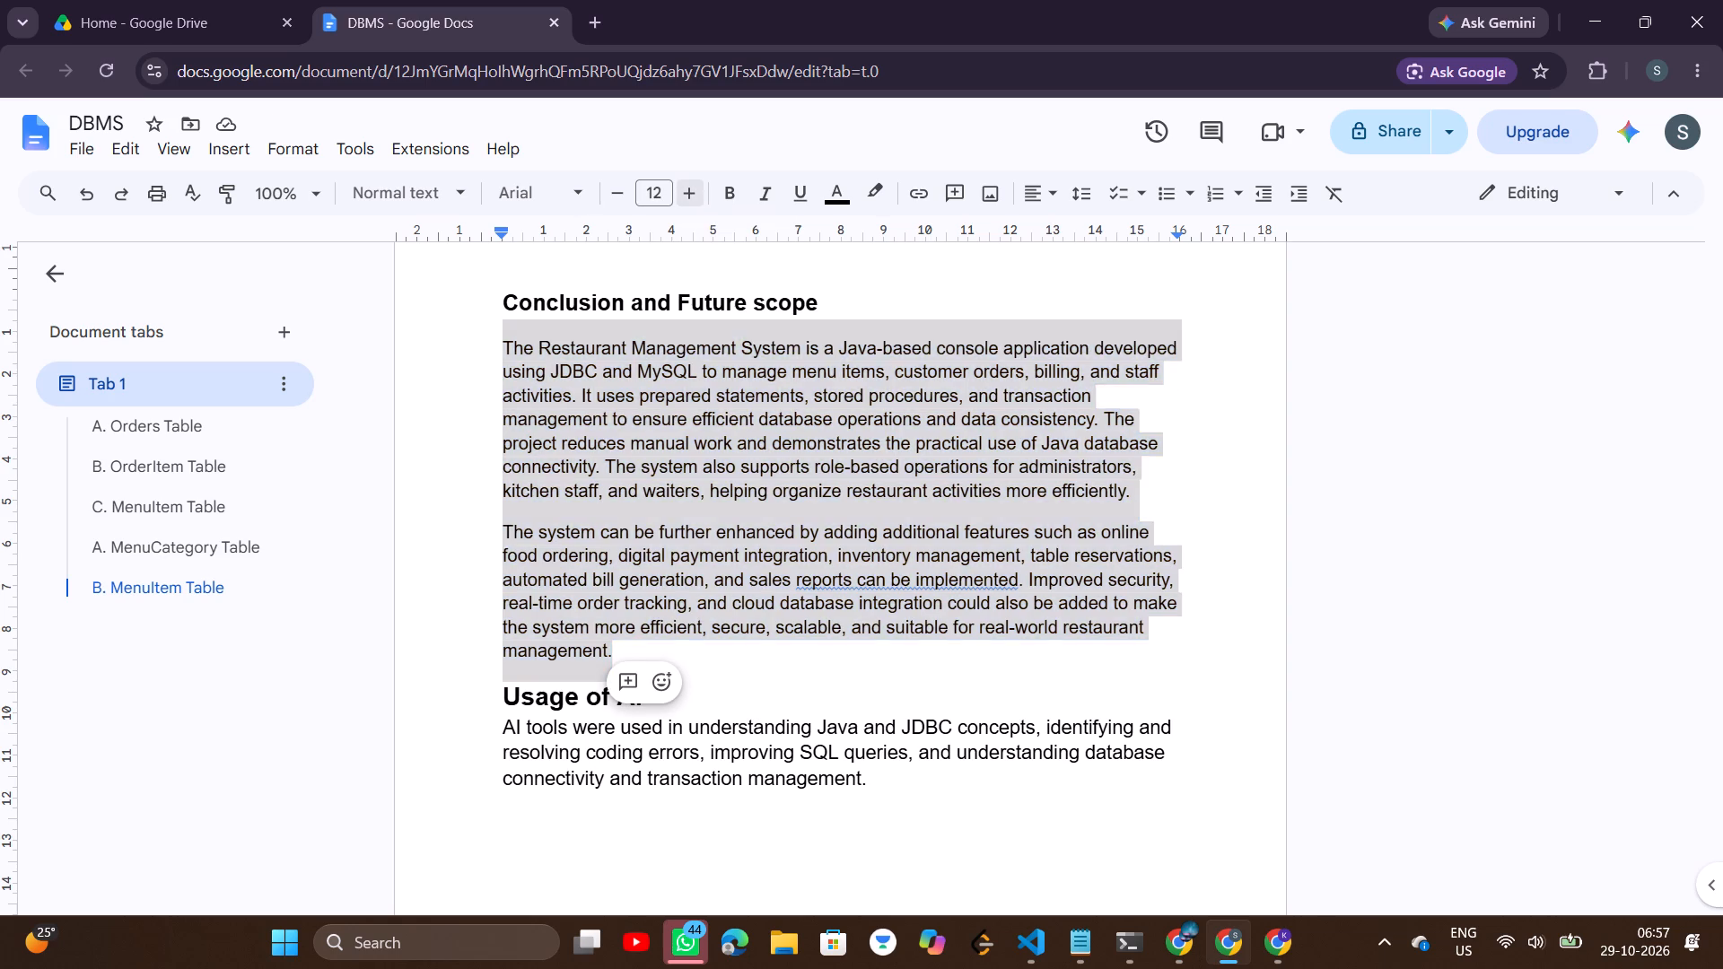
Increase the font size of the "Conclusion and Future scope" heading to 17.
click(490, 308)
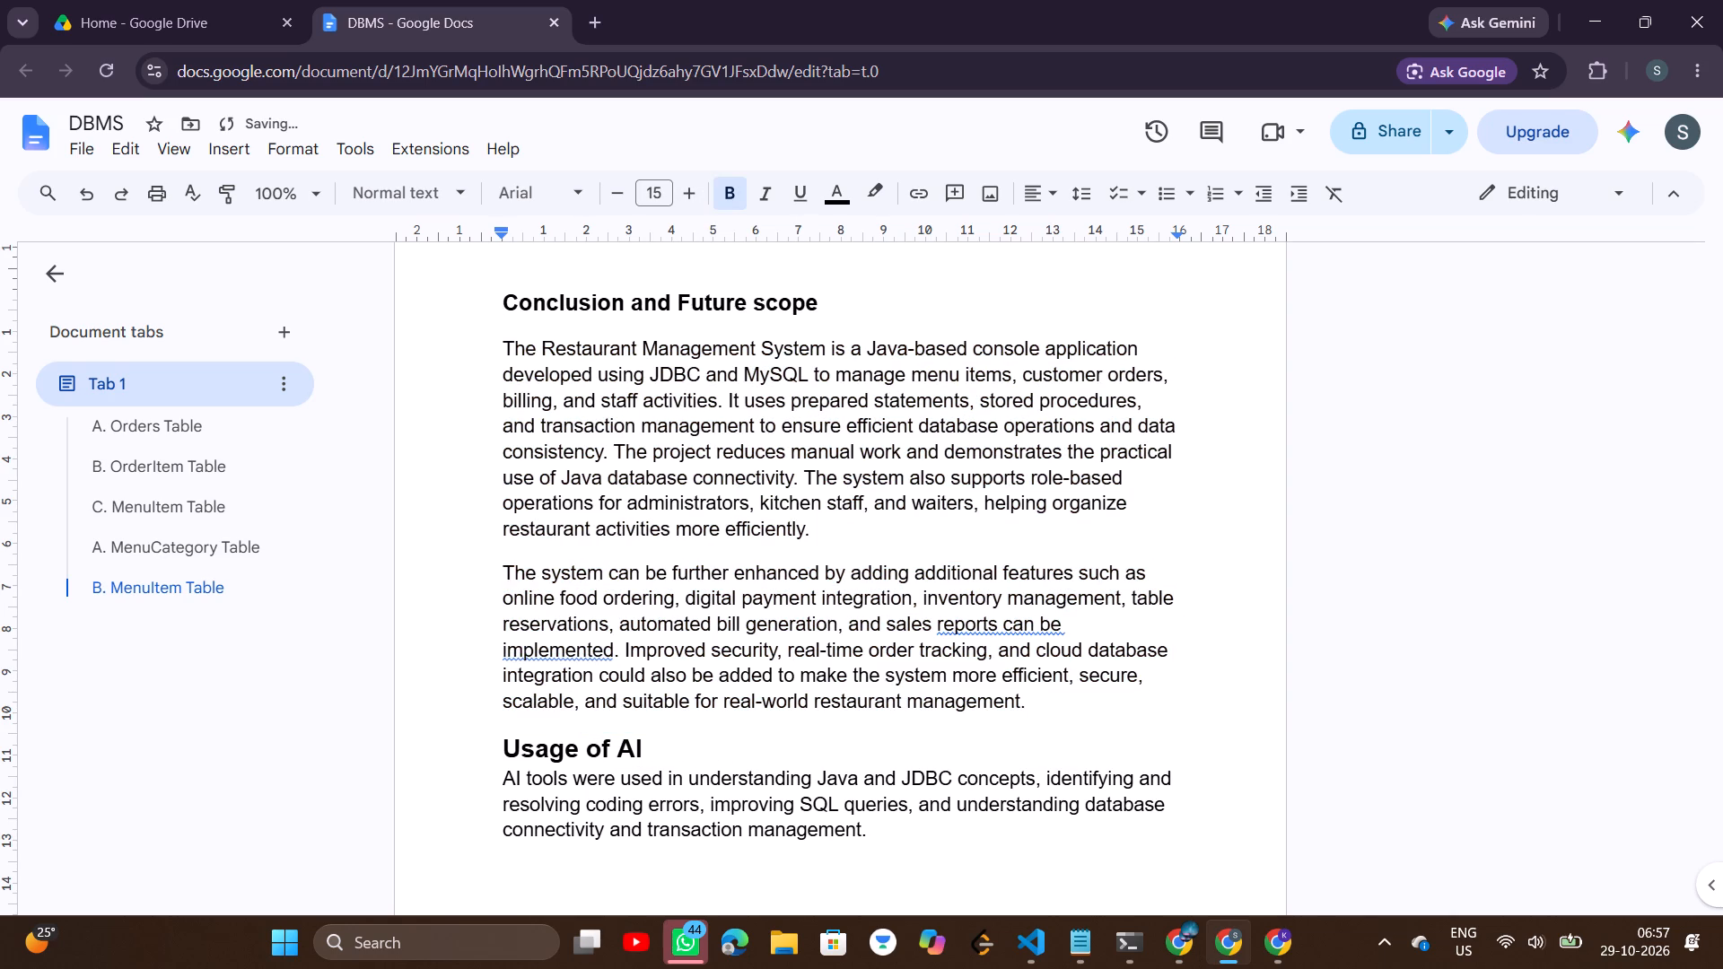
drag(503, 301, 776, 292)
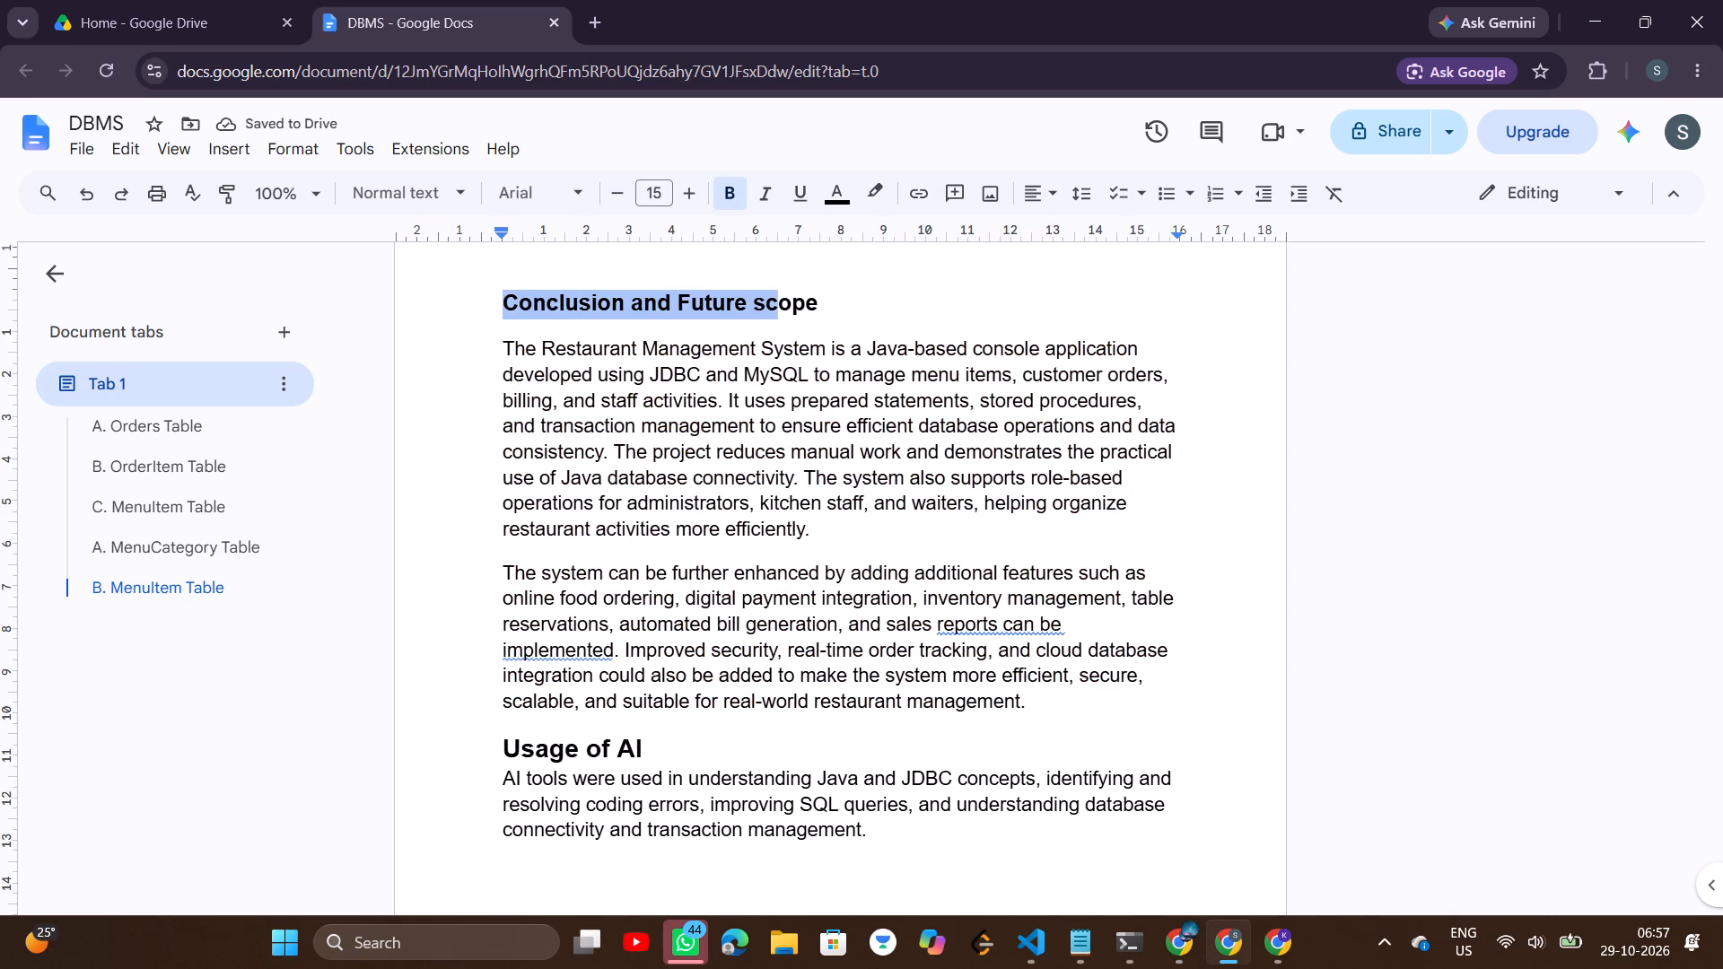
drag(776, 292, 817, 297)
click(689, 191)
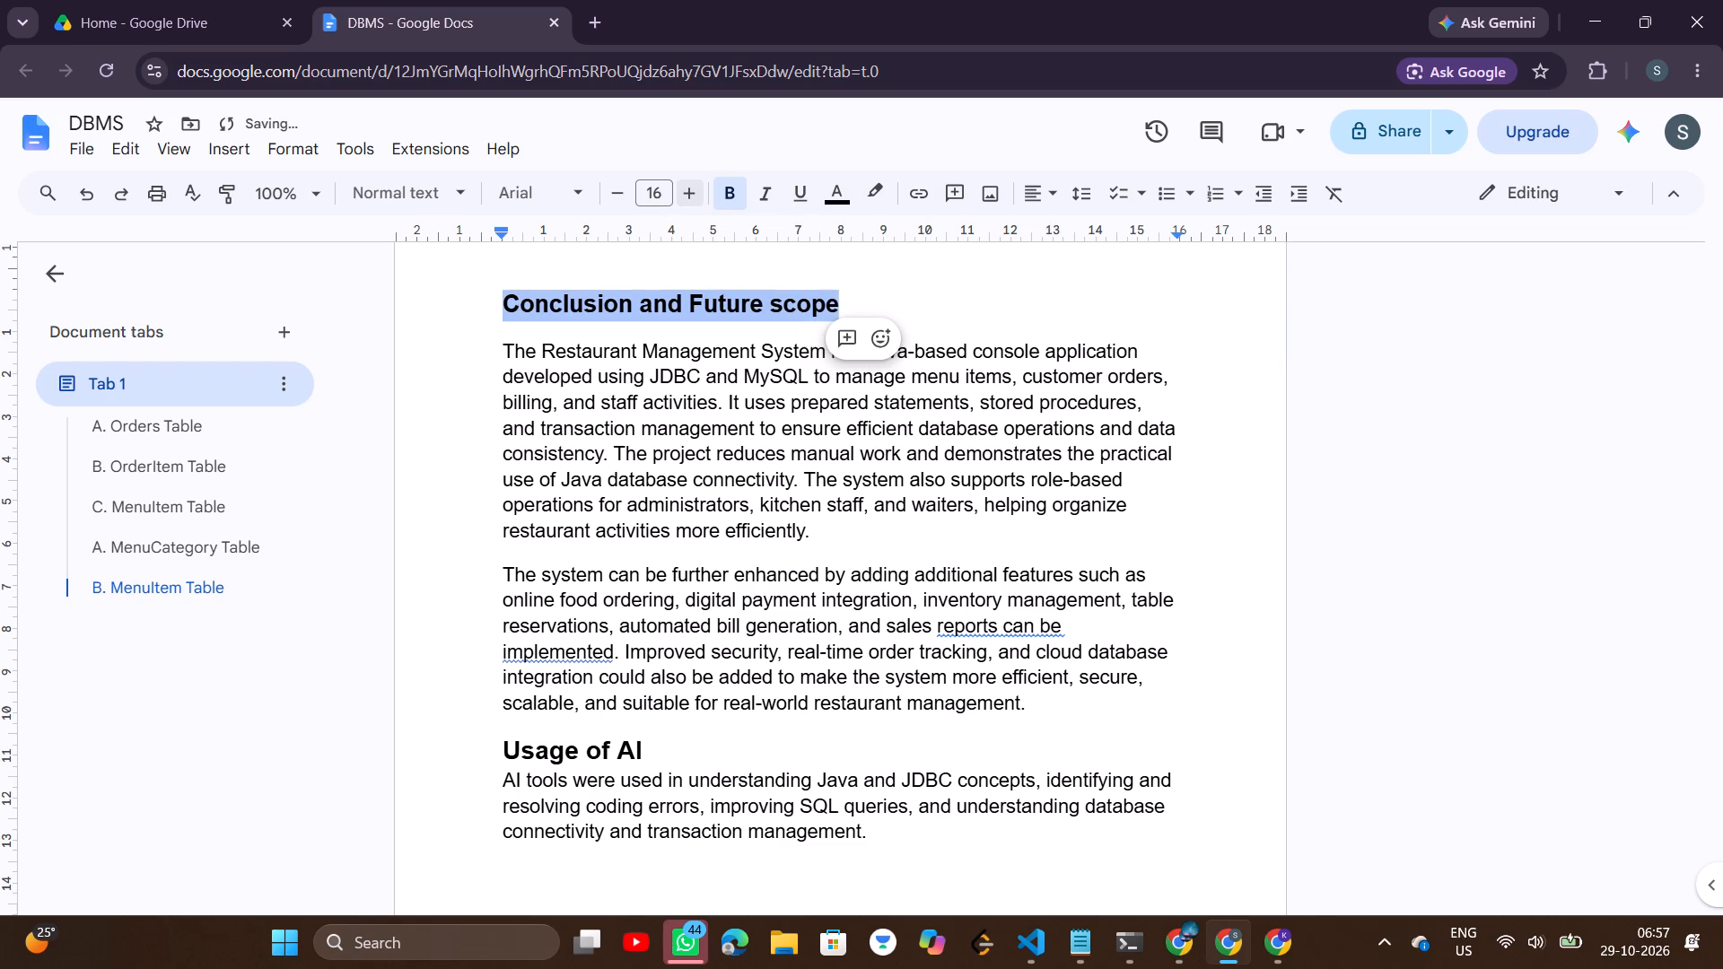
click(689, 191)
click(848, 268)
scroll(848, 268, up, 1)
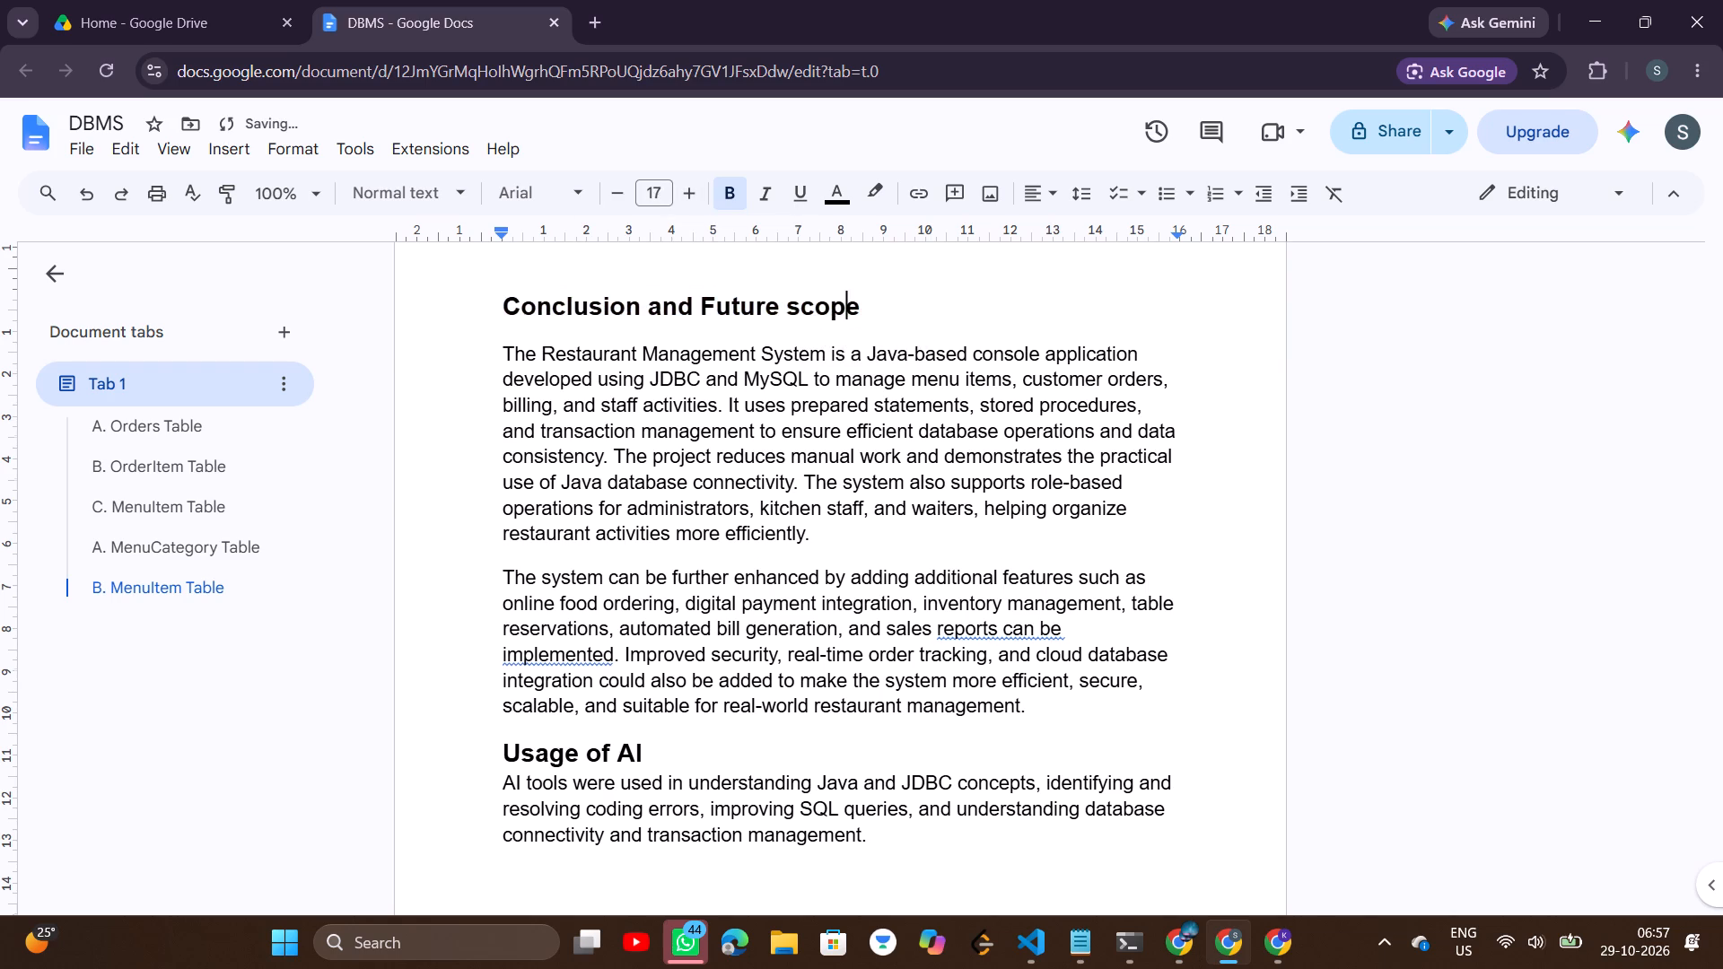
scroll(848, 268, up, 1)
scroll(848, 268, down, 1)
scroll(848, 268, up, 3)
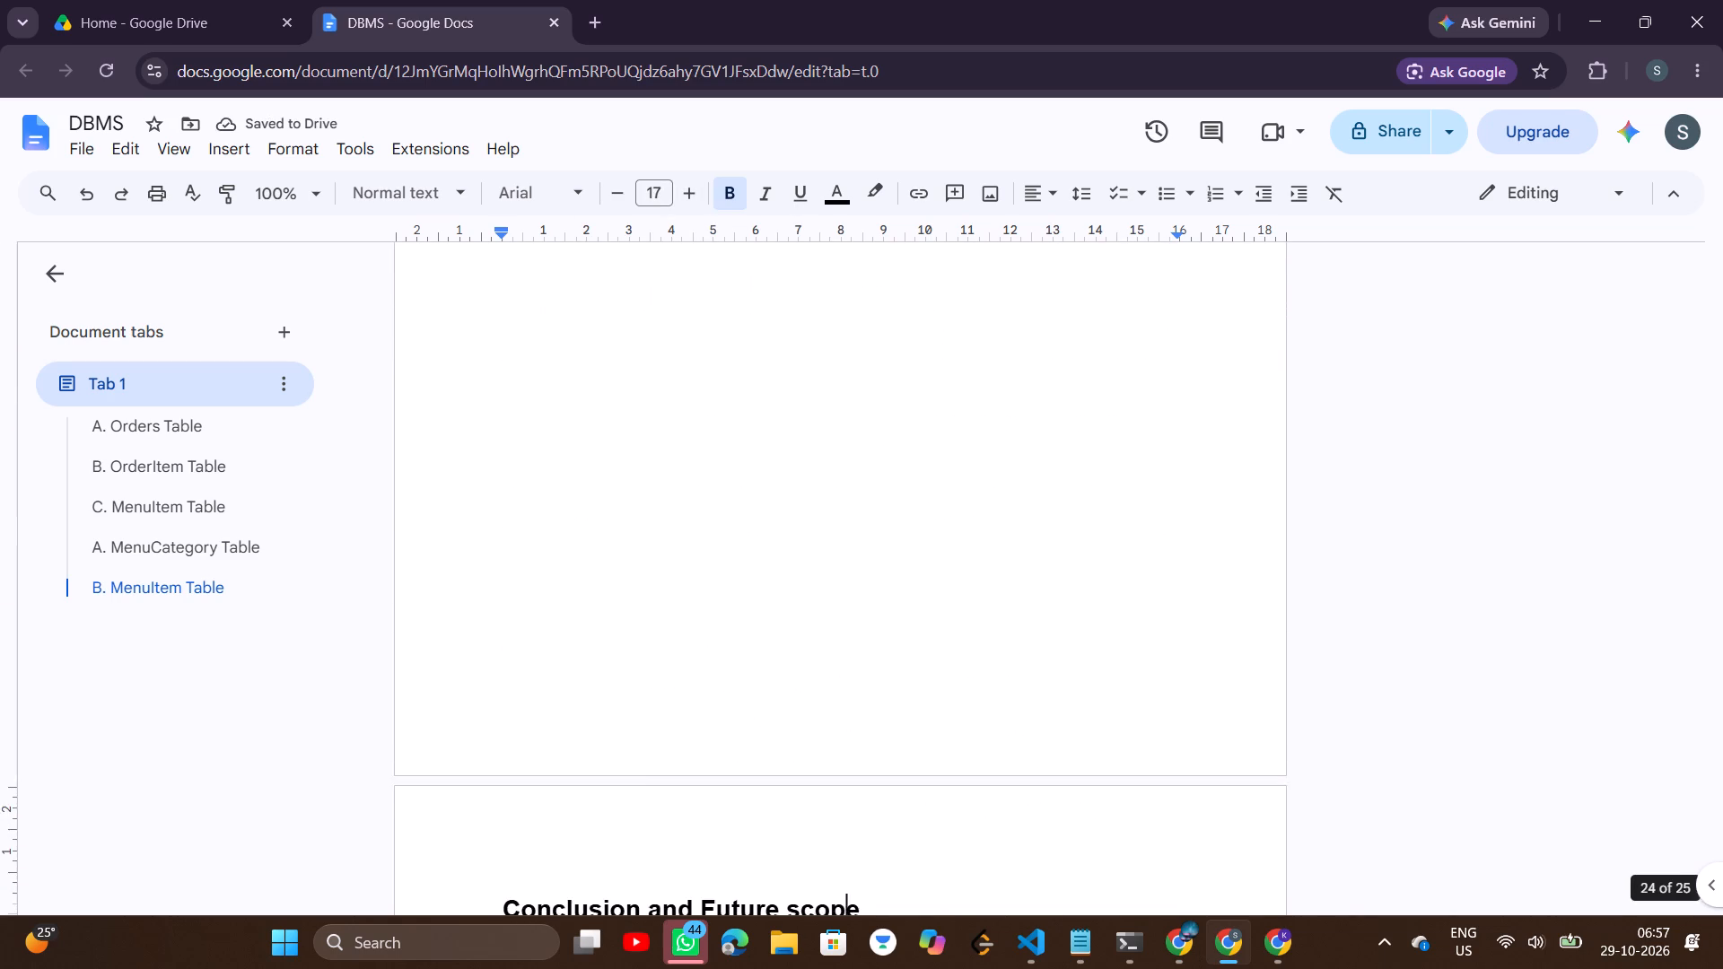
scroll(848, 268, up, 19)
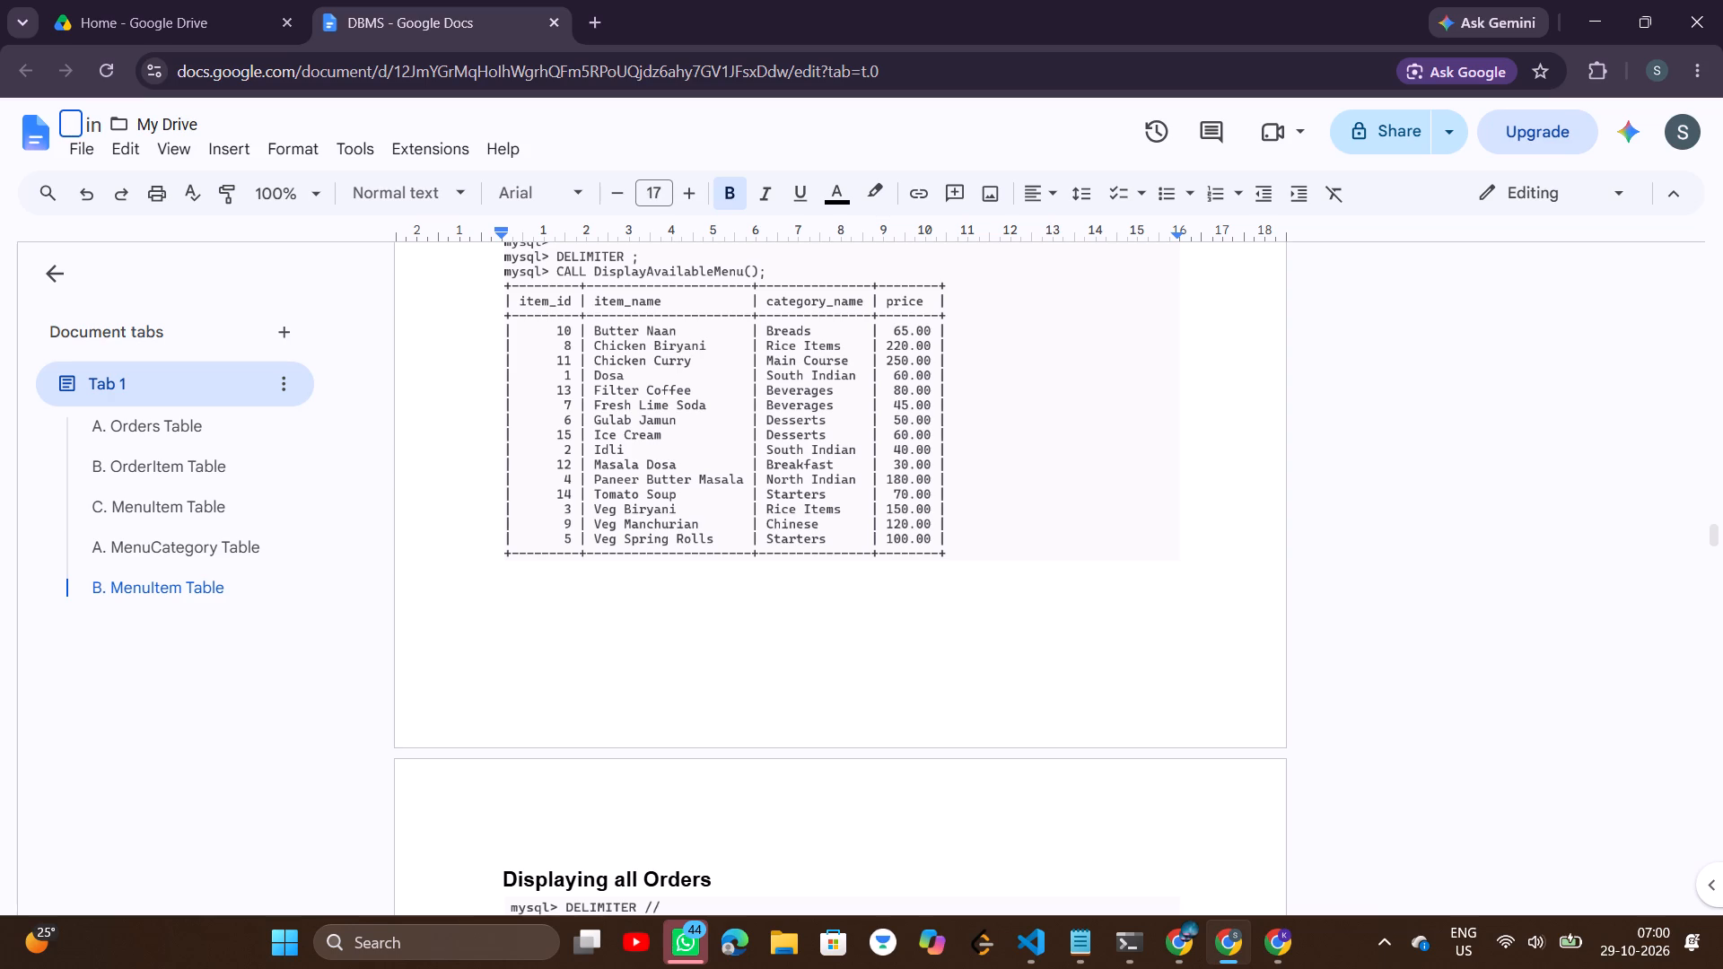
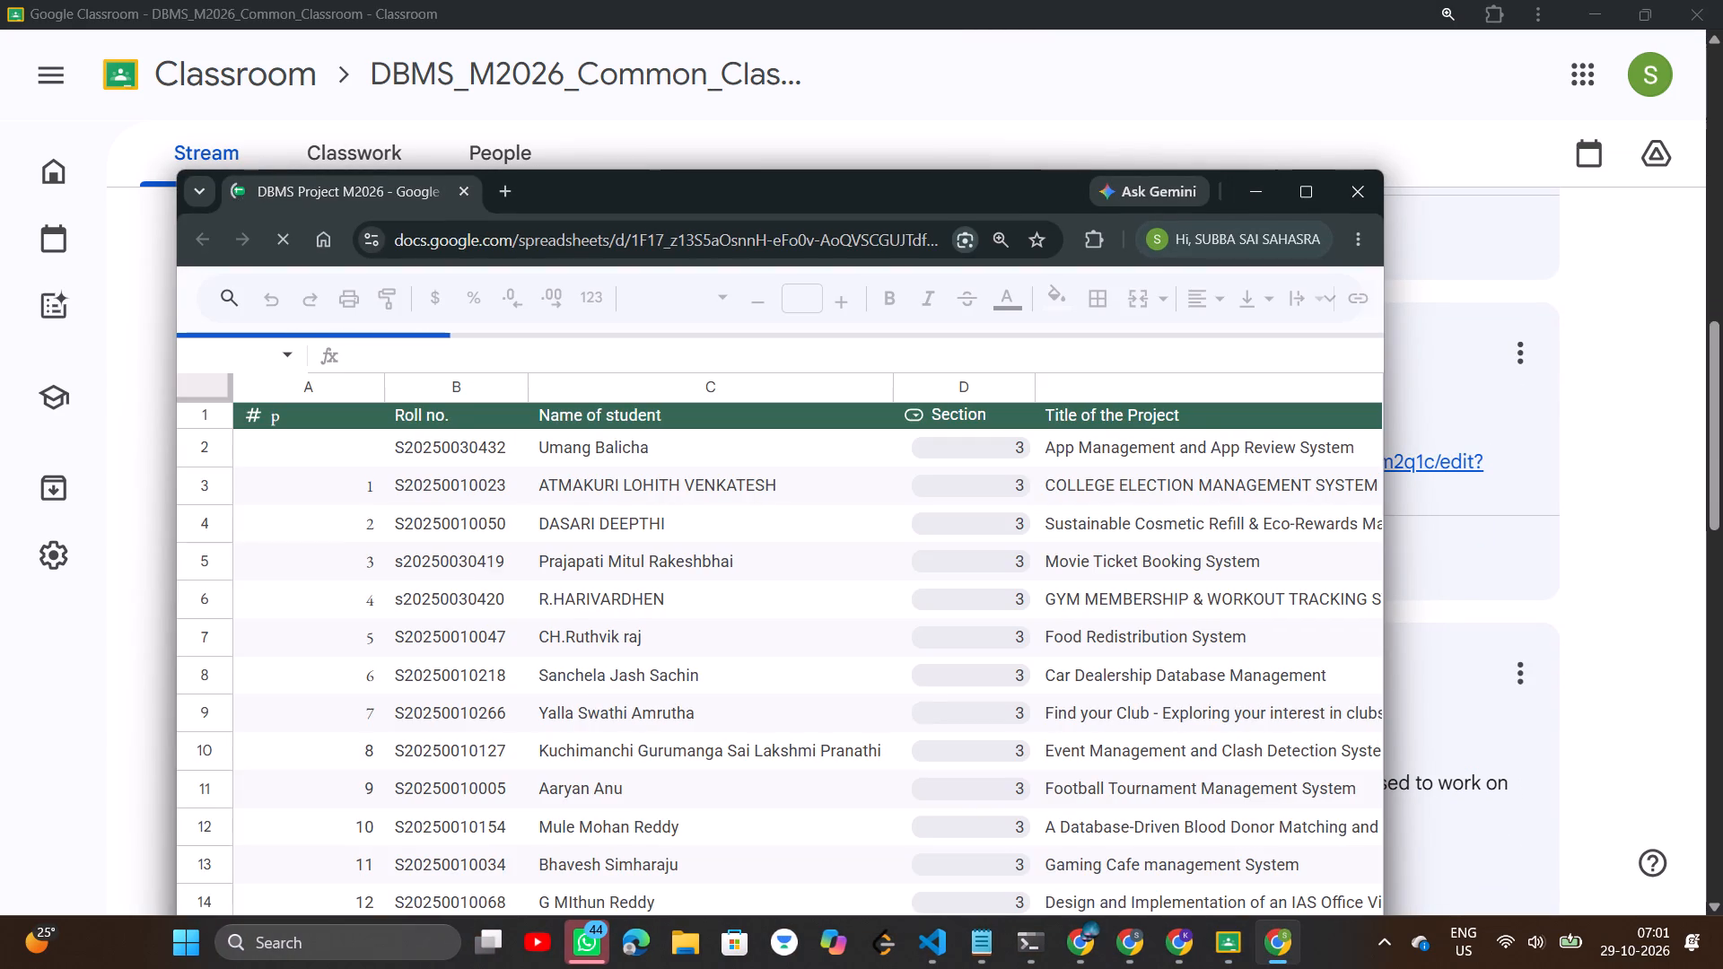
Copy the project title "Restaurant Table Ordering and Kitchen Coordination System" from the DBMS Project sheet and append it to the Google Docs report's name.
scroll(1033, 467, down, 3)
scroll(939, 620, down, 2)
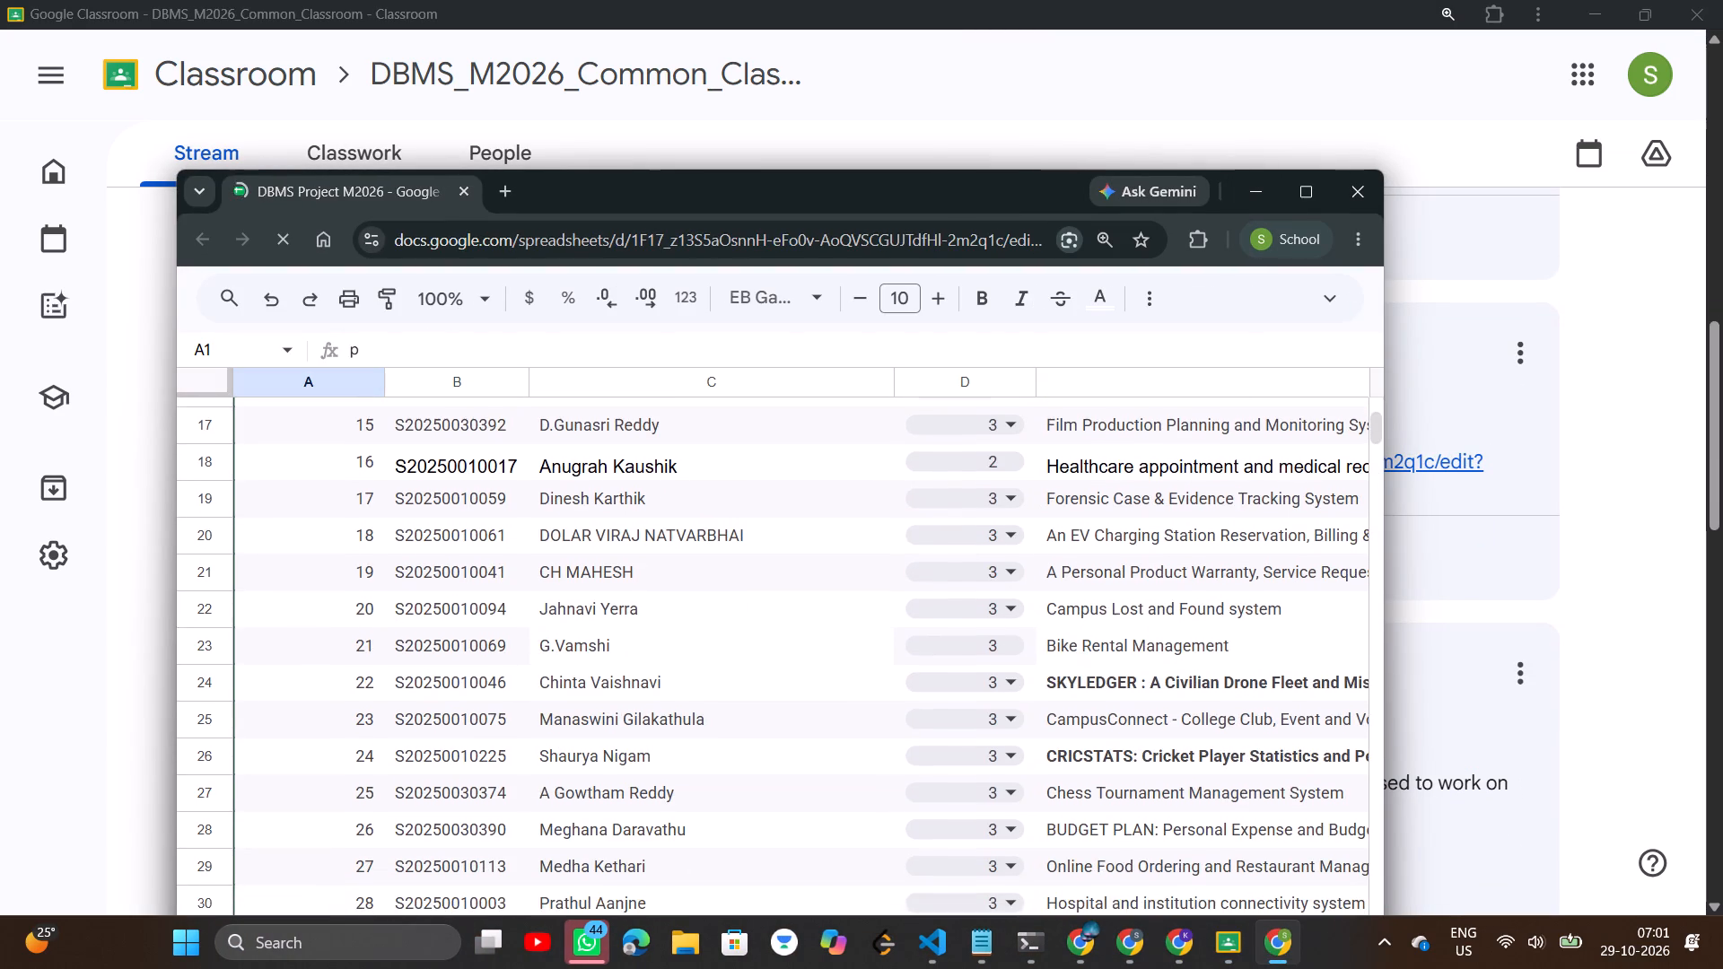
scroll(939, 620, down, 1)
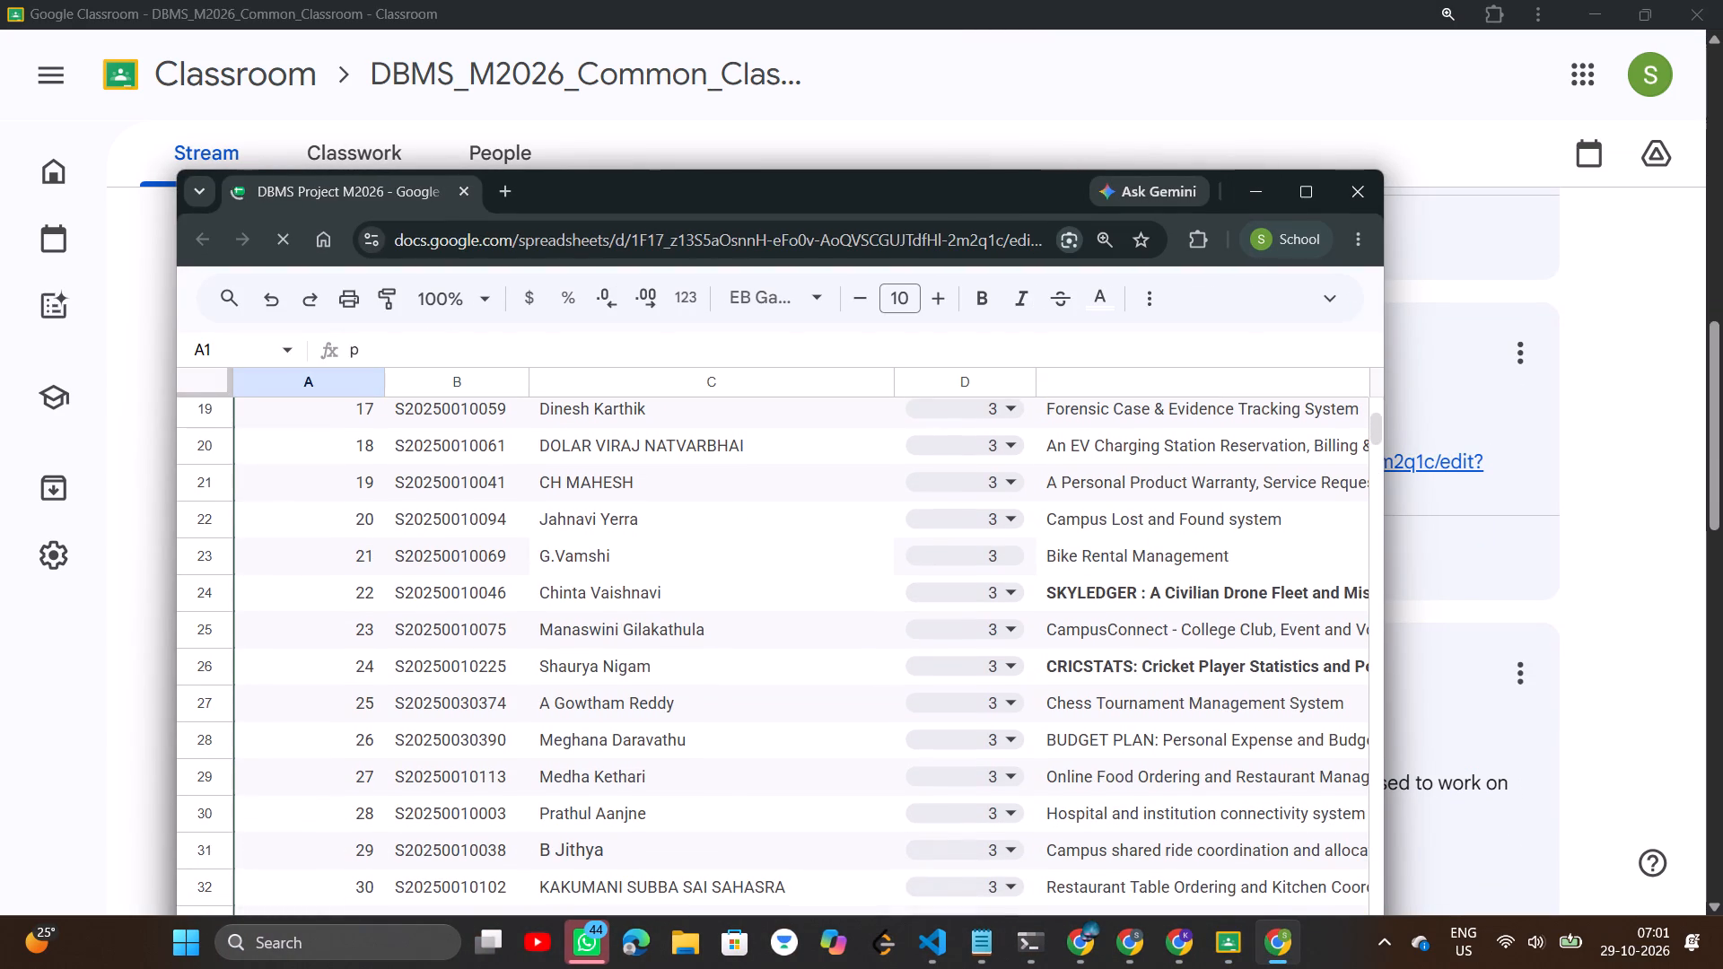
scroll(939, 620, down, 1)
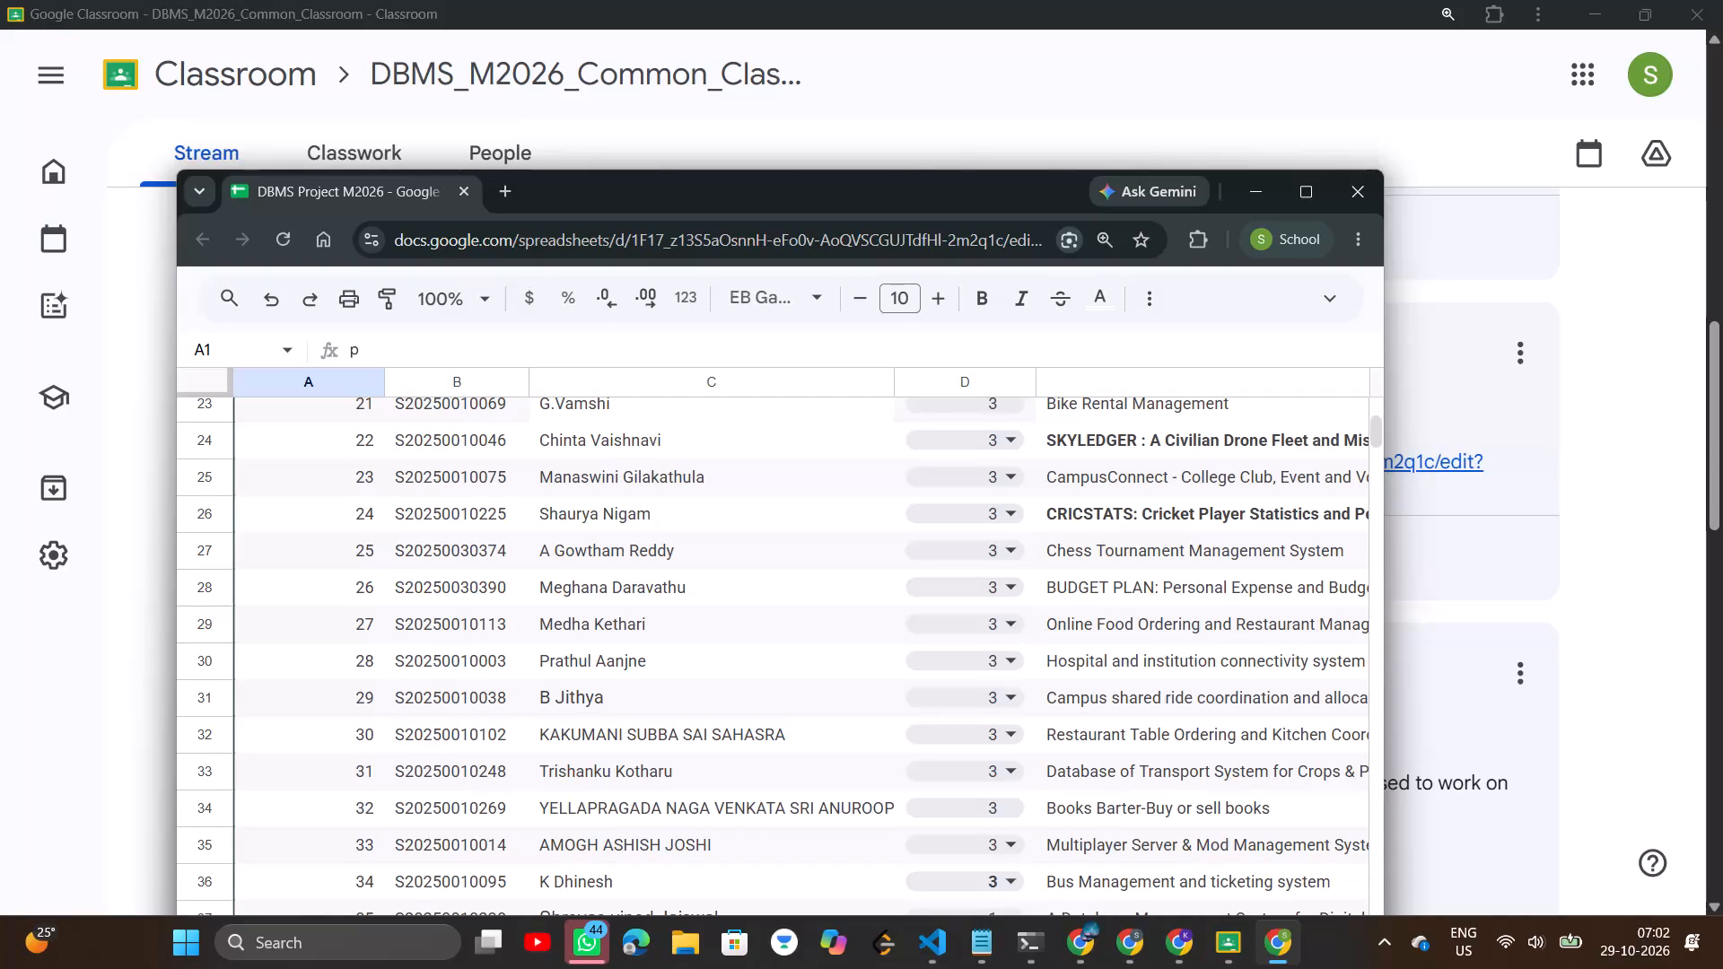
scroll(939, 620, down, 3)
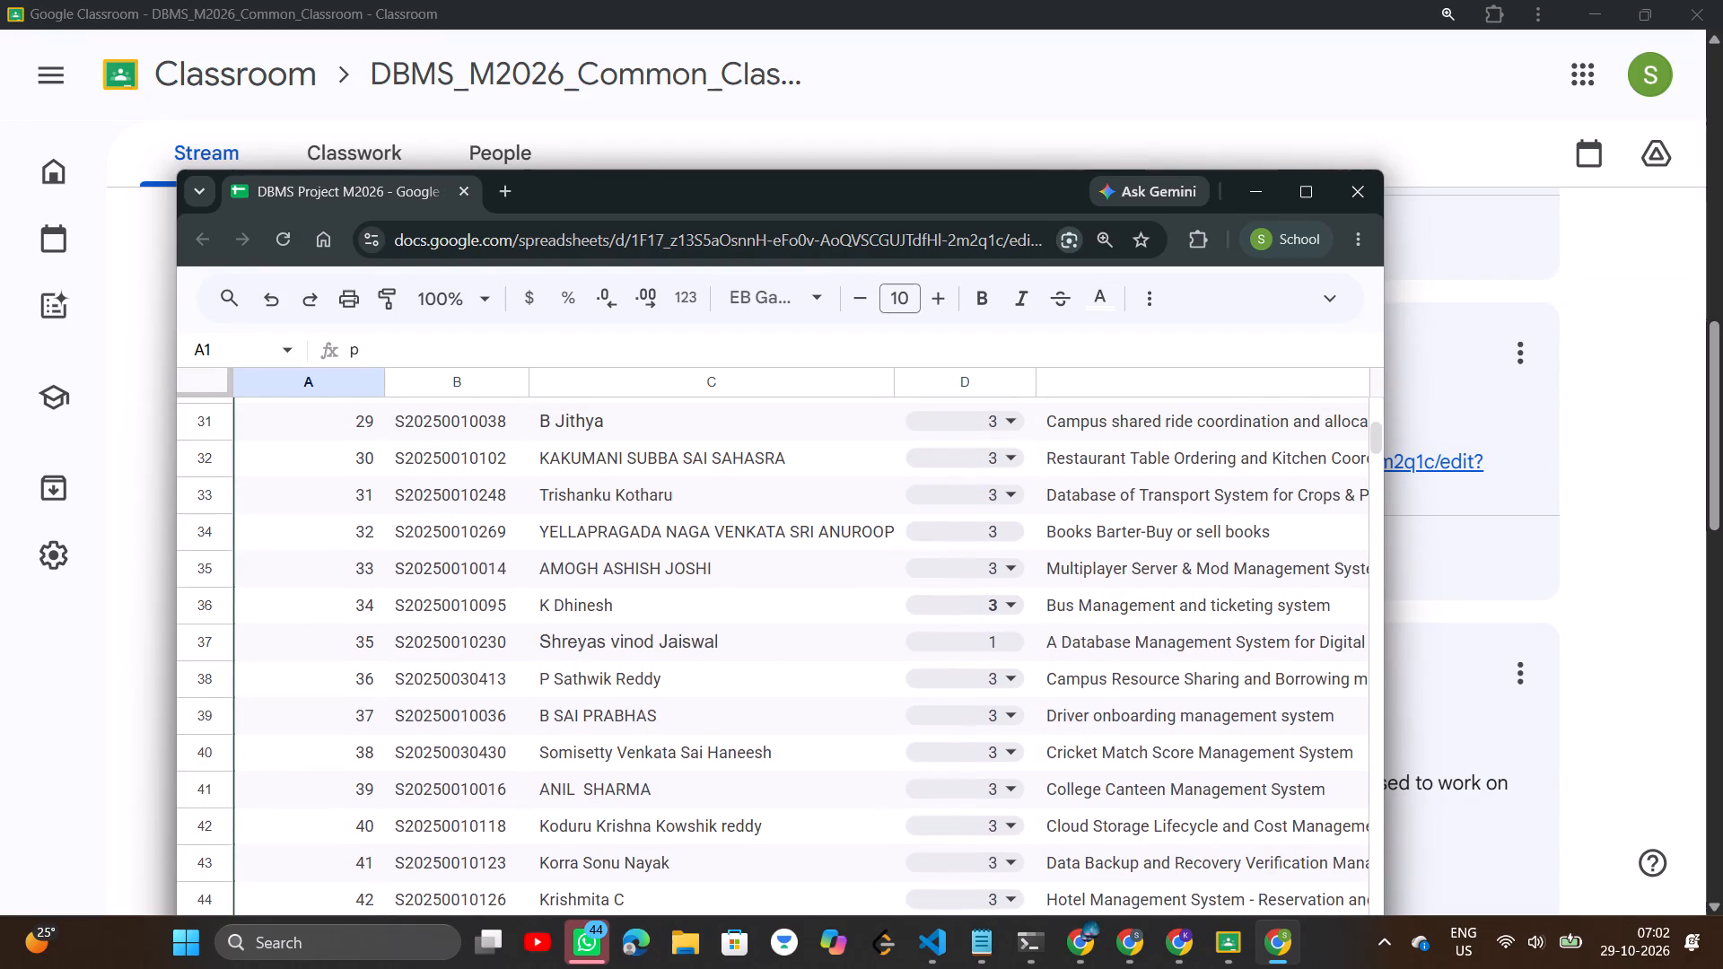
scroll(939, 620, down, 1)
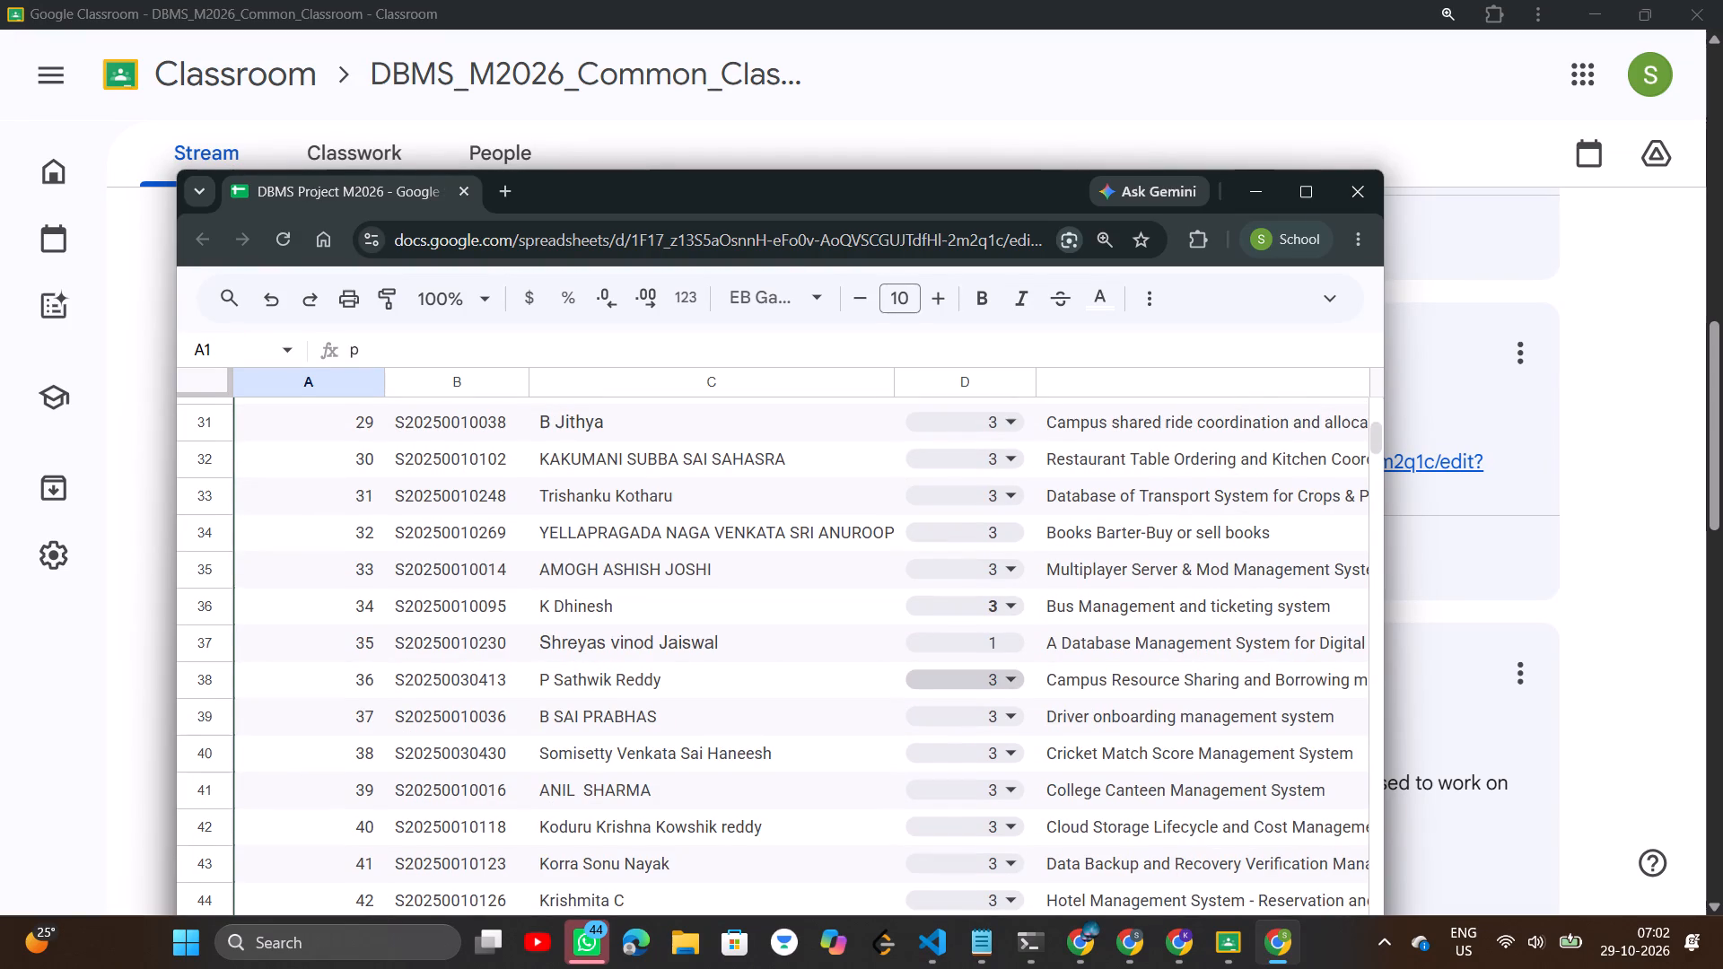
double_click(1141, 452)
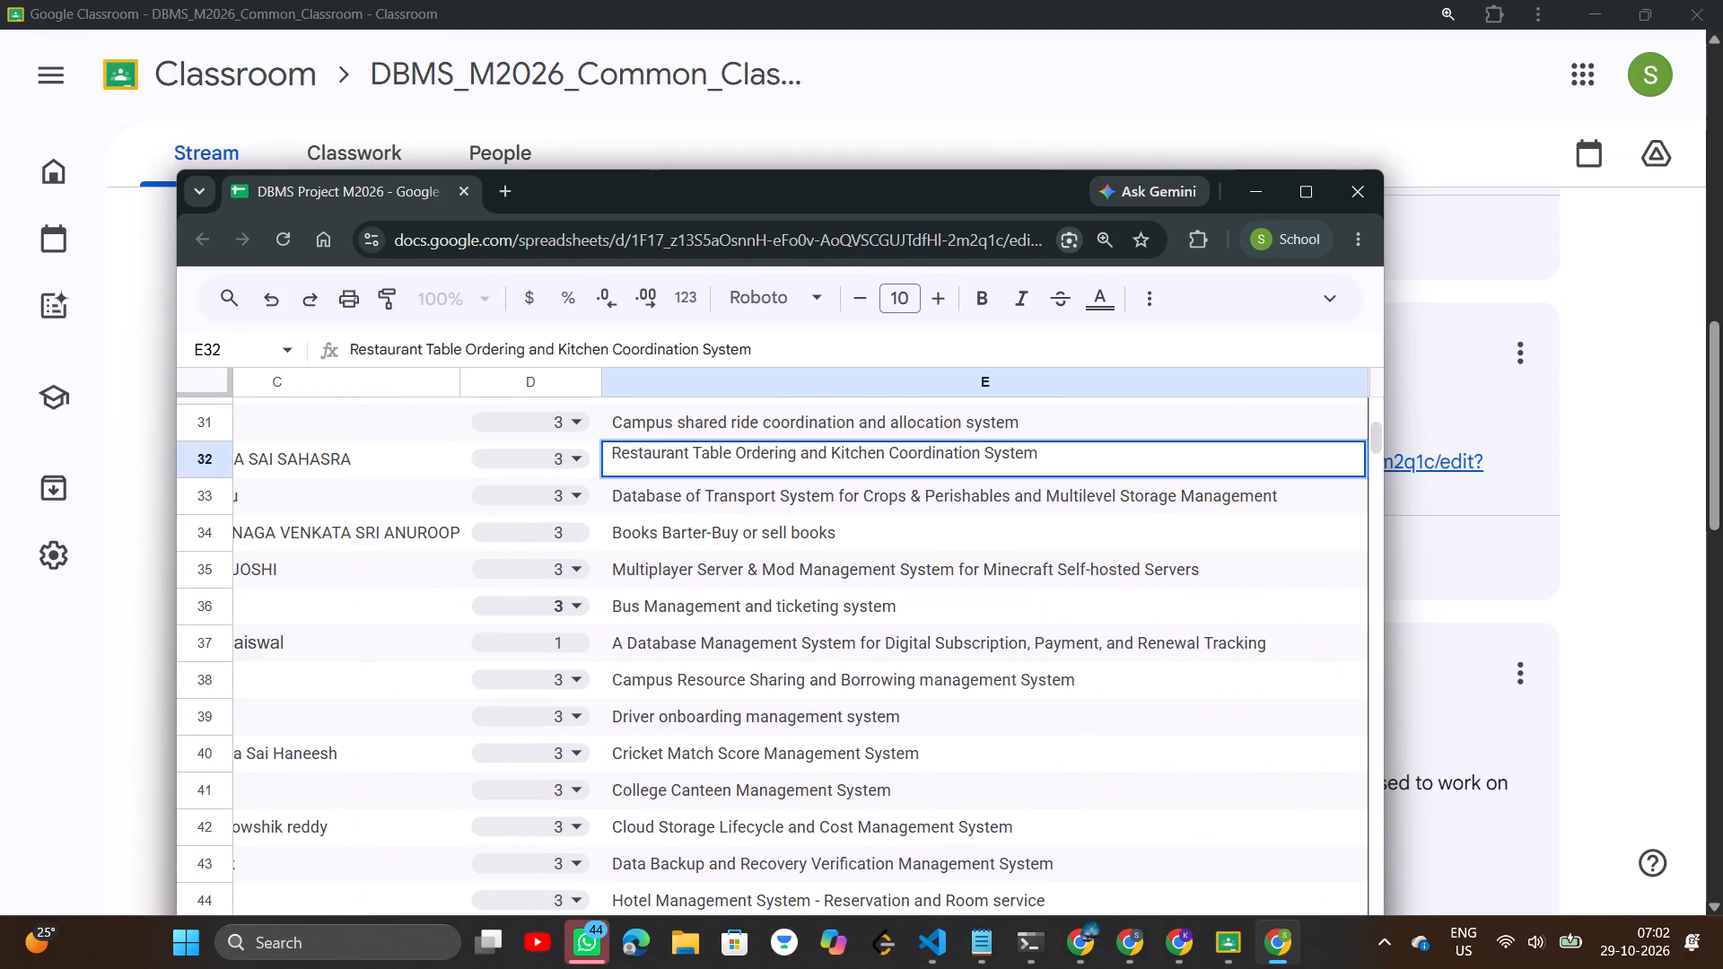
triple_click(1068, 458)
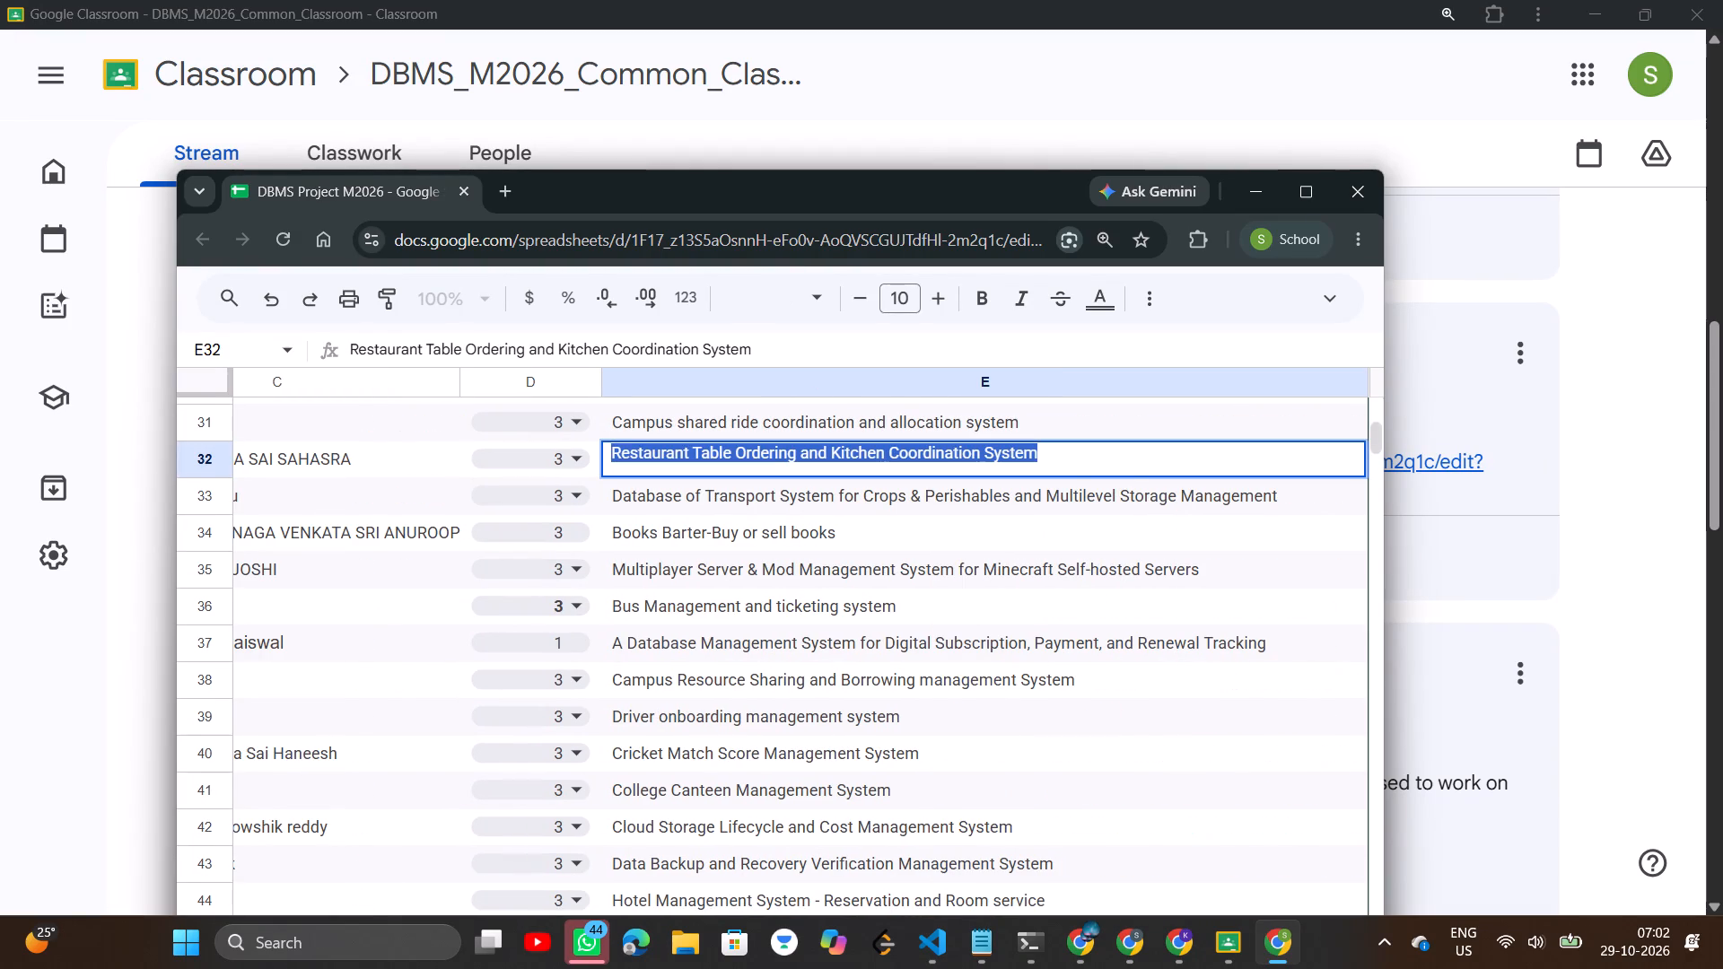
key(ctrl+c)
key(alt+Tab)
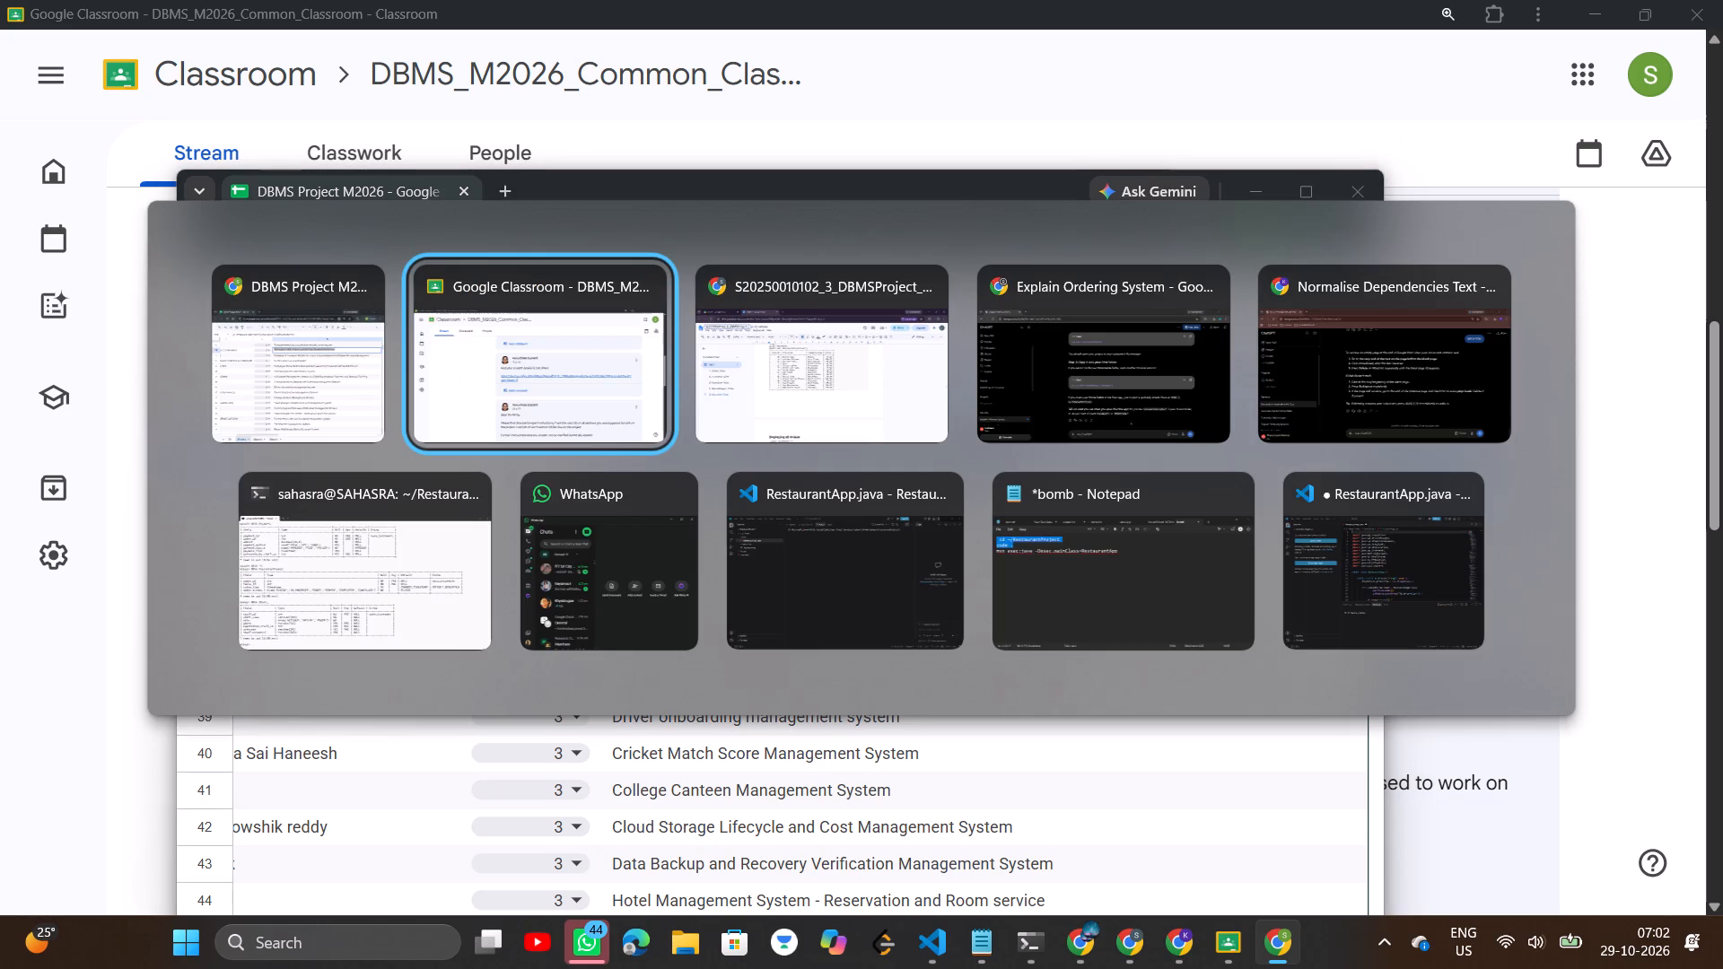
key(alt+Tab)
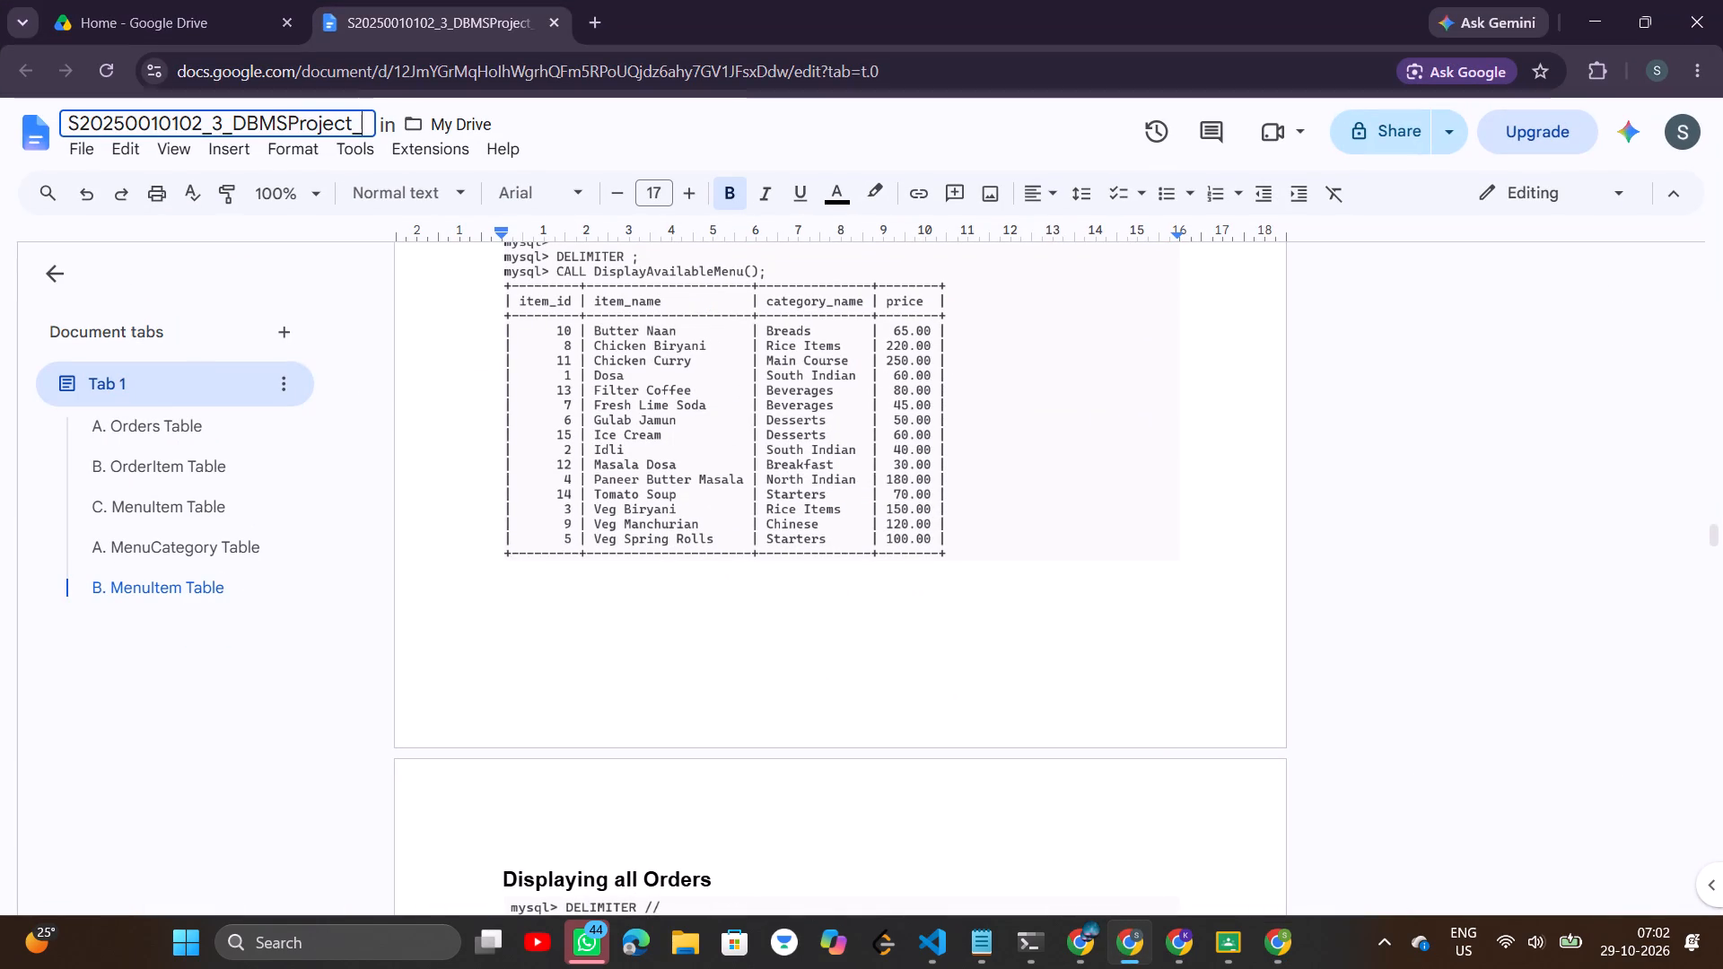
key(ctrl+v)
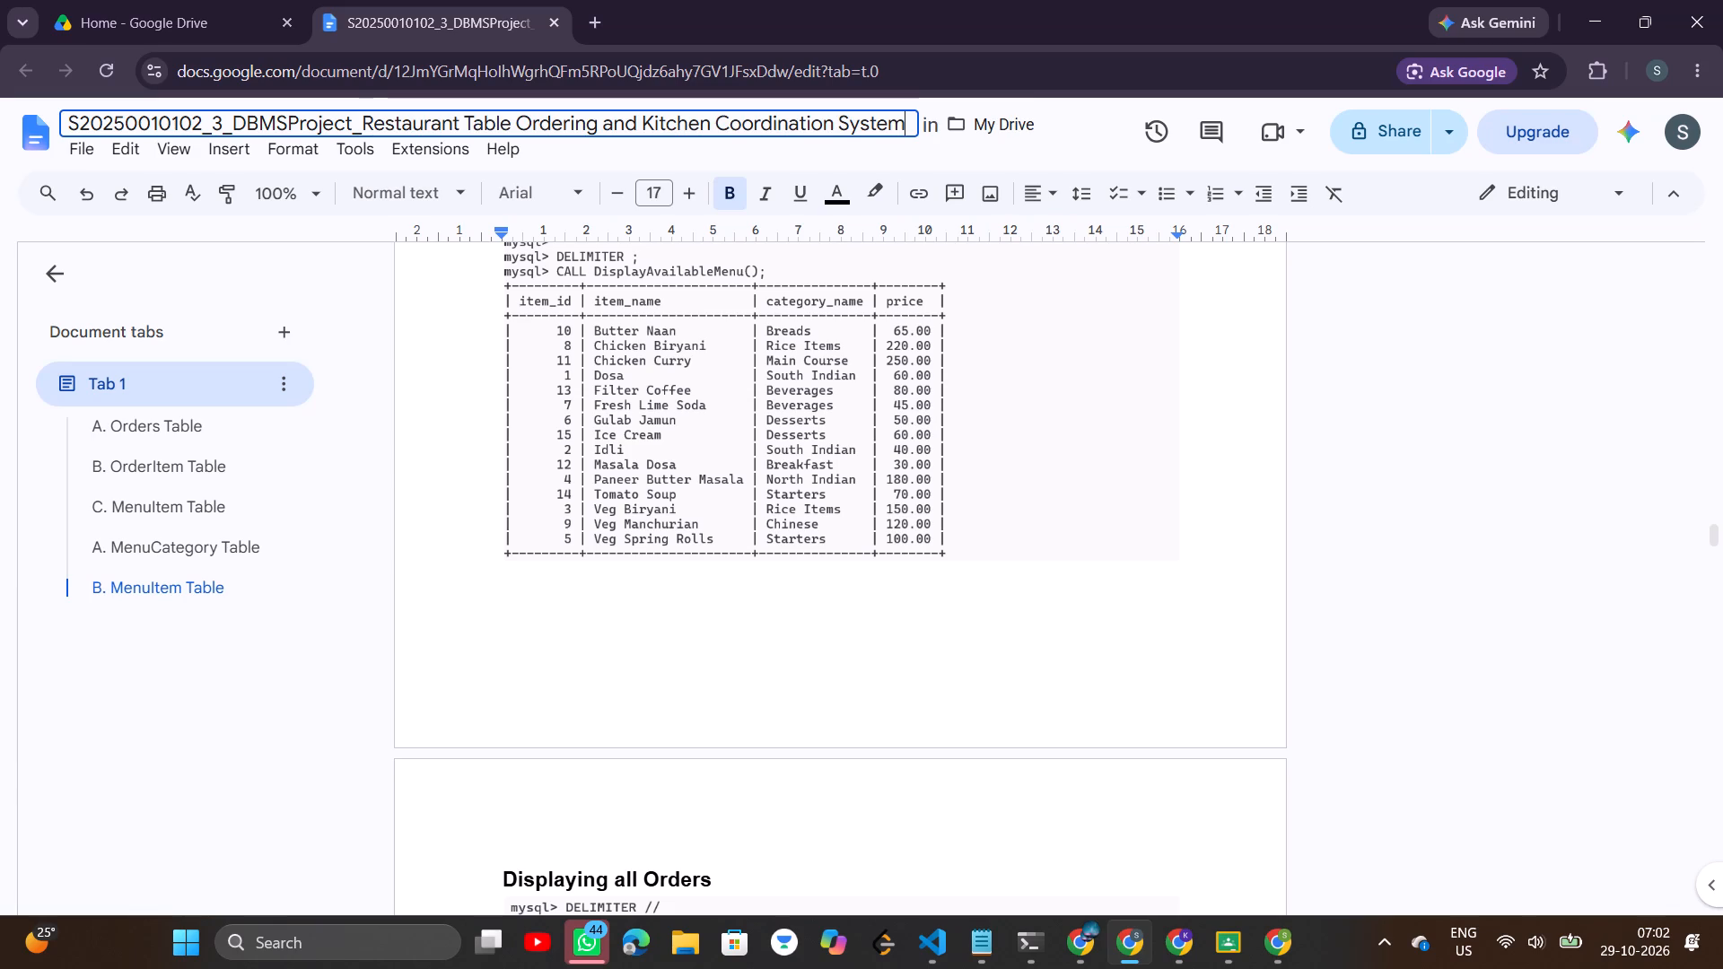
Remove every space from the project title in the document name, making that part "RestaurantTableOrderingandKitchenCoordinationSystem".
click(467, 121)
key(BackSpace)
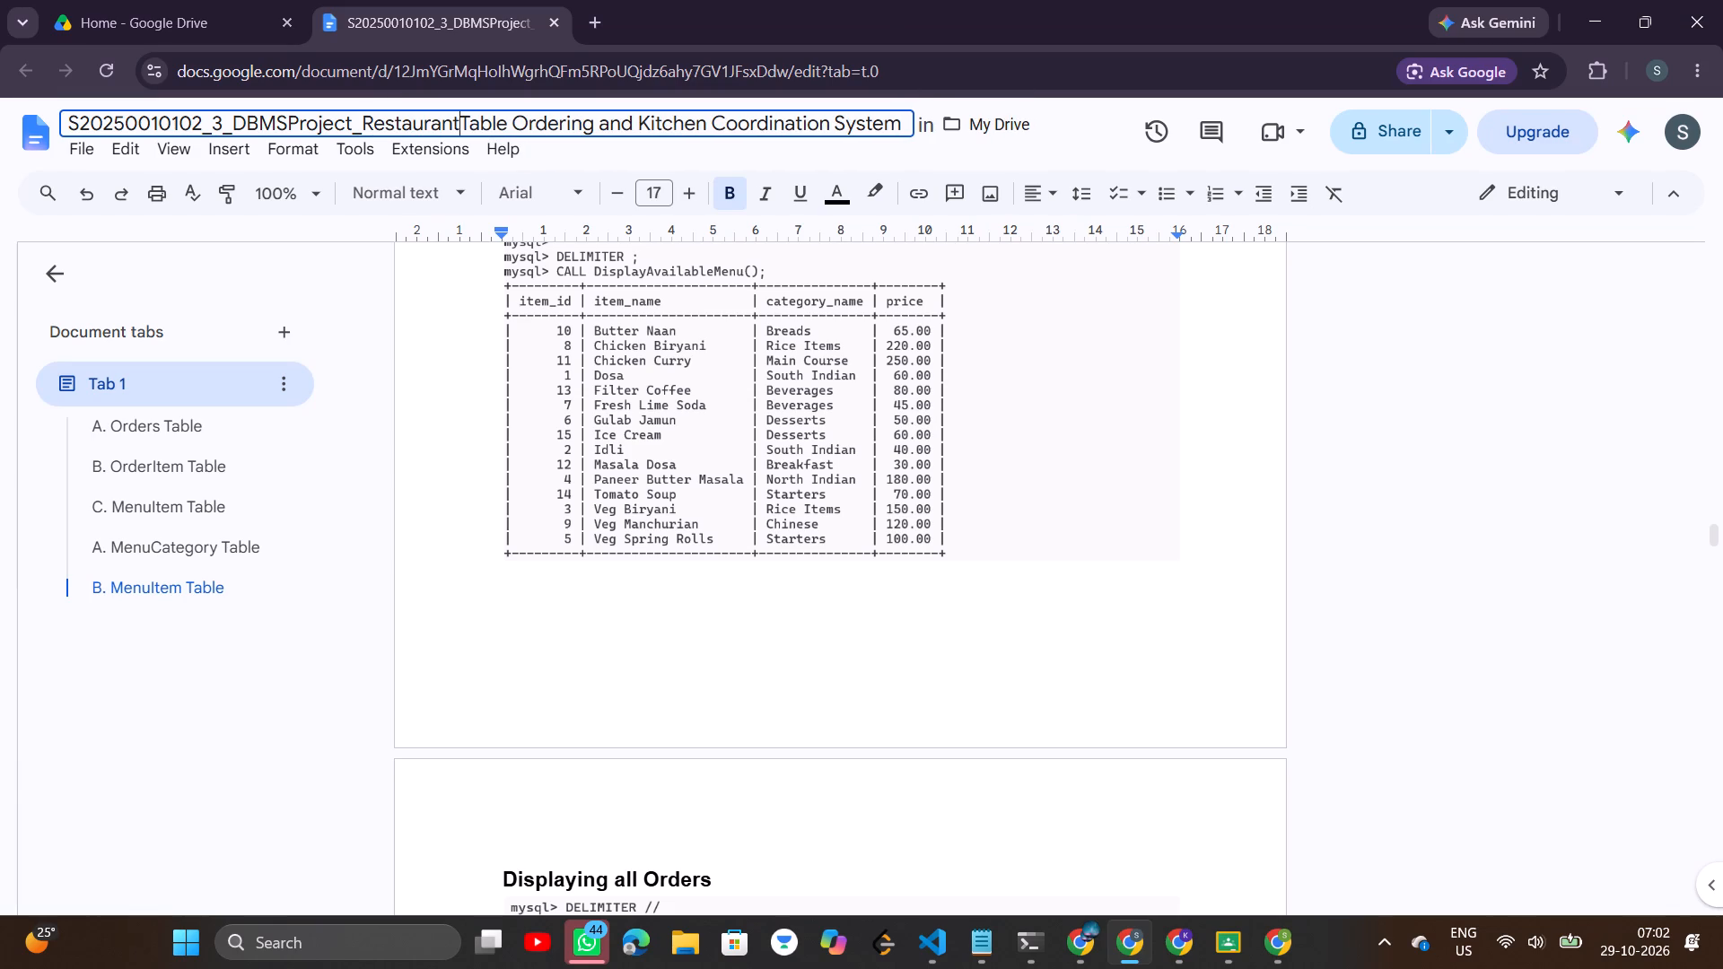
key(Right)
key(Right)
key(Right)
key(Right)
key(Right)
key(Right)
key(BackSpace)
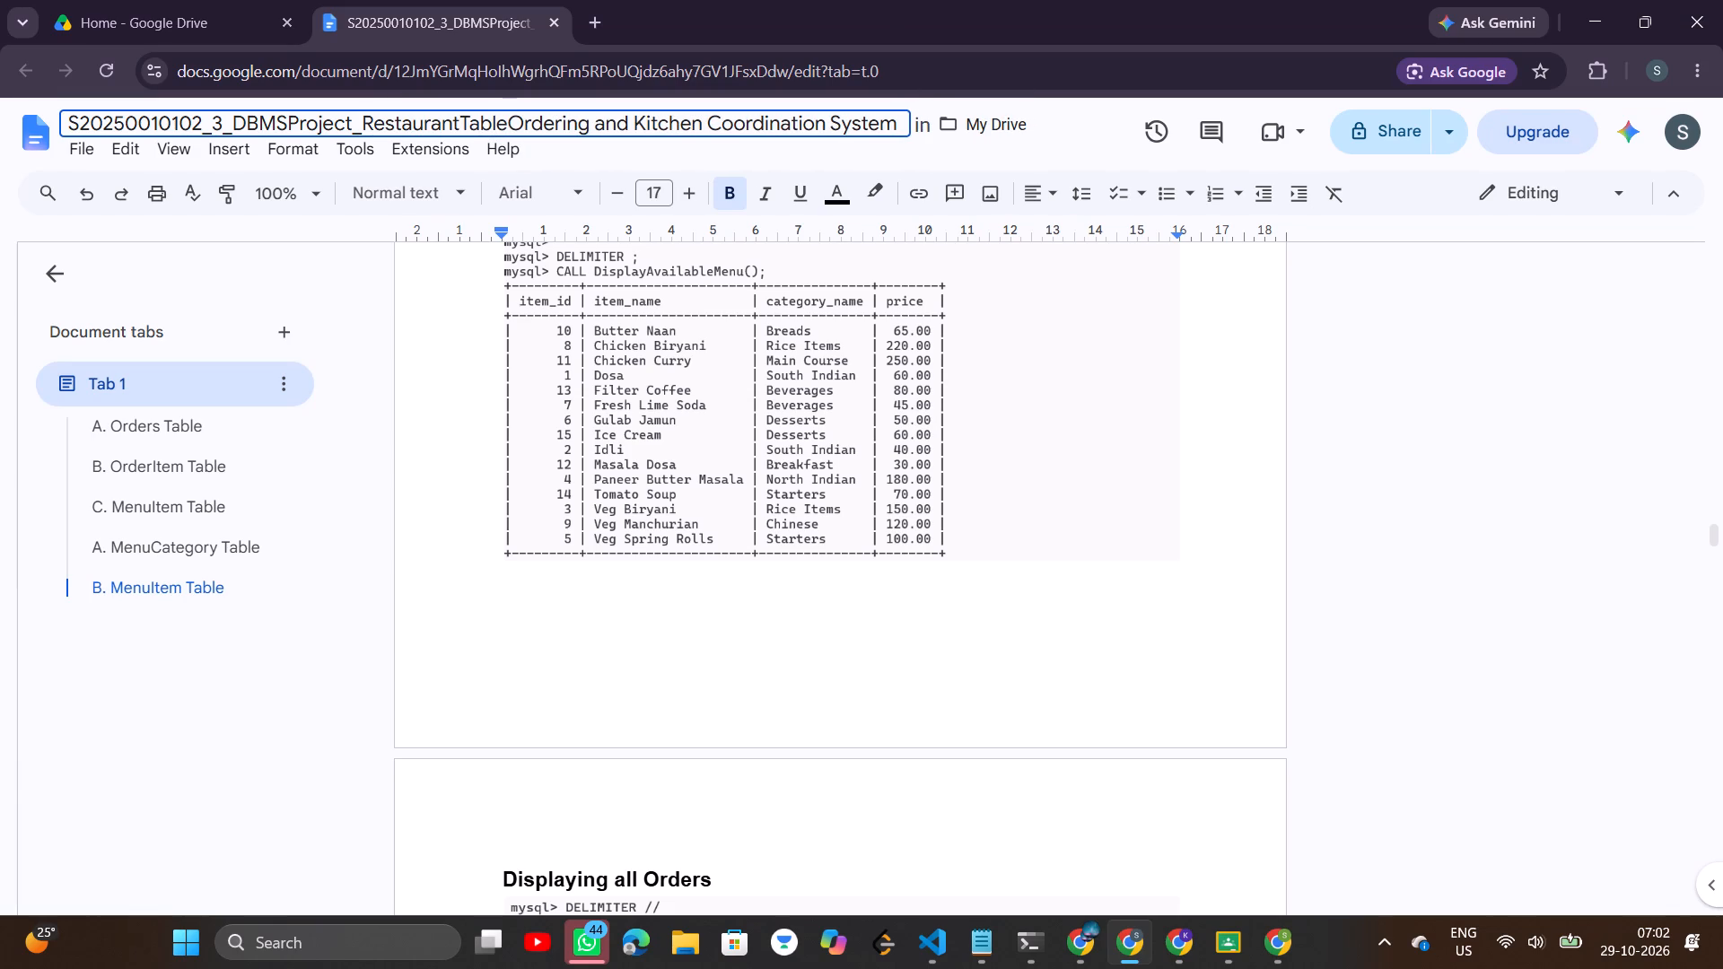
key(BackSpace)
key(e)
key(Right)
key(Right)
key(Right)
key(Right)
key(Right)
key(Right)
key(Right)
key(Right)
key(Right)
key(BackSpace)
key(Right)
key(Right)
key(Right)
key(Right)
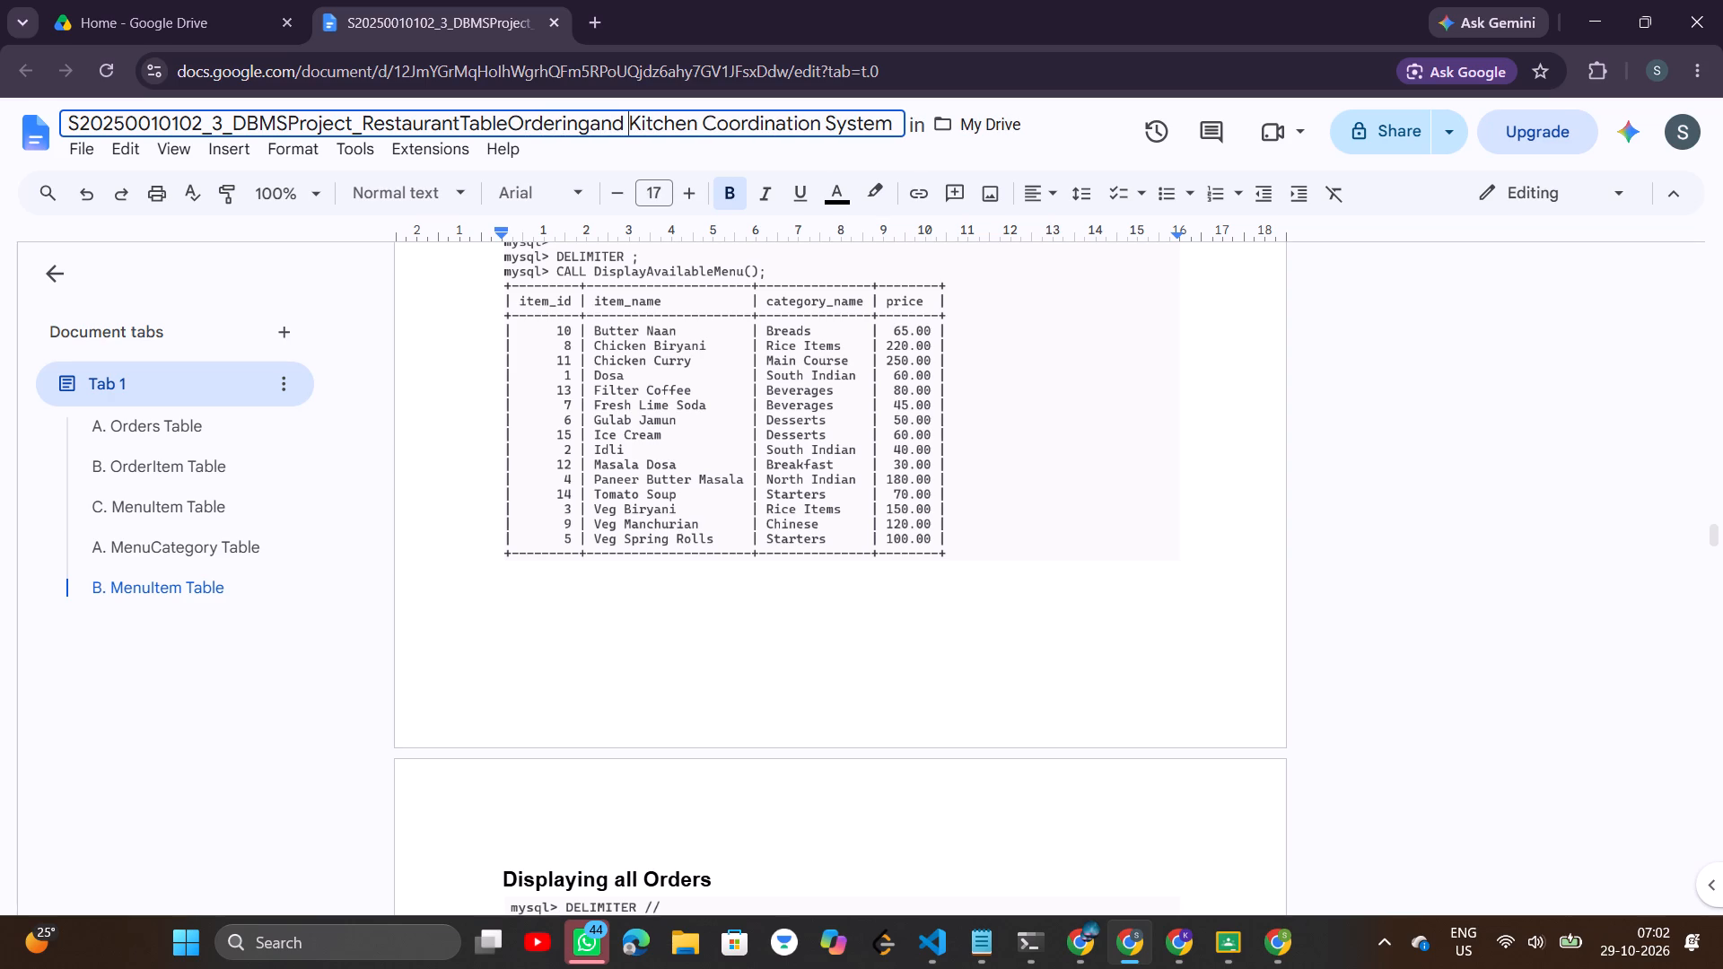
key(BackSpace)
key(Right)
key(Right)
key(Right)
key(Right)
key(Right)
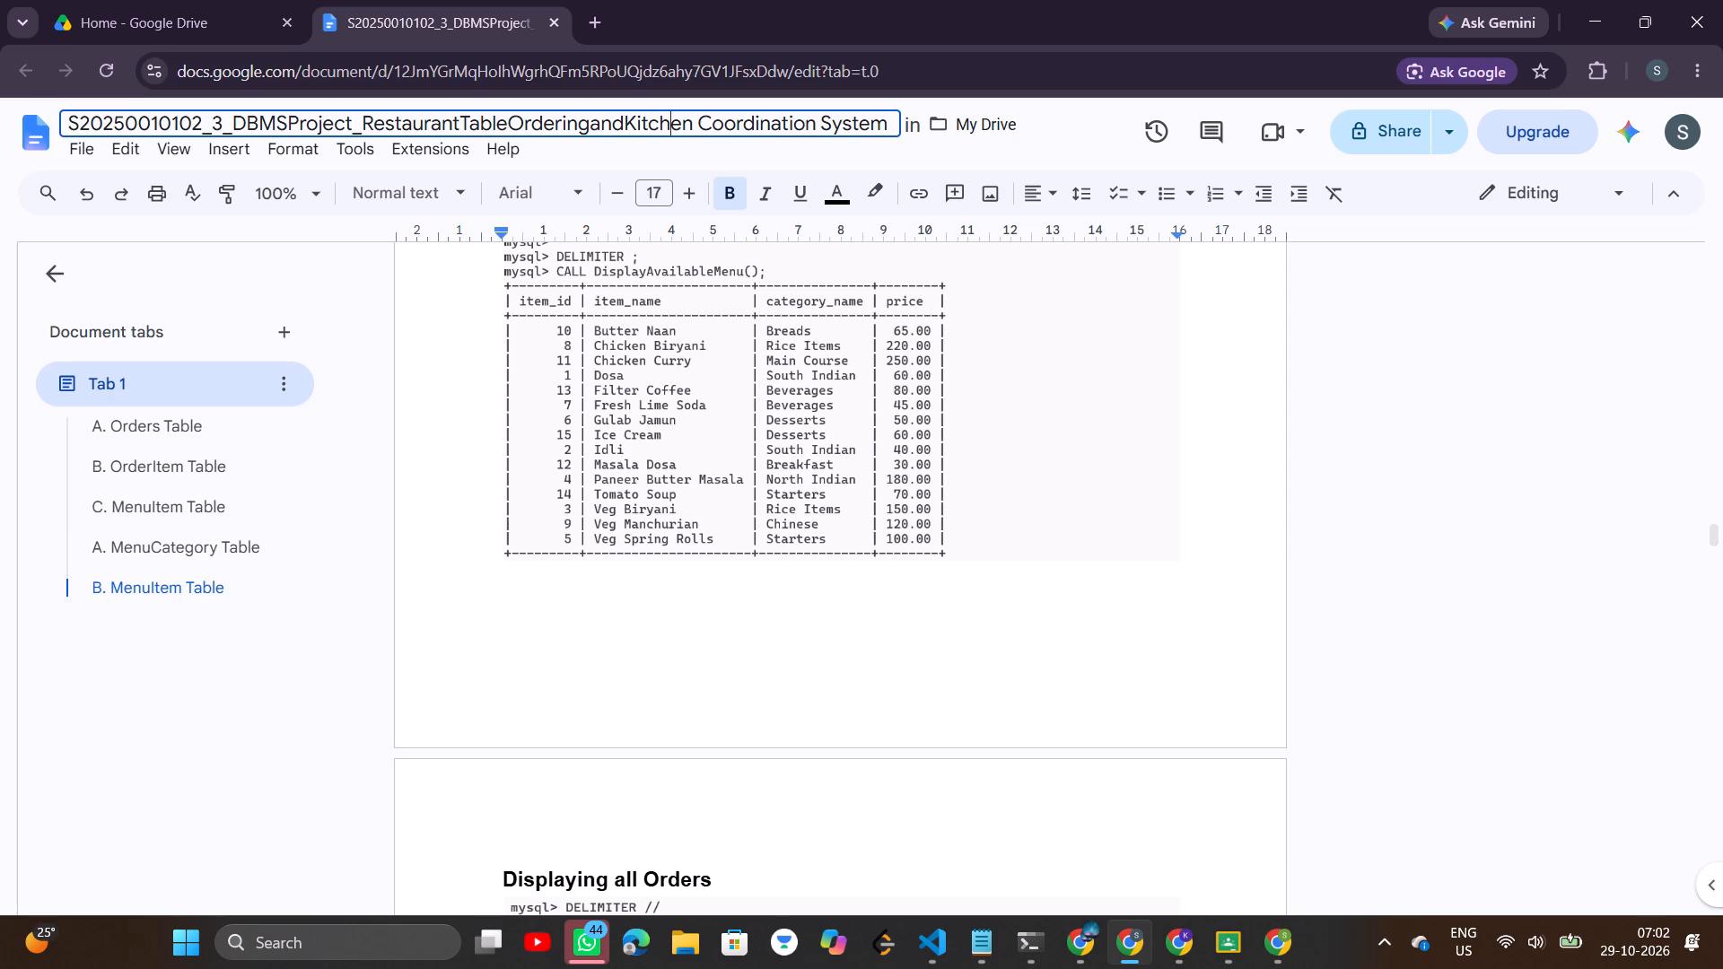
key(Right)
key(Right)
key(Right)
key(BackSpace)
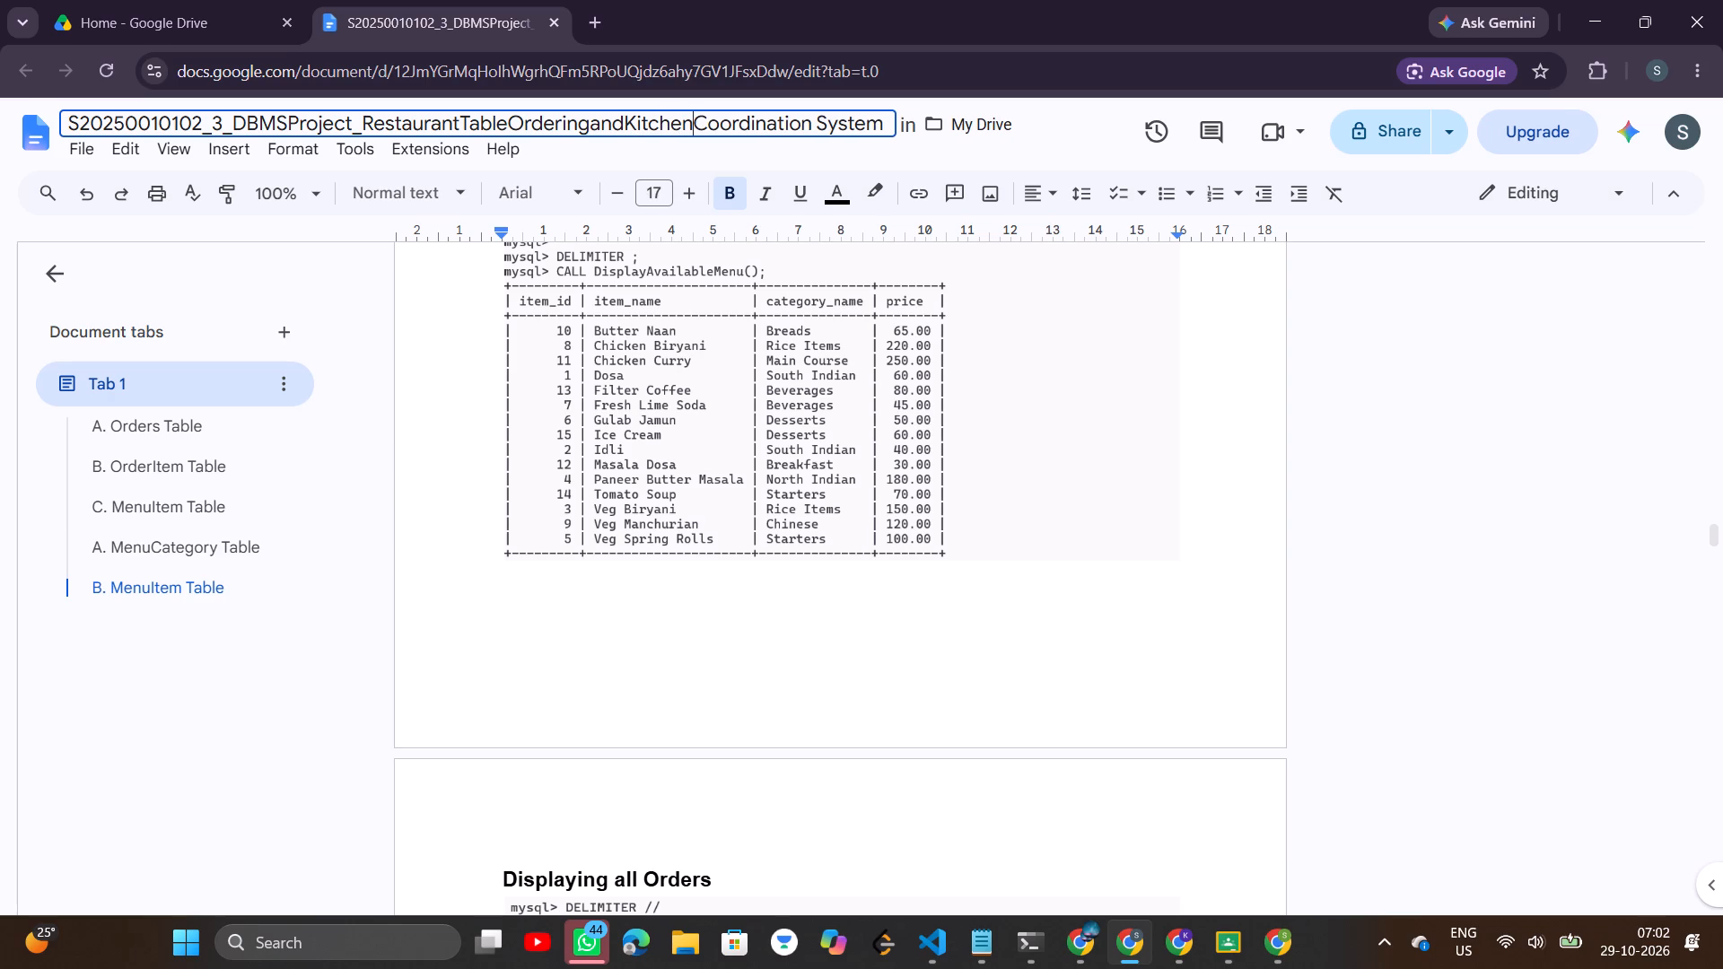
key(Right)
key(Right)
key(Right)
key(Right)
key(Right)
key(Right)
key(Right)
key(Right)
key(Right)
key(Right)
key(Right)
key(Right)
key(Right)
key(BackSpace)
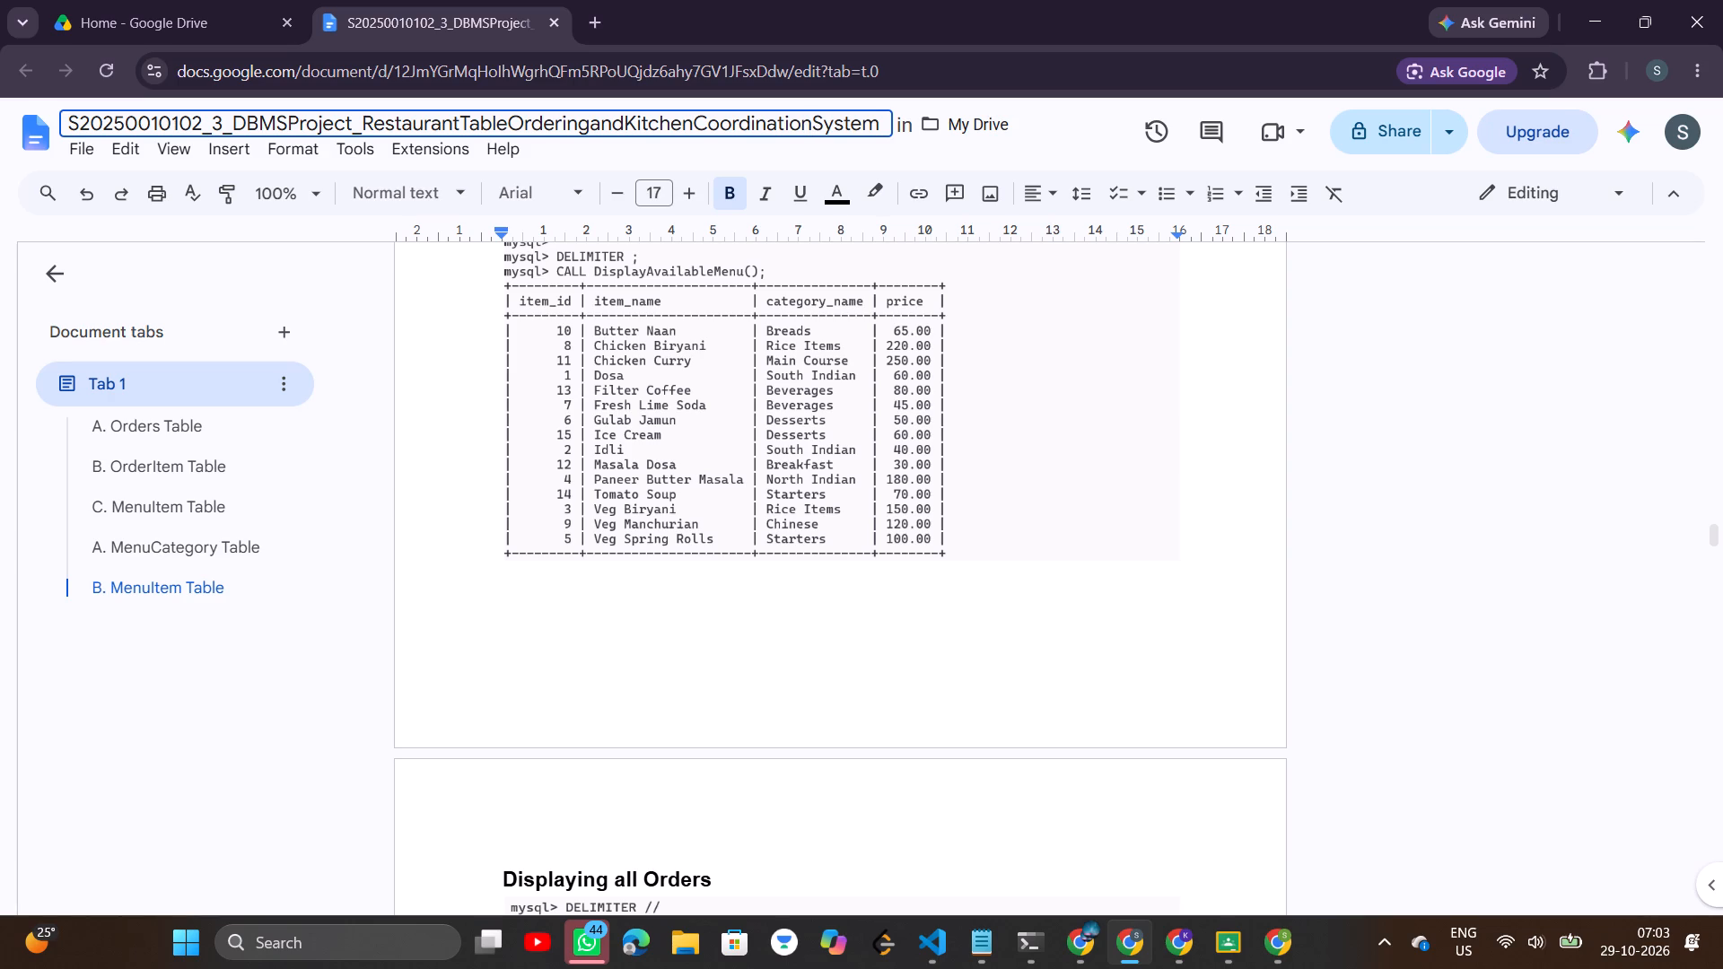
key(Right)
key(Right)
key(Right)
key(Right)
key(Right)
key(Right)
key(Right)
key(Right)
key(Return)
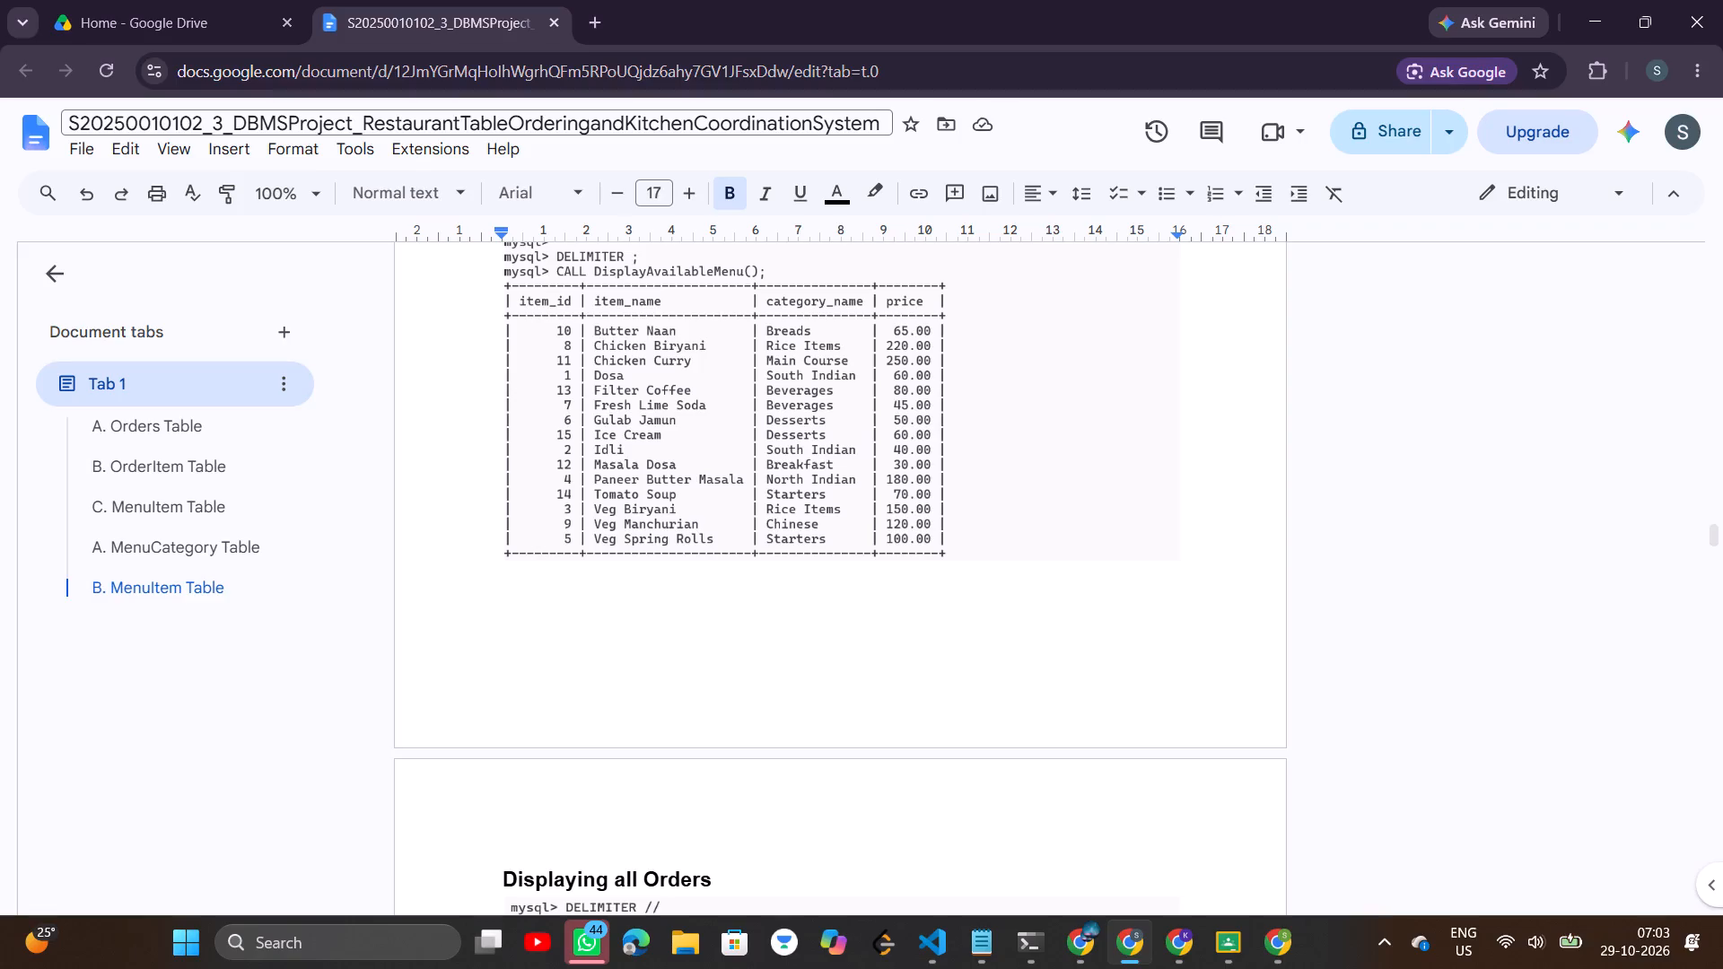
Review the report from the Problem Statement through the ER Diagram and Normalisation Steps, checking content and page layout.
scroll(541, 379, up, 11)
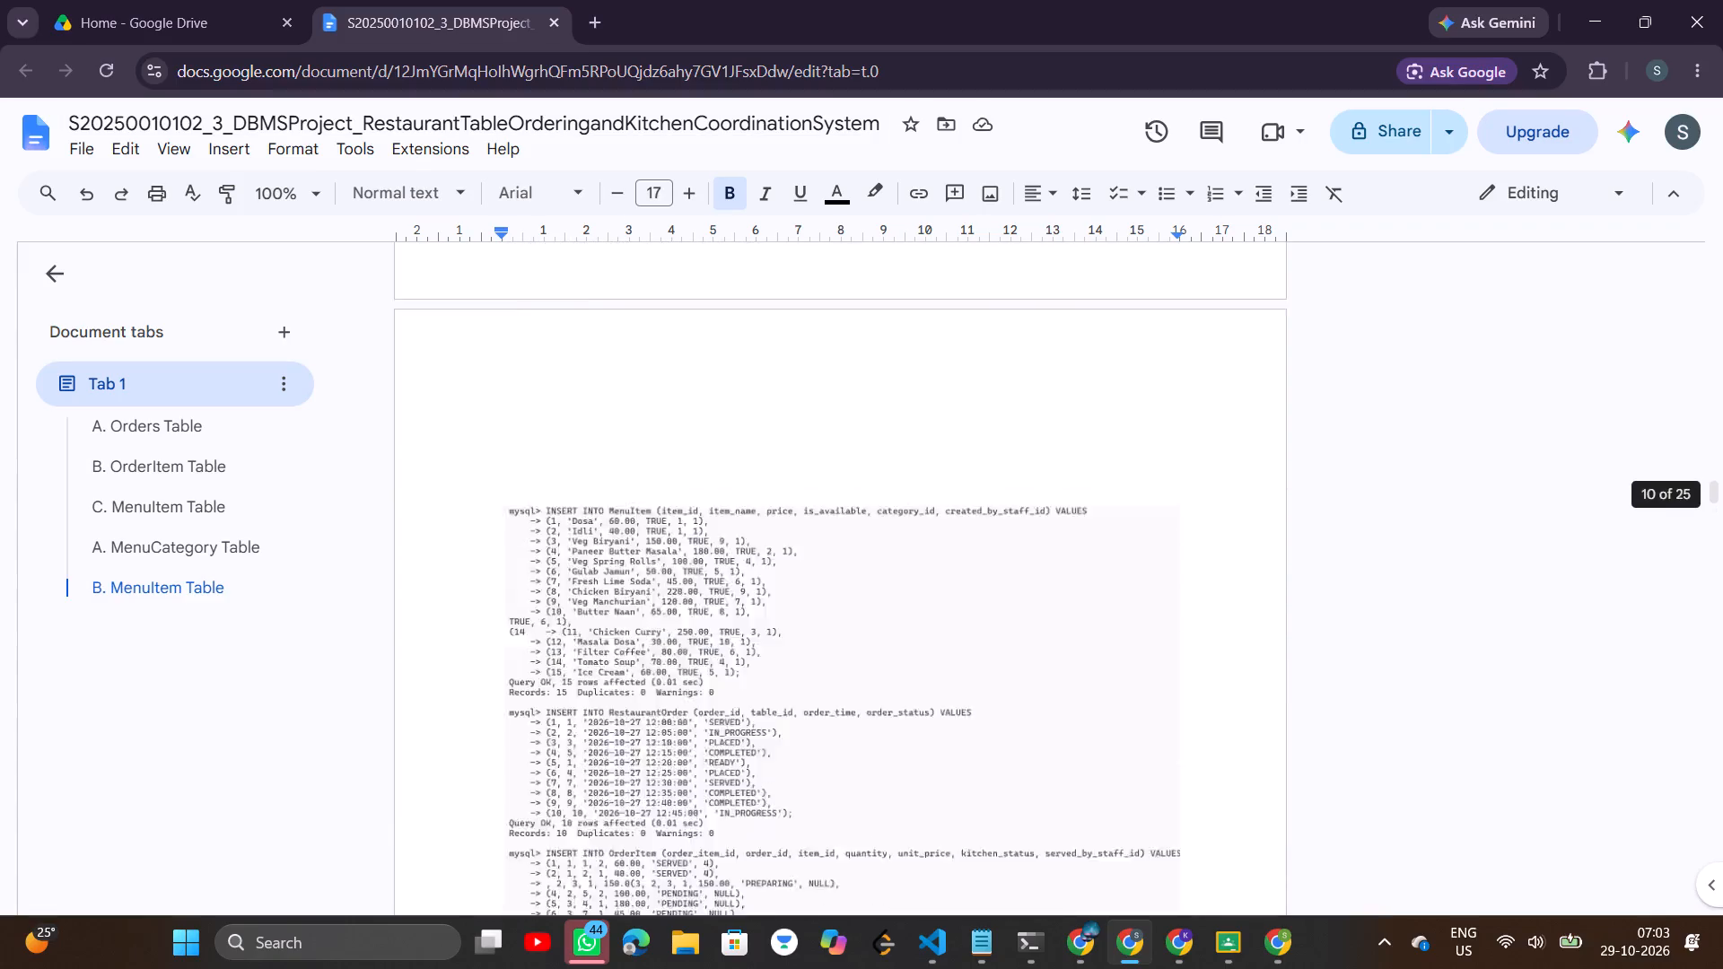
scroll(541, 379, up, 18)
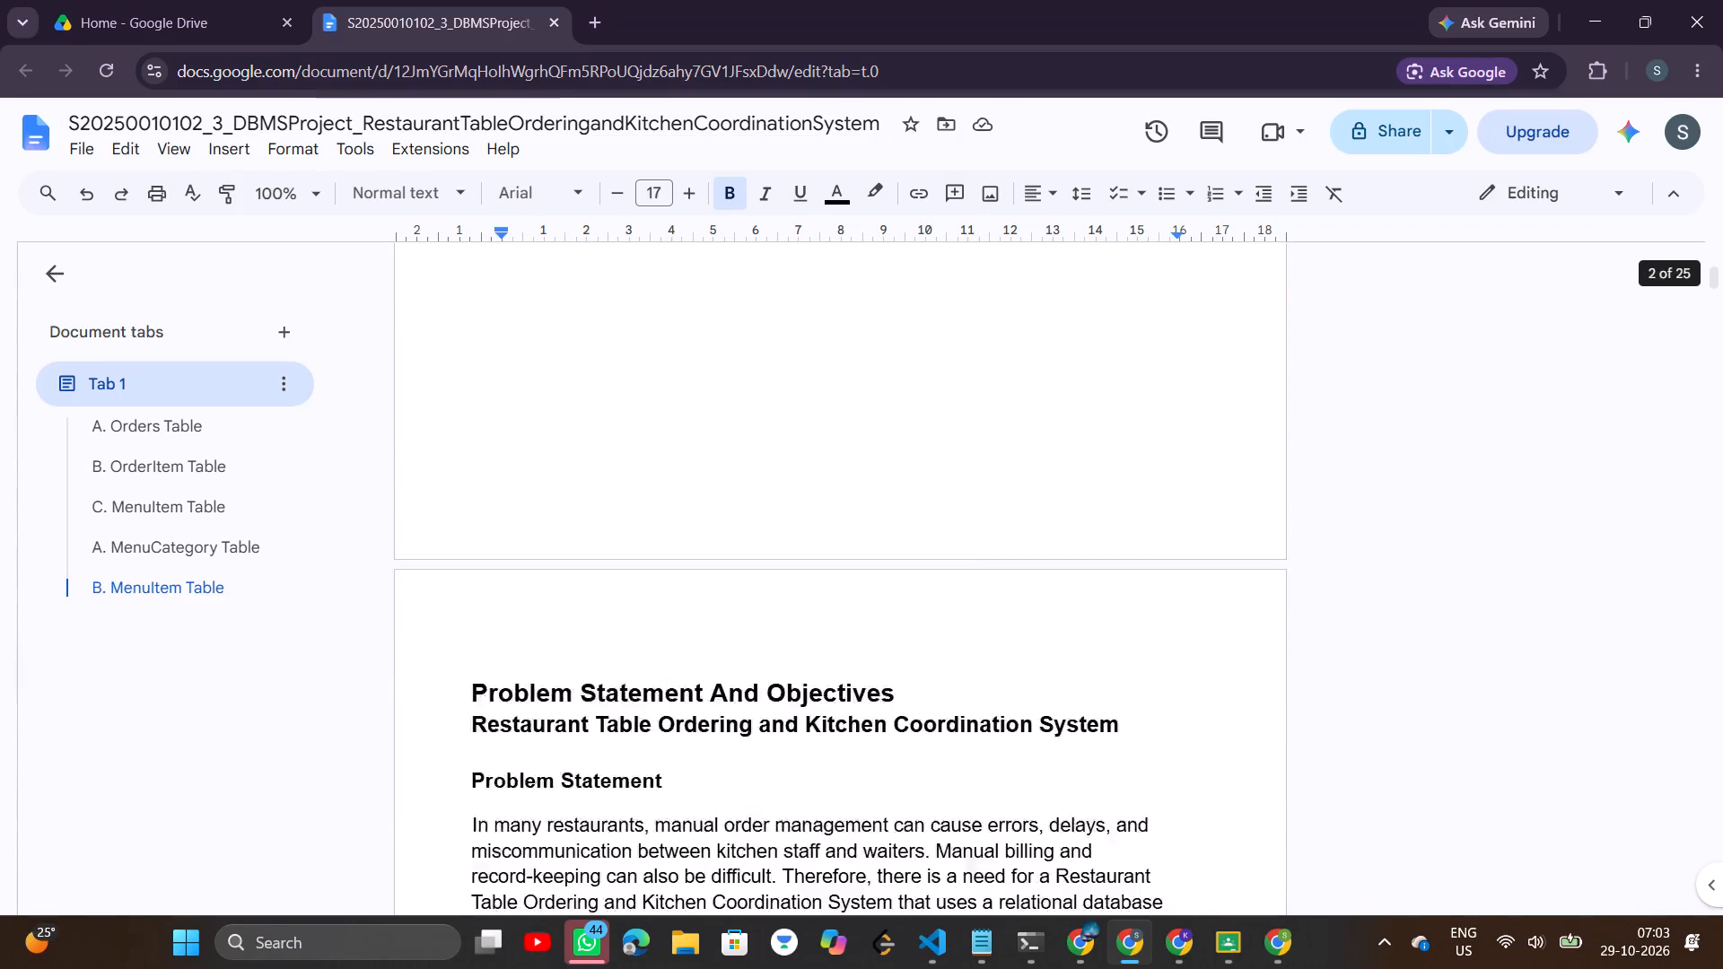
scroll(541, 379, up, 6)
scroll(541, 379, down, 5)
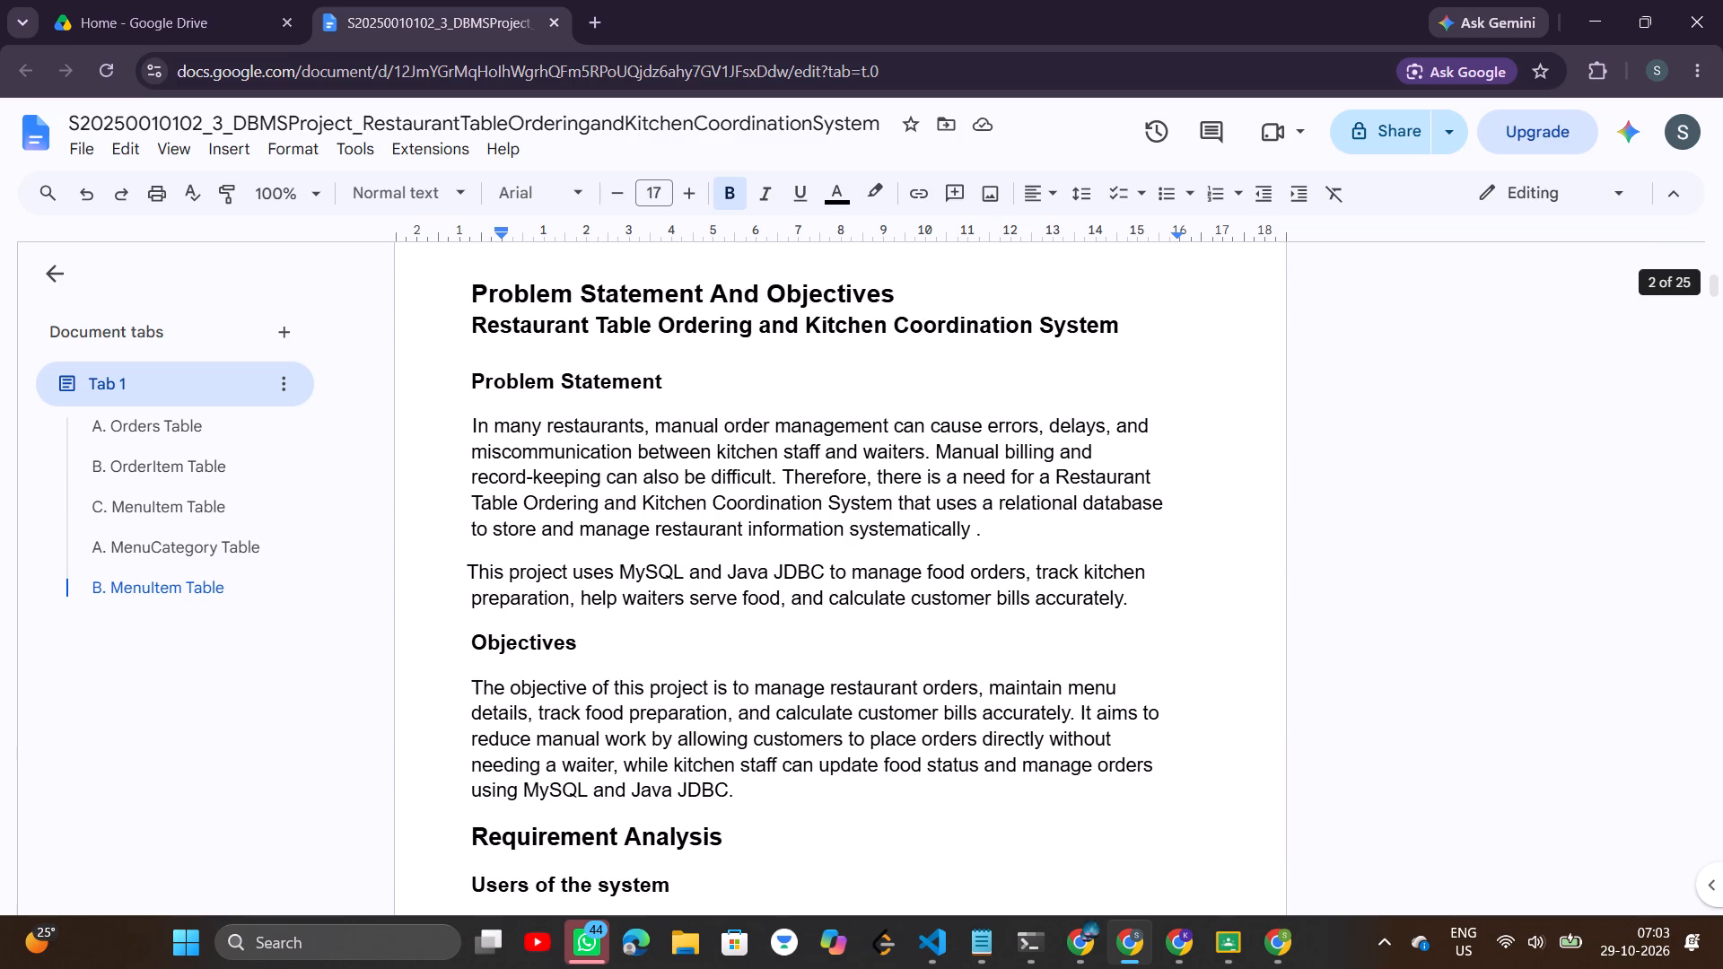
scroll(541, 379, down, 8)
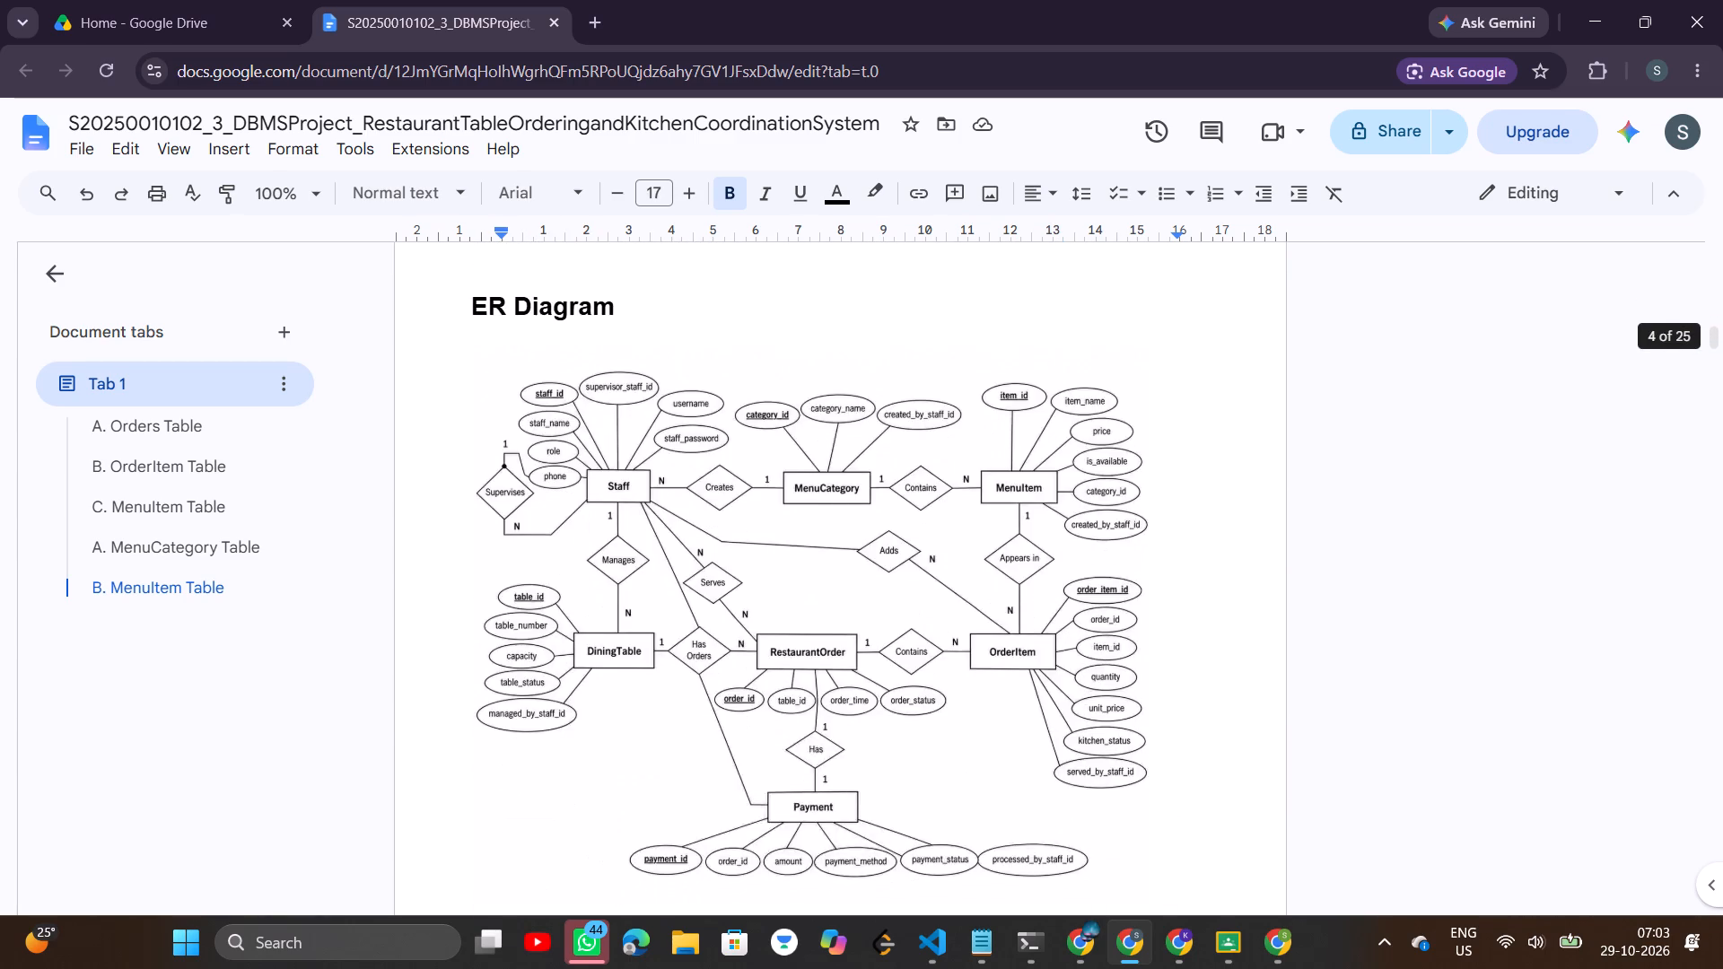
scroll(541, 379, down, 2)
scroll(541, 379, up, 10)
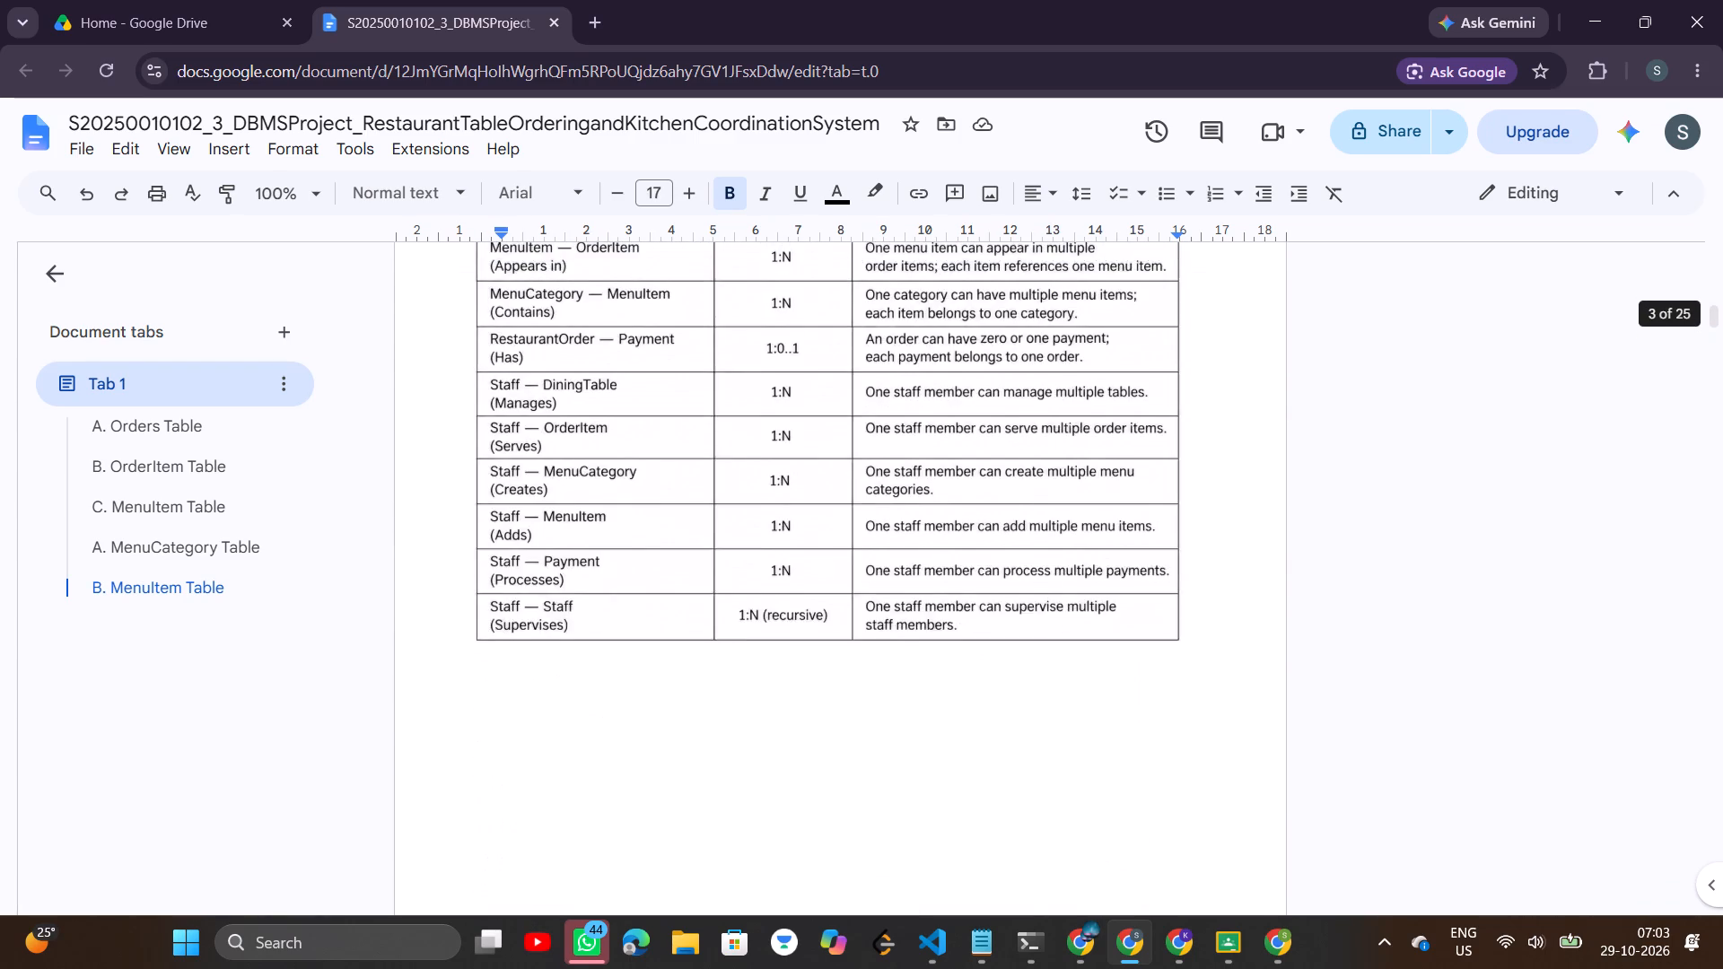
scroll(541, 379, up, 7)
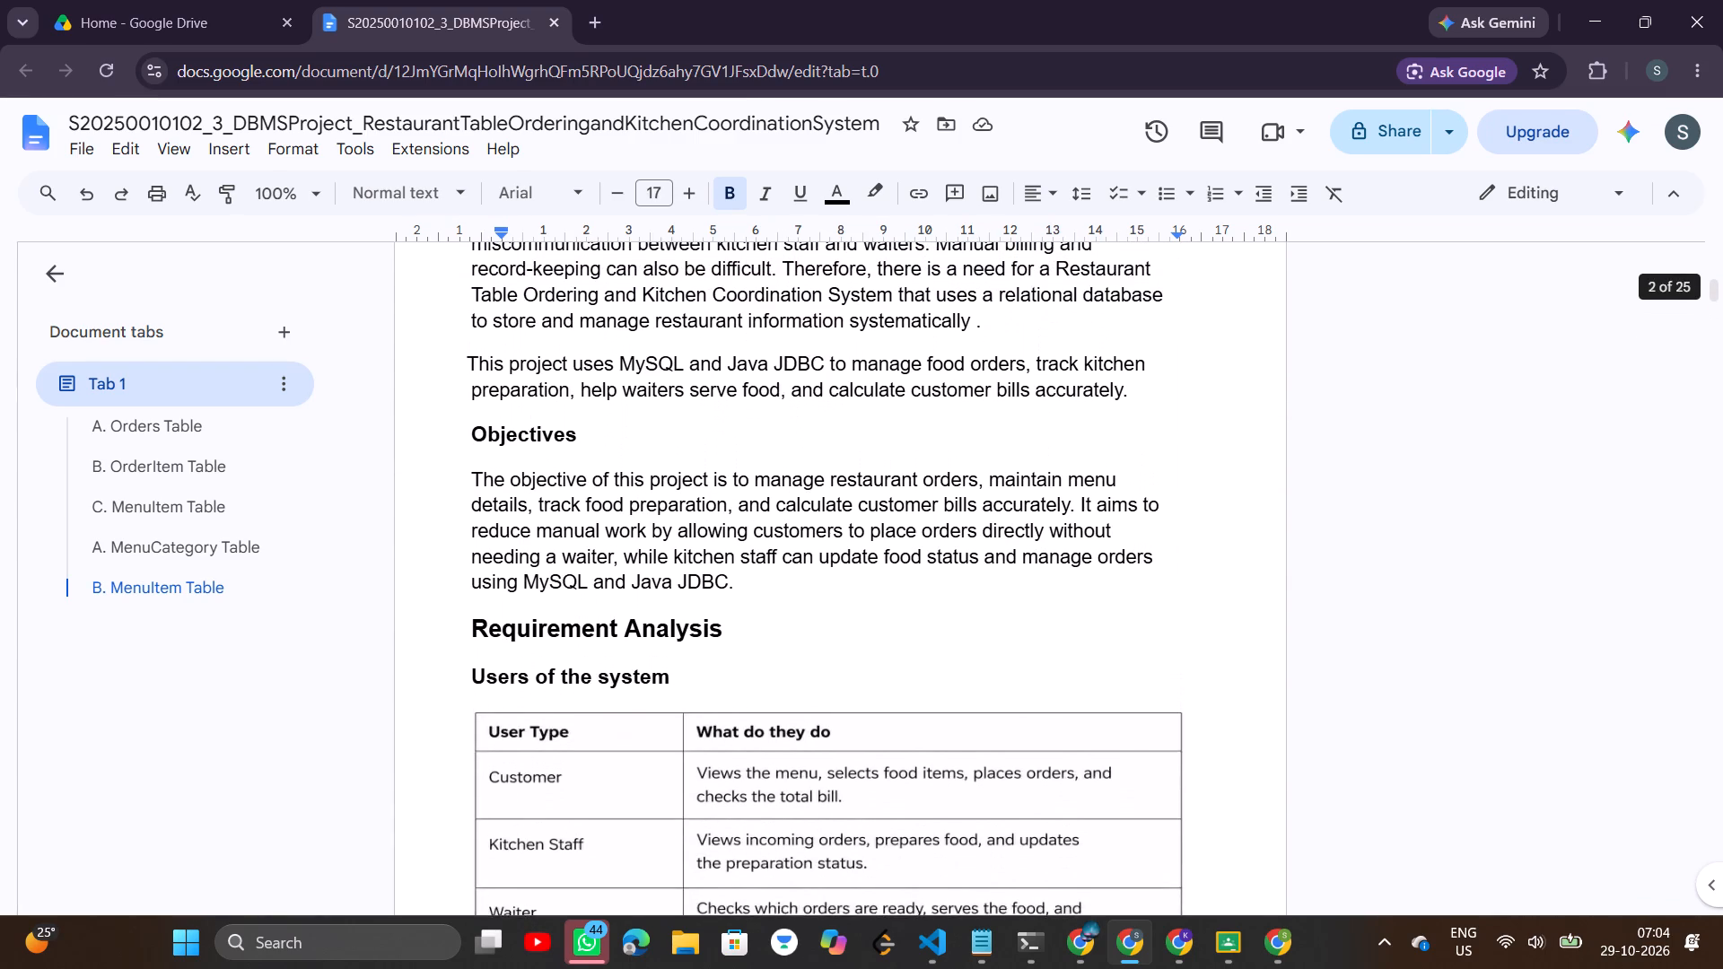
scroll(541, 379, down, 9)
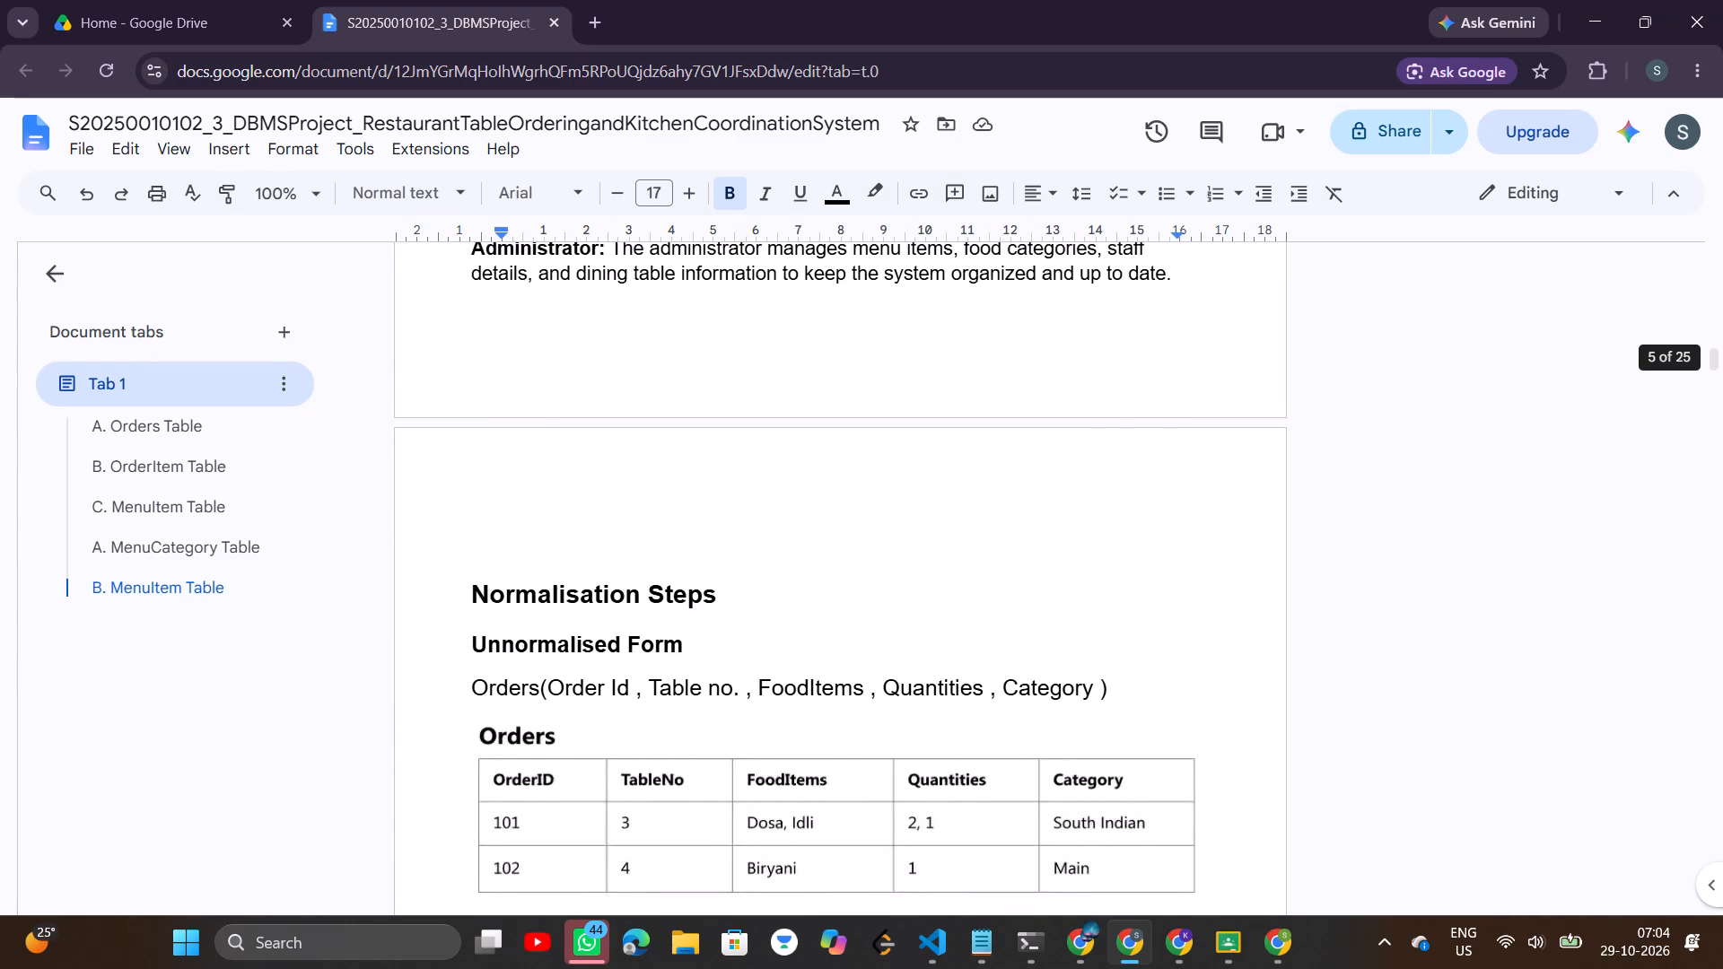
scroll(541, 379, down, 2)
scroll(541, 379, up, 7)
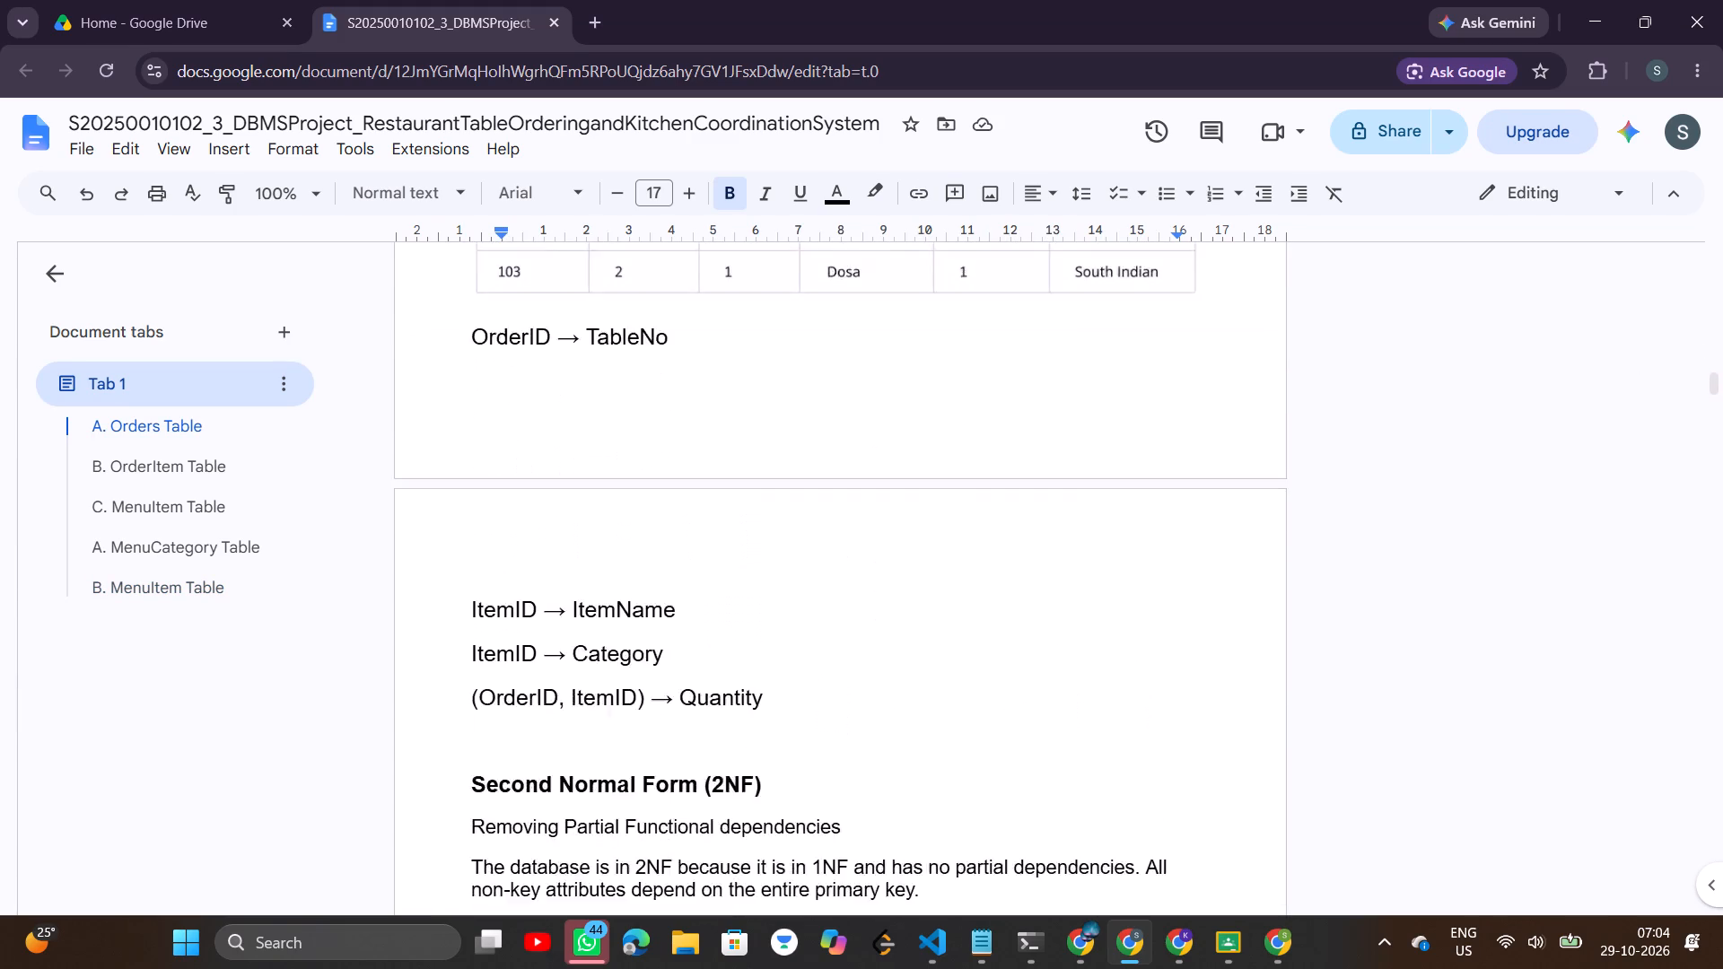
scroll(541, 379, up, 6)
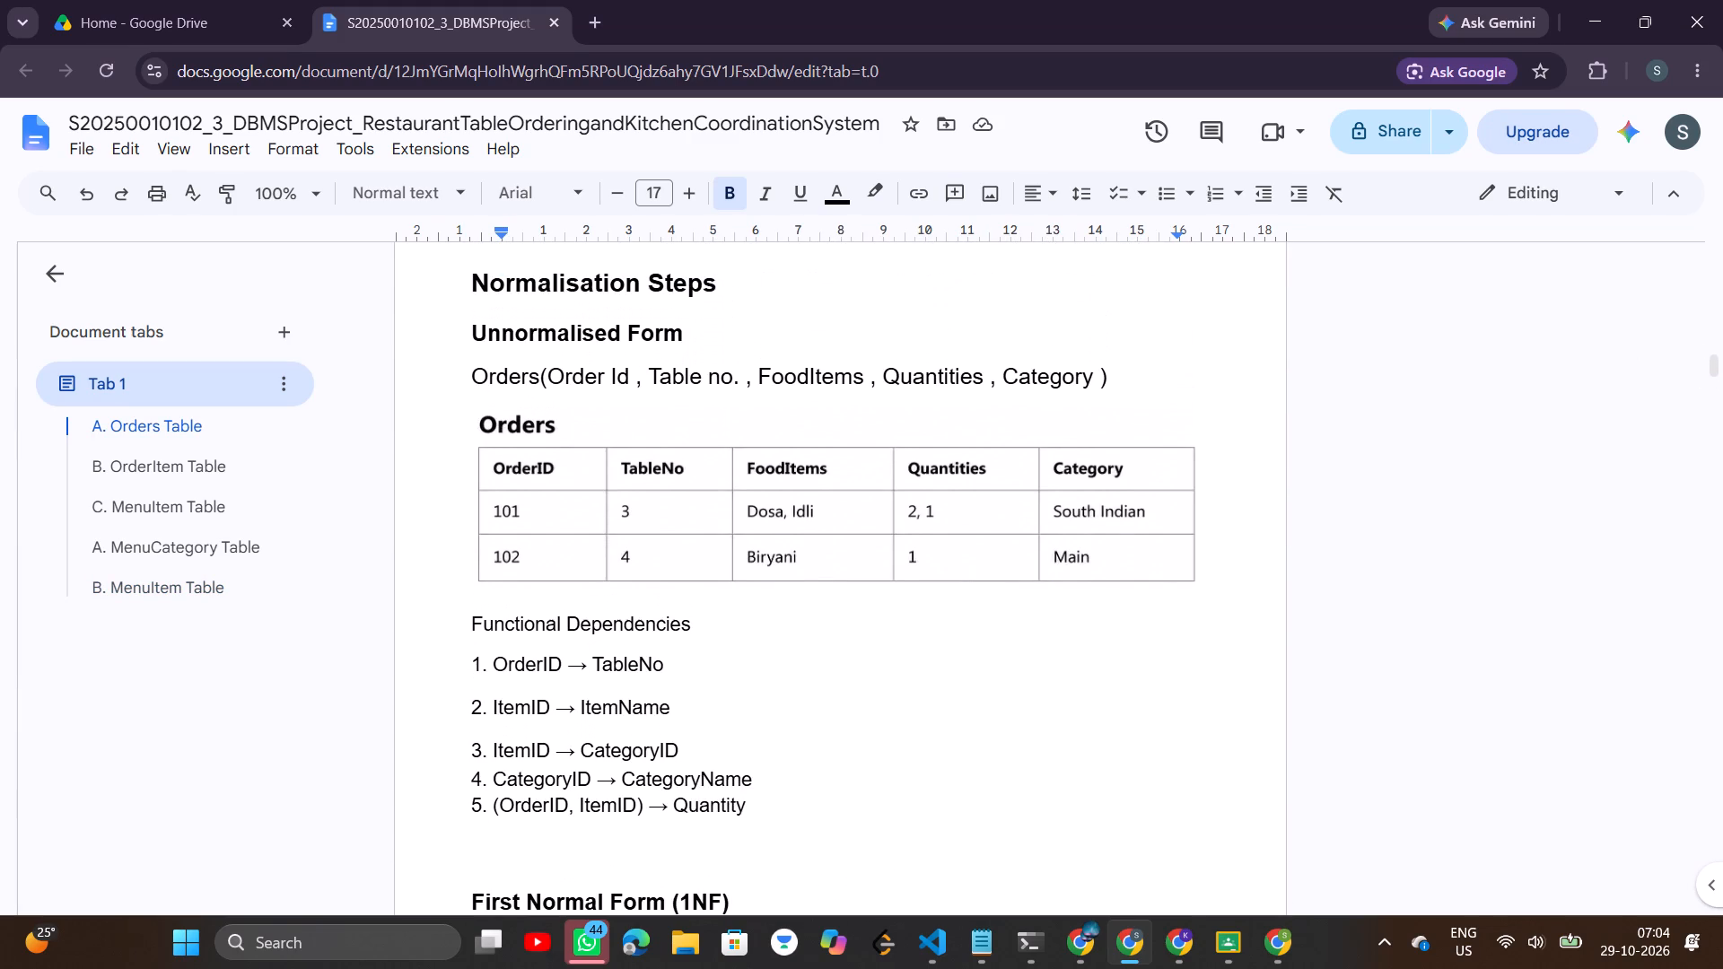
Delete the blank space between the functional dependencies list and the "First Normal Form (1NF)" heading.
scroll(474, 609, down, 1)
click(475, 654)
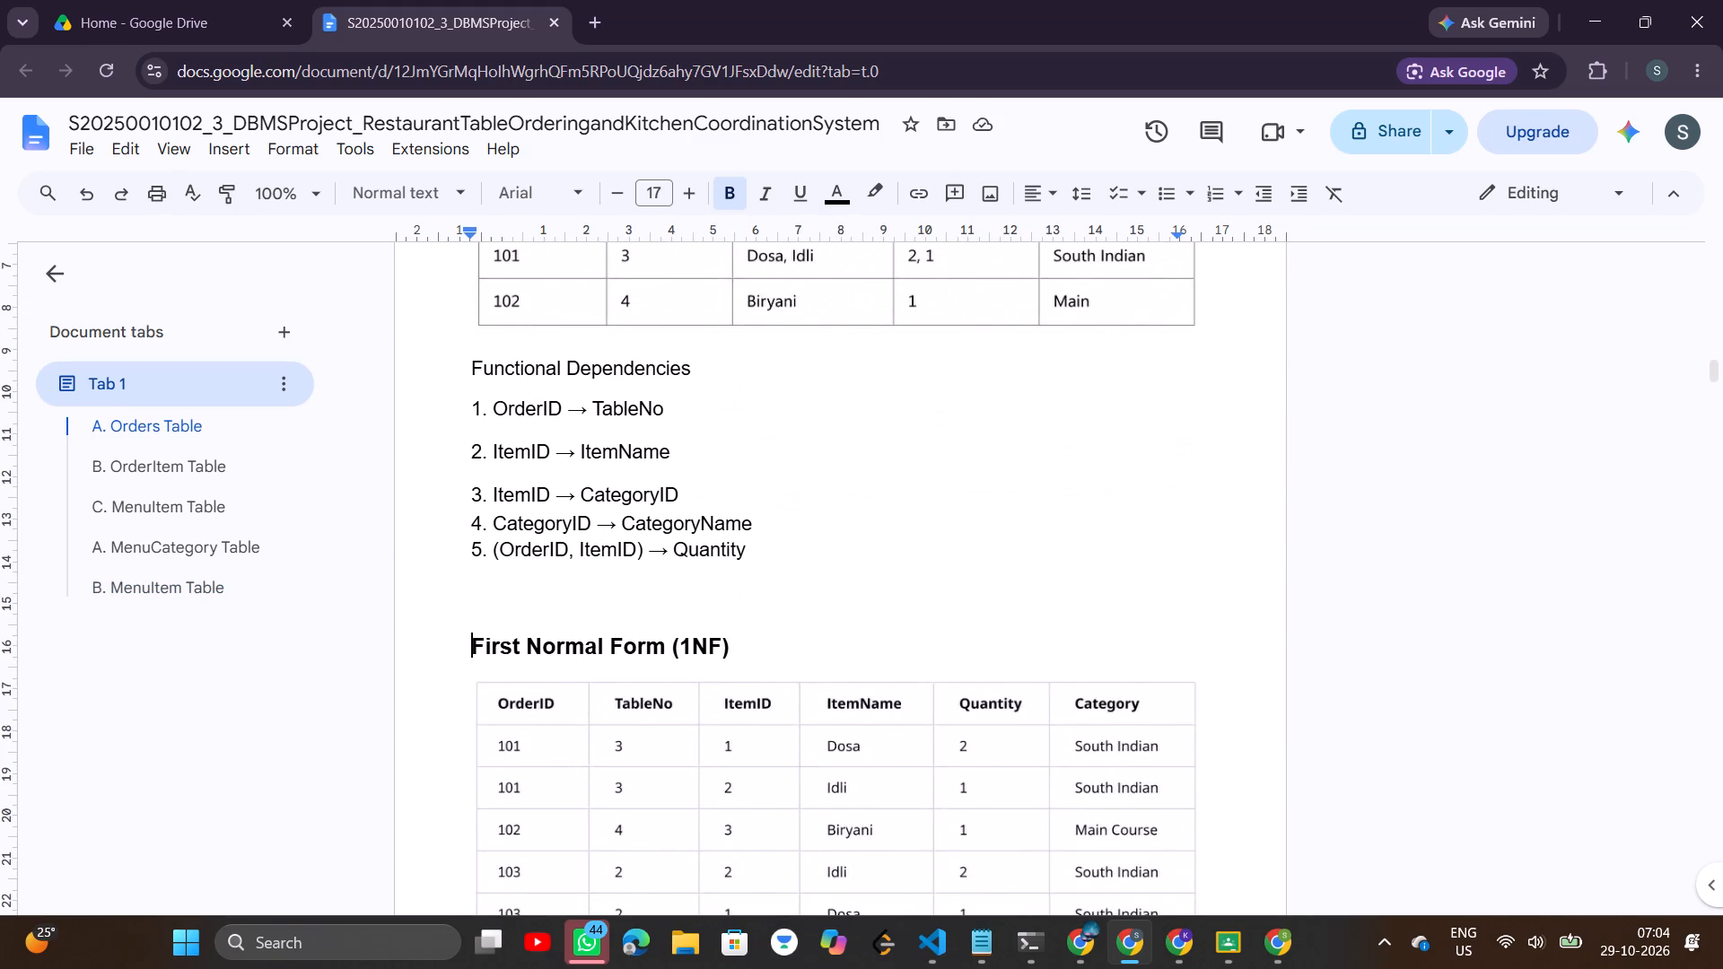
key(BackSpace)
key(BackSpace)
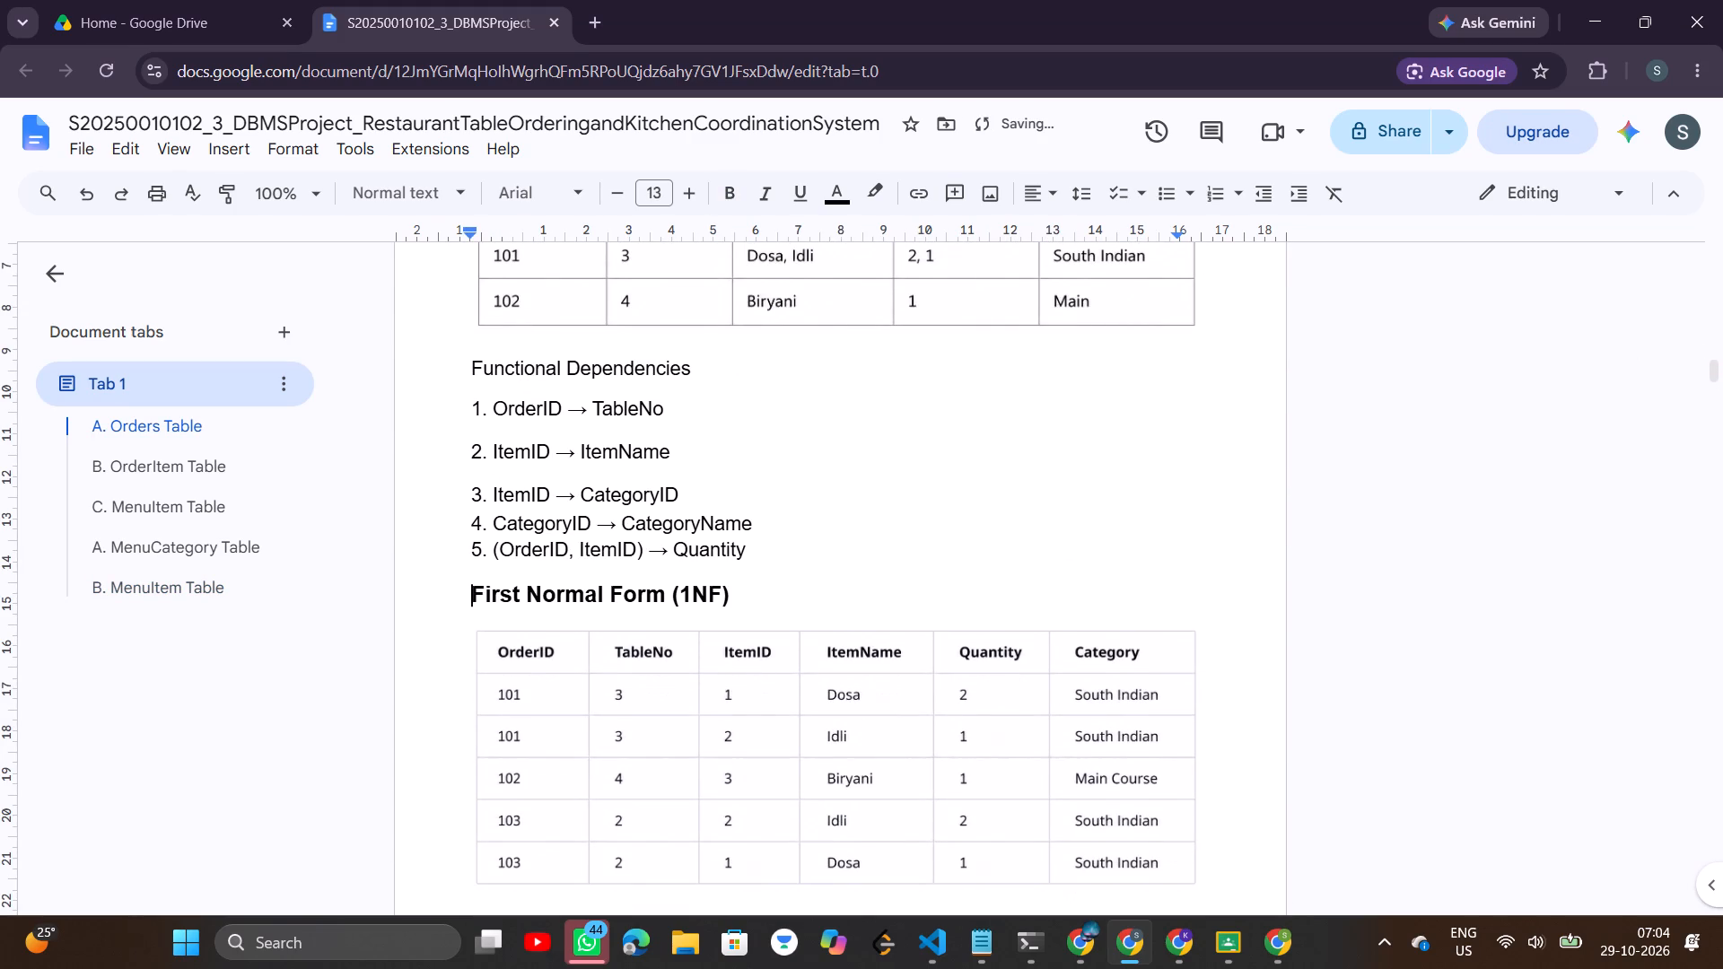
Review the report from the First Normal Form tables through the Database Schema to Insert Statements, checking page layout.
scroll(475, 654, down, 6)
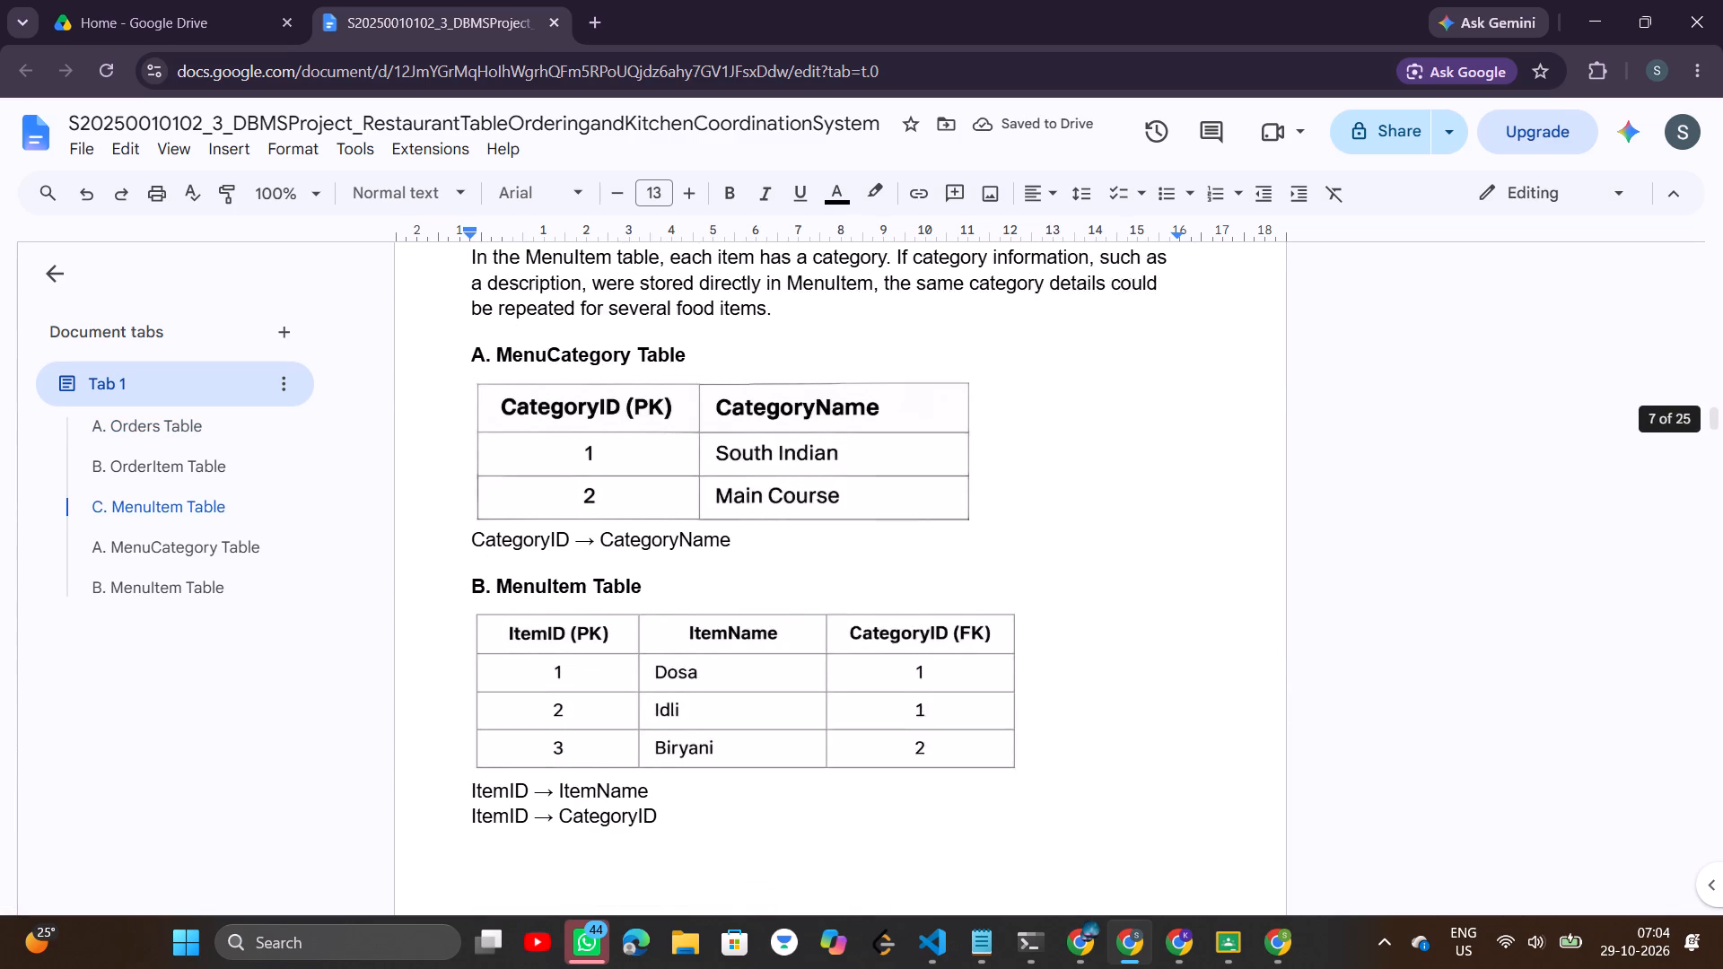
scroll(475, 654, down, 5)
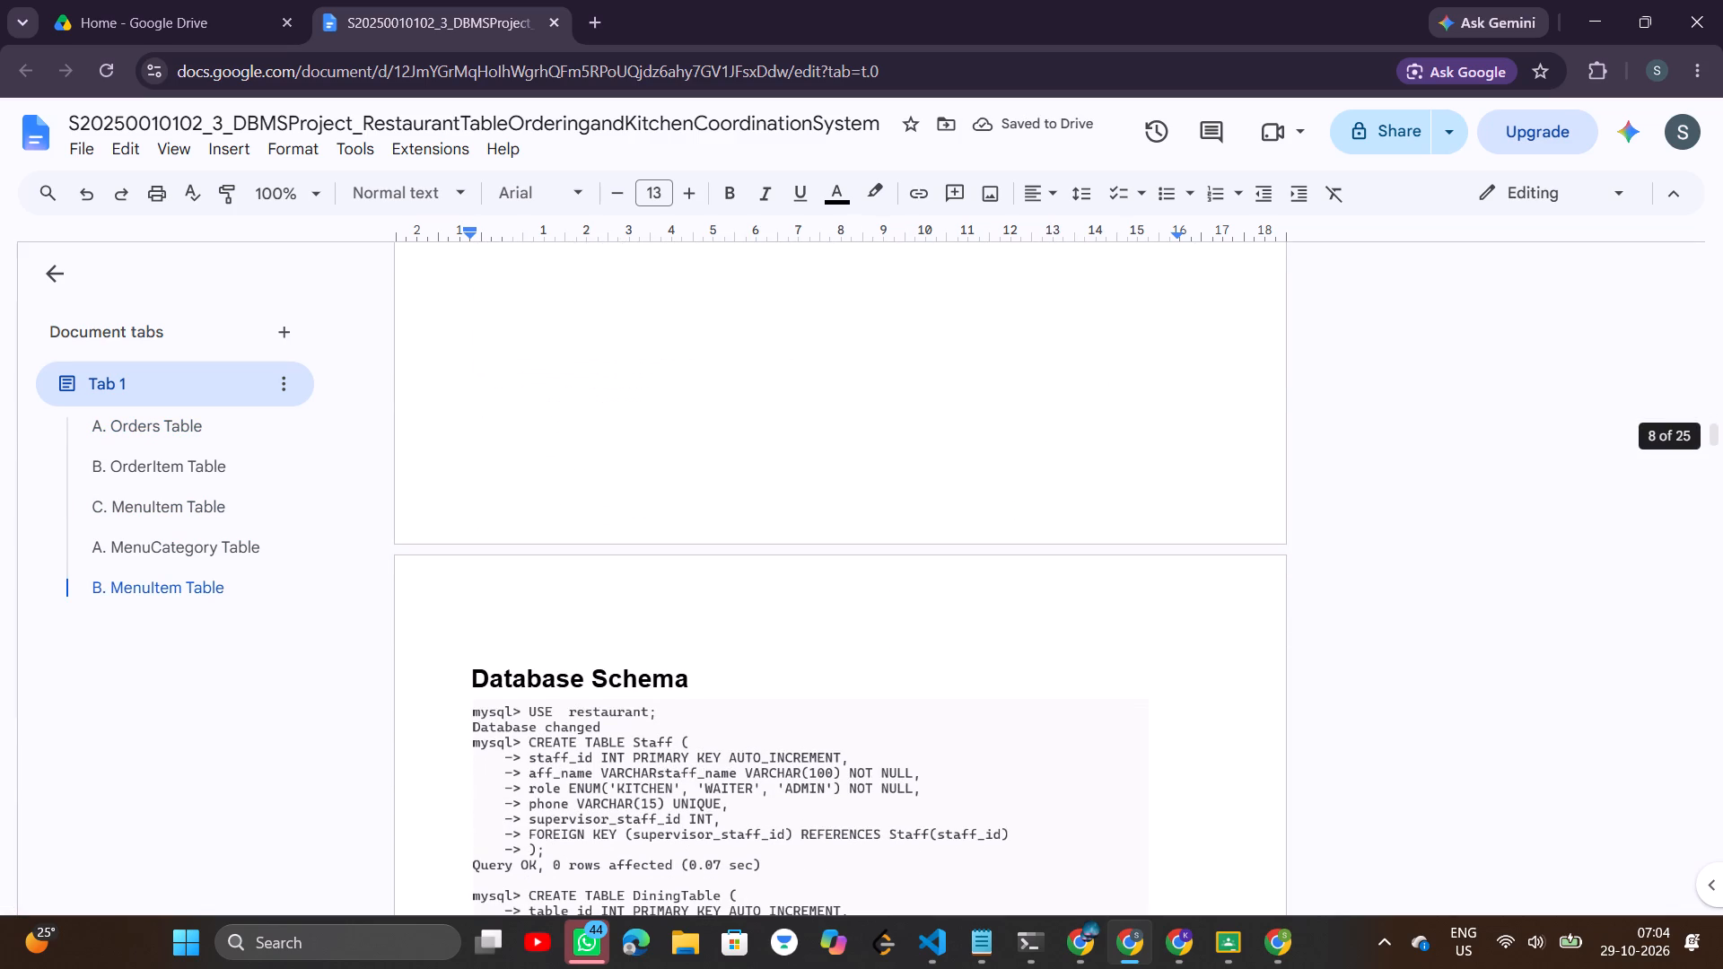
scroll(439, 768, up, 2)
scroll(439, 768, down, 3)
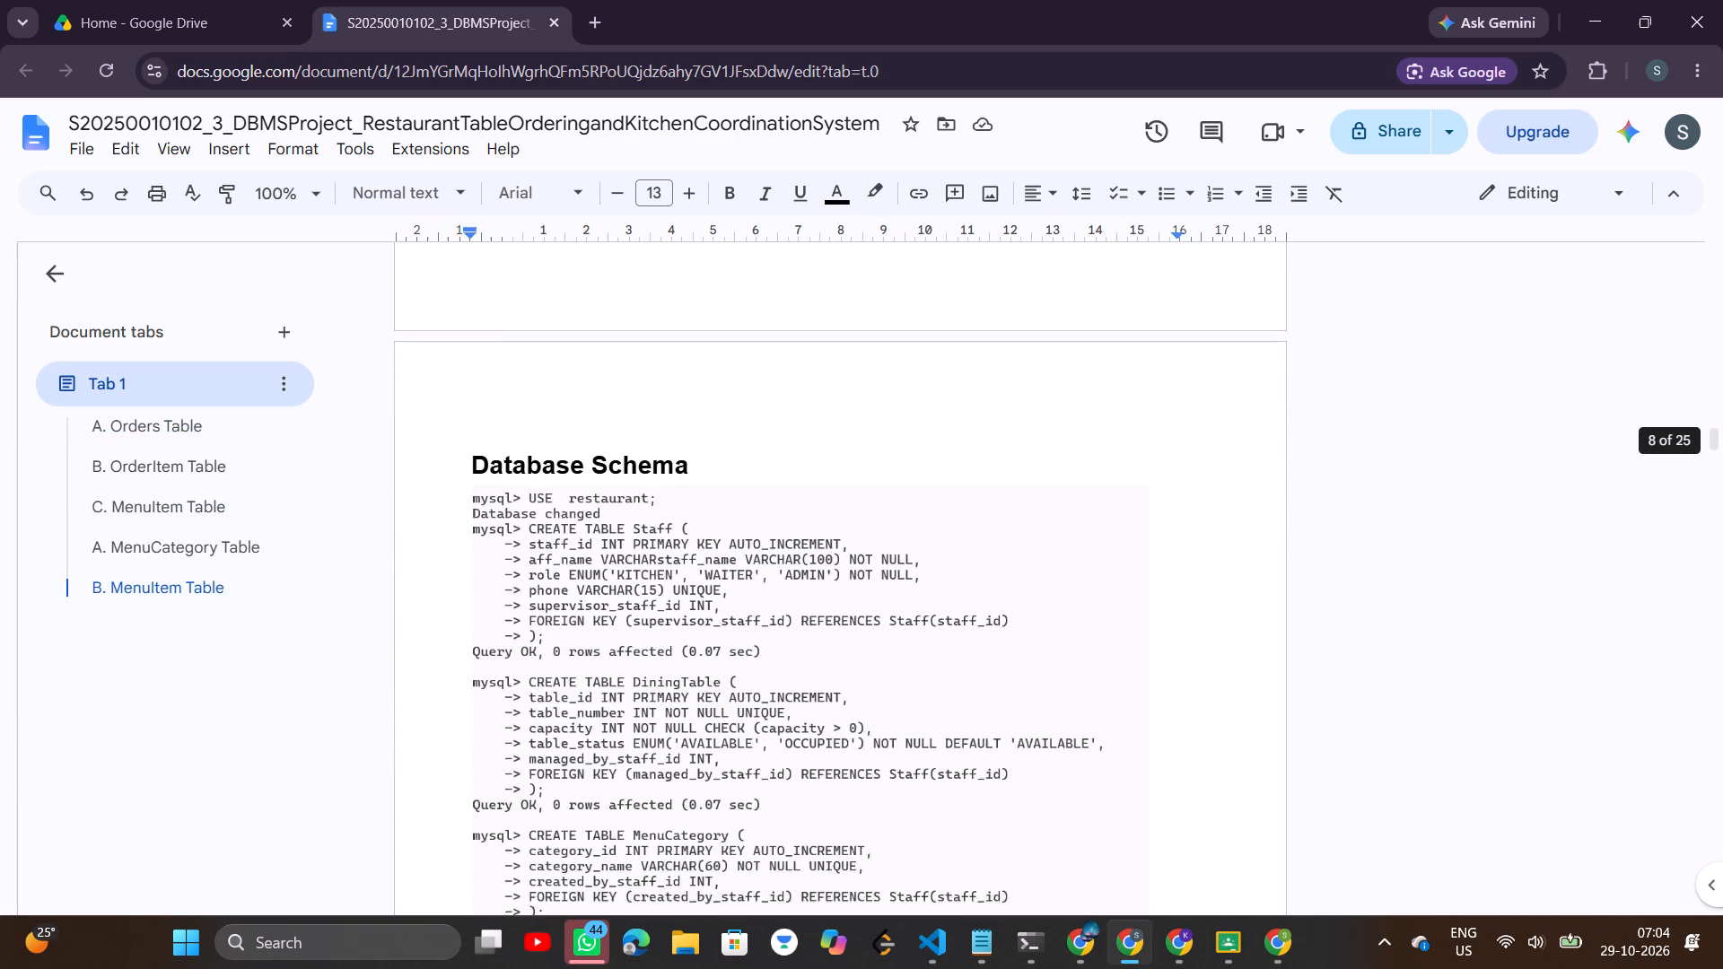
scroll(439, 768, down, 5)
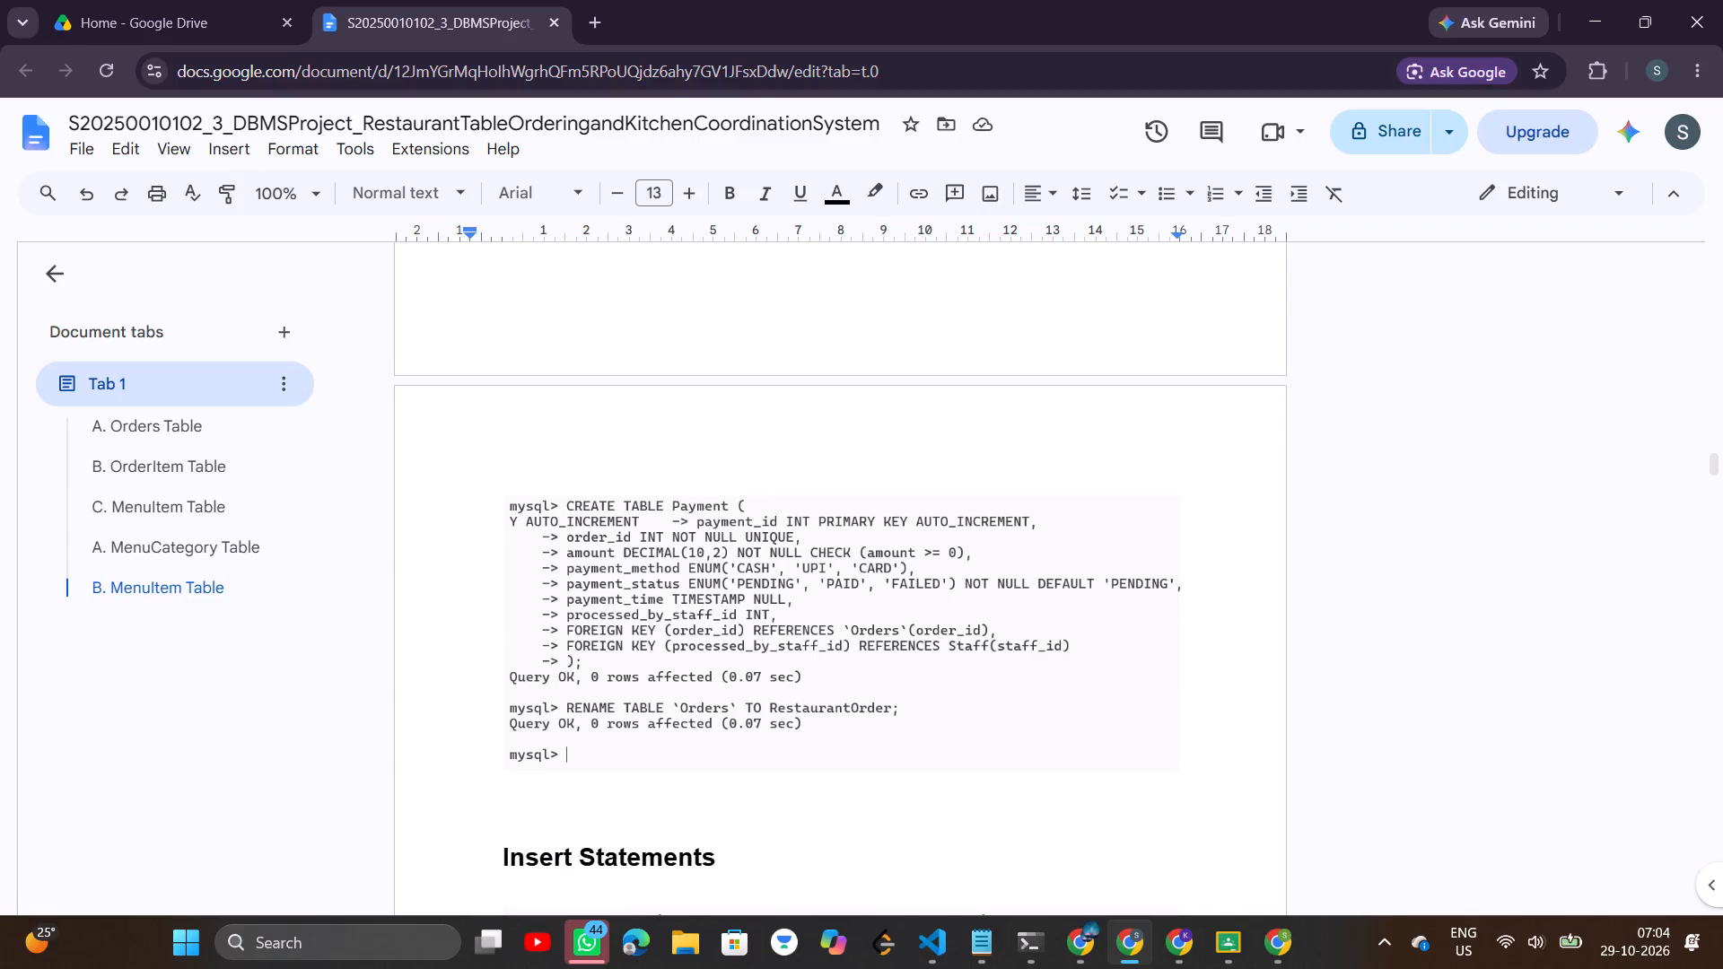
scroll(439, 768, up, 5)
scroll(439, 768, down, 1)
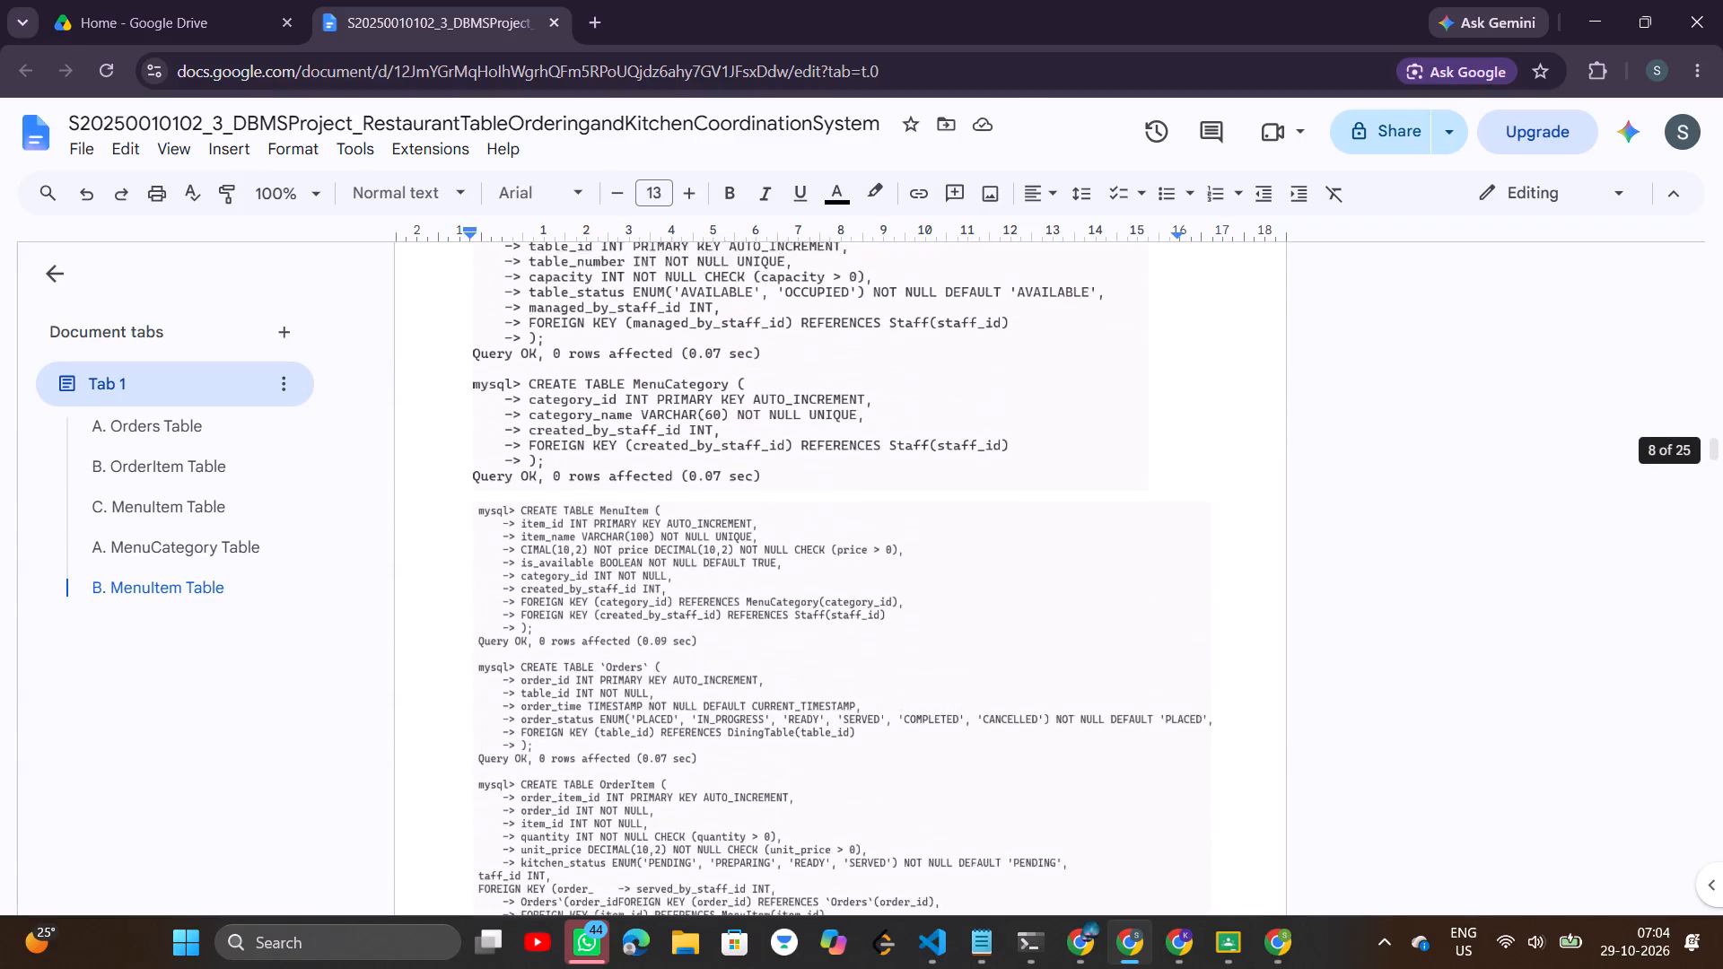
scroll(439, 768, down, 4)
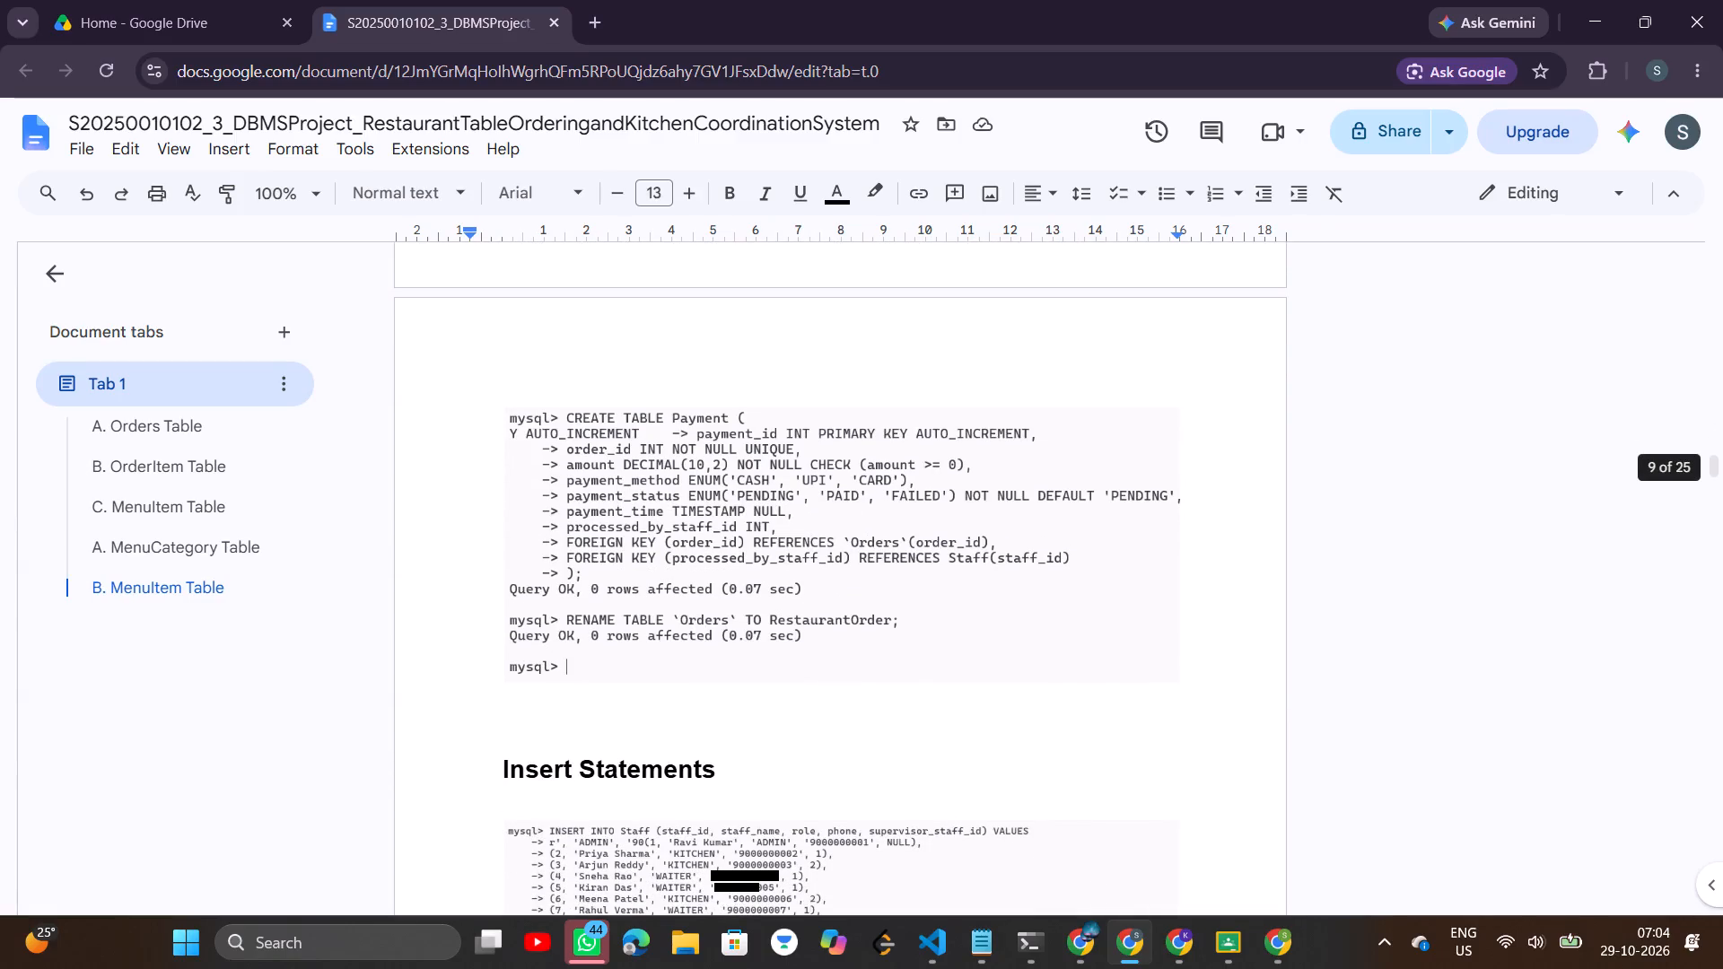
scroll(439, 768, down, 2)
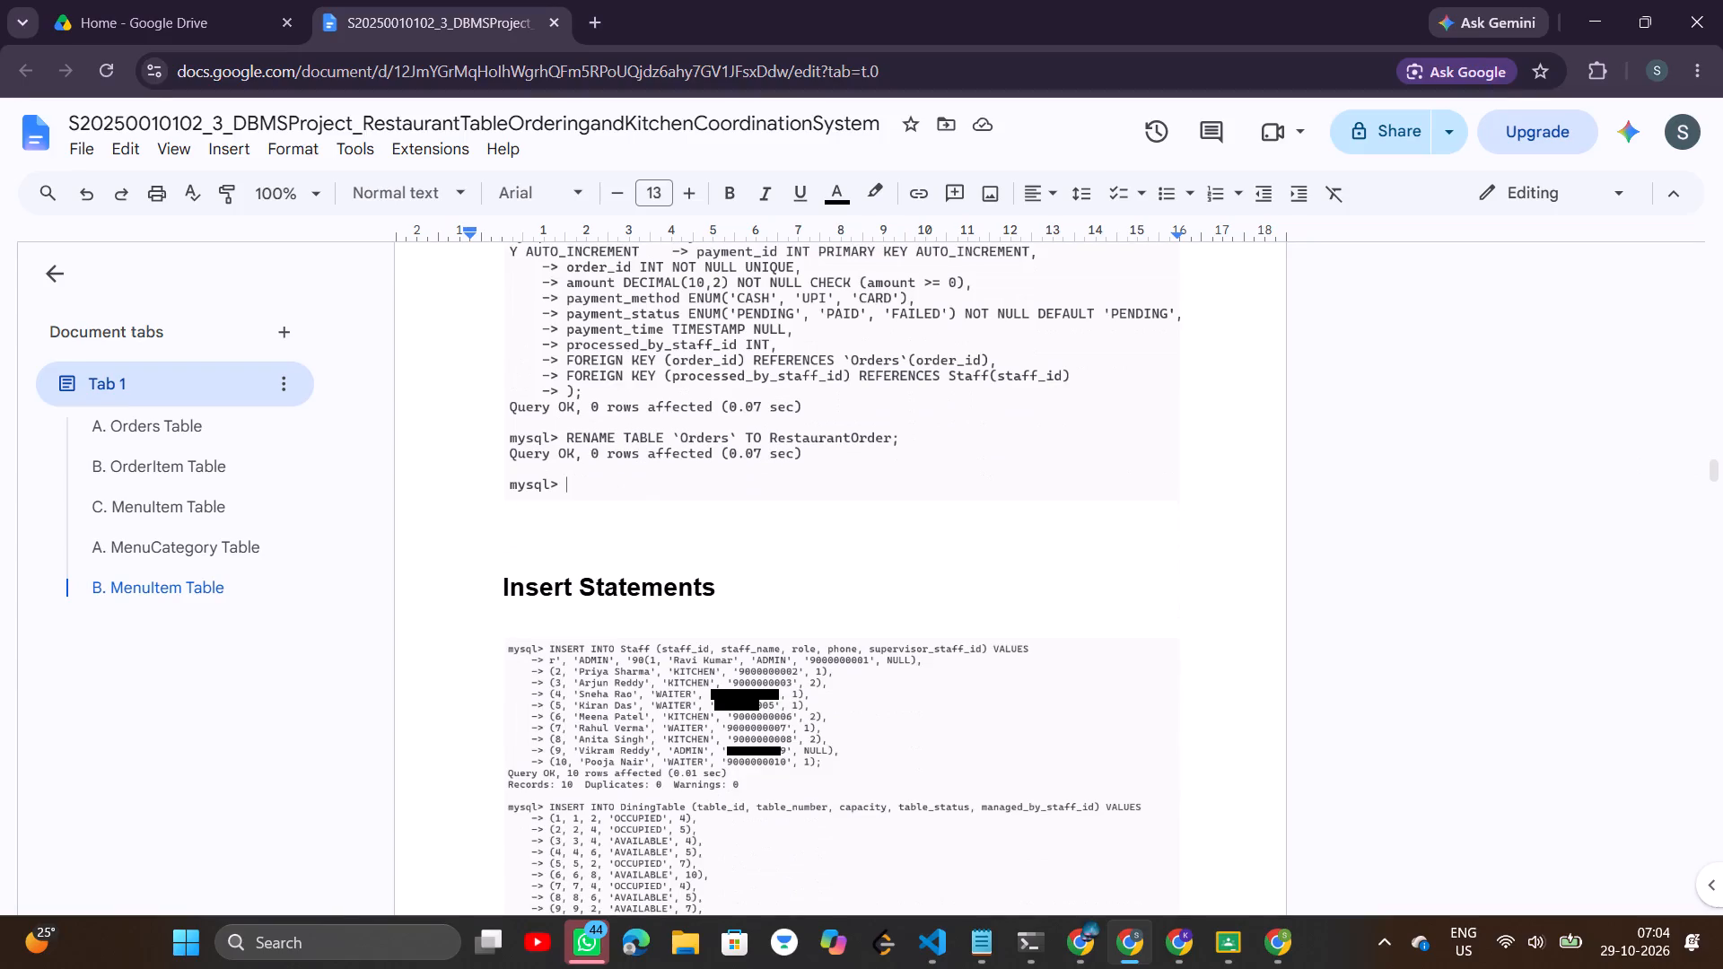
Delete the blank lines between the Database Schema screenshot and the "Insert Statements" heading.
scroll(439, 768, down, 1)
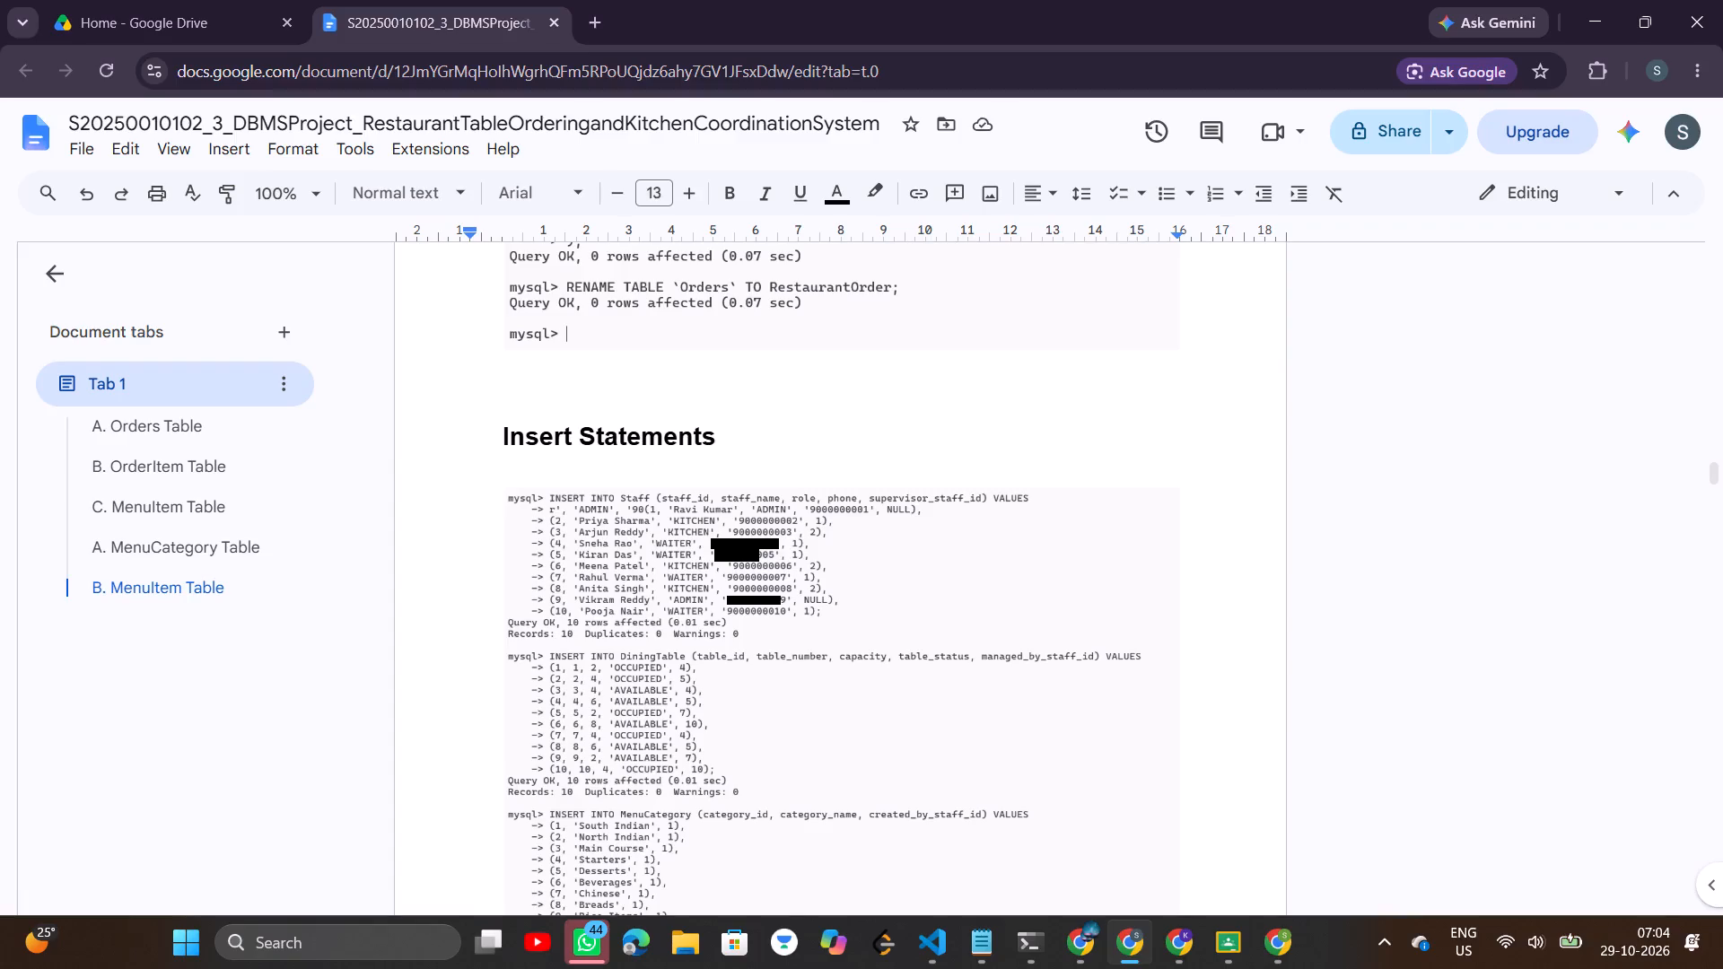
click(503, 435)
key(BackSpace)
key(BackSpace)
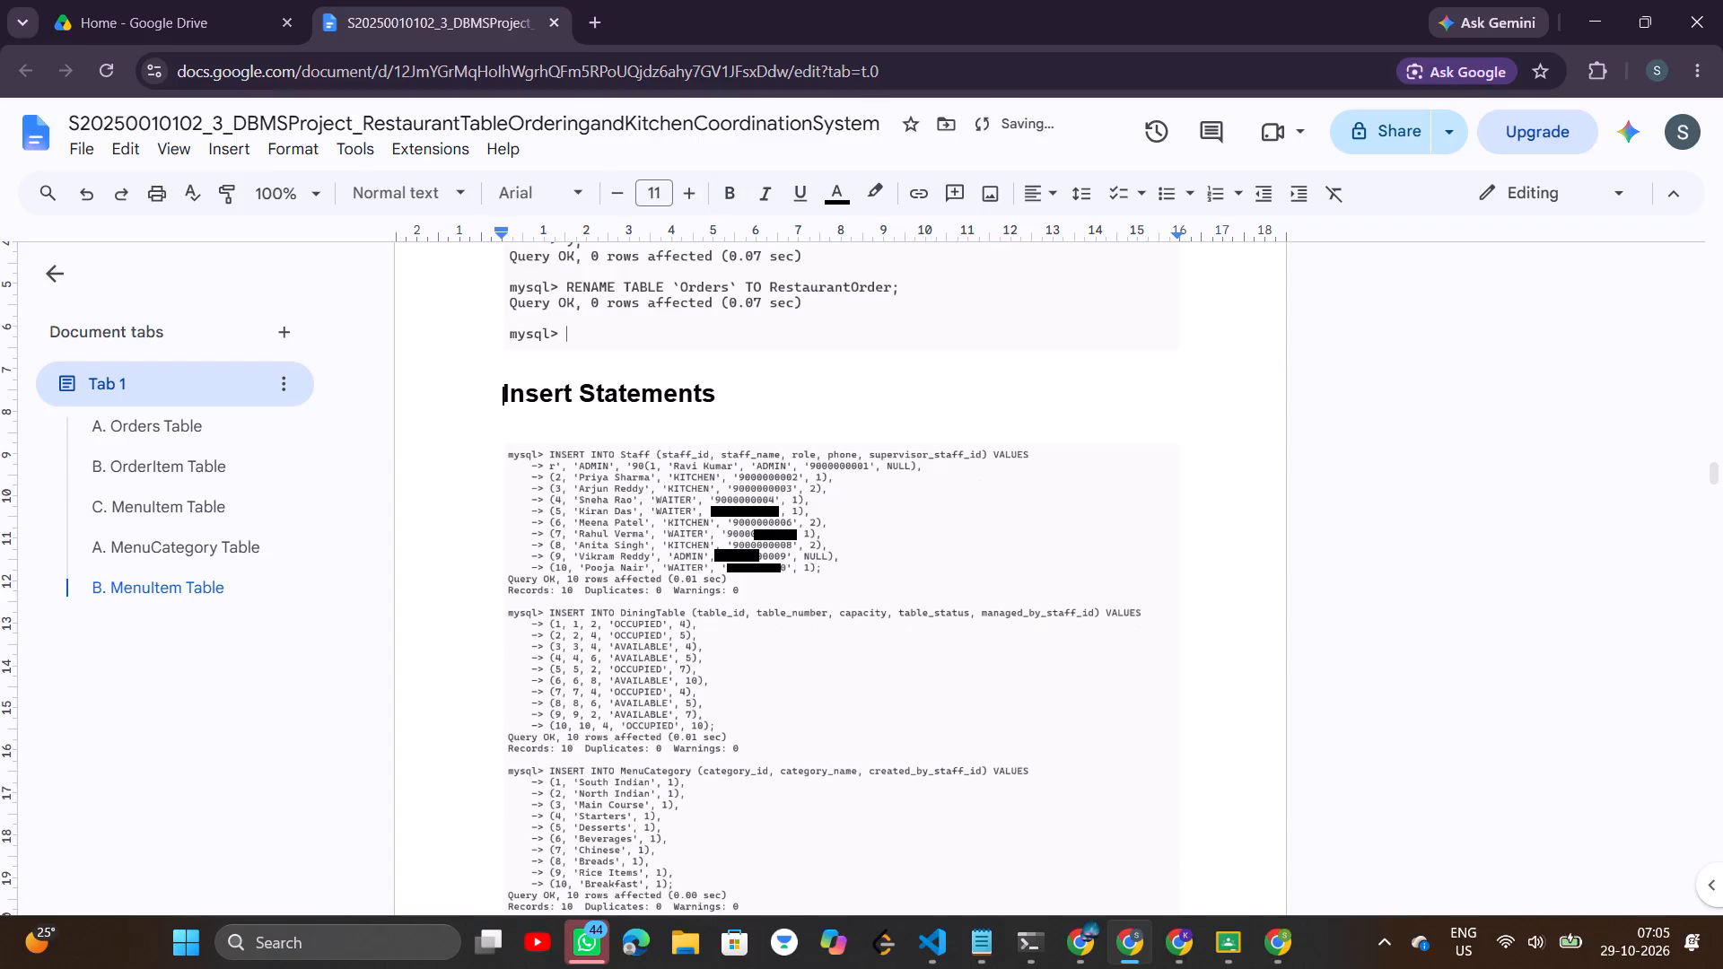
triple_click(545, 394)
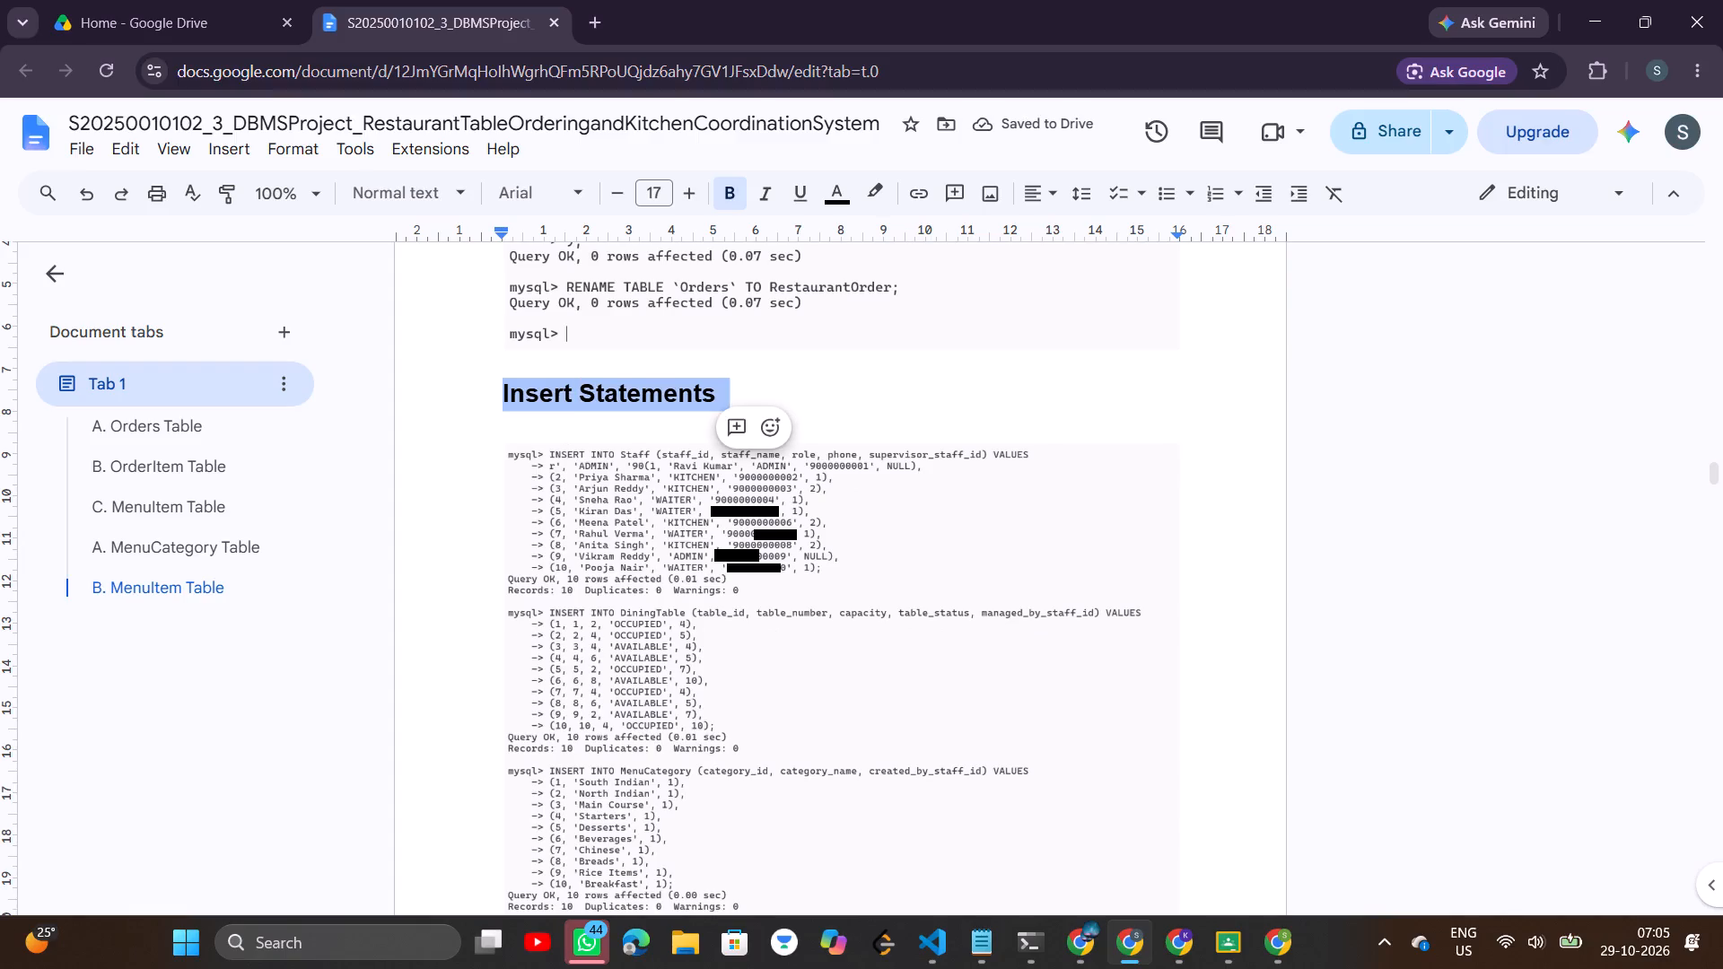
click(976, 398)
Review the report's stored procedure and trigger sections, checking headings, screenshots and page layout.
scroll(976, 398, down, 11)
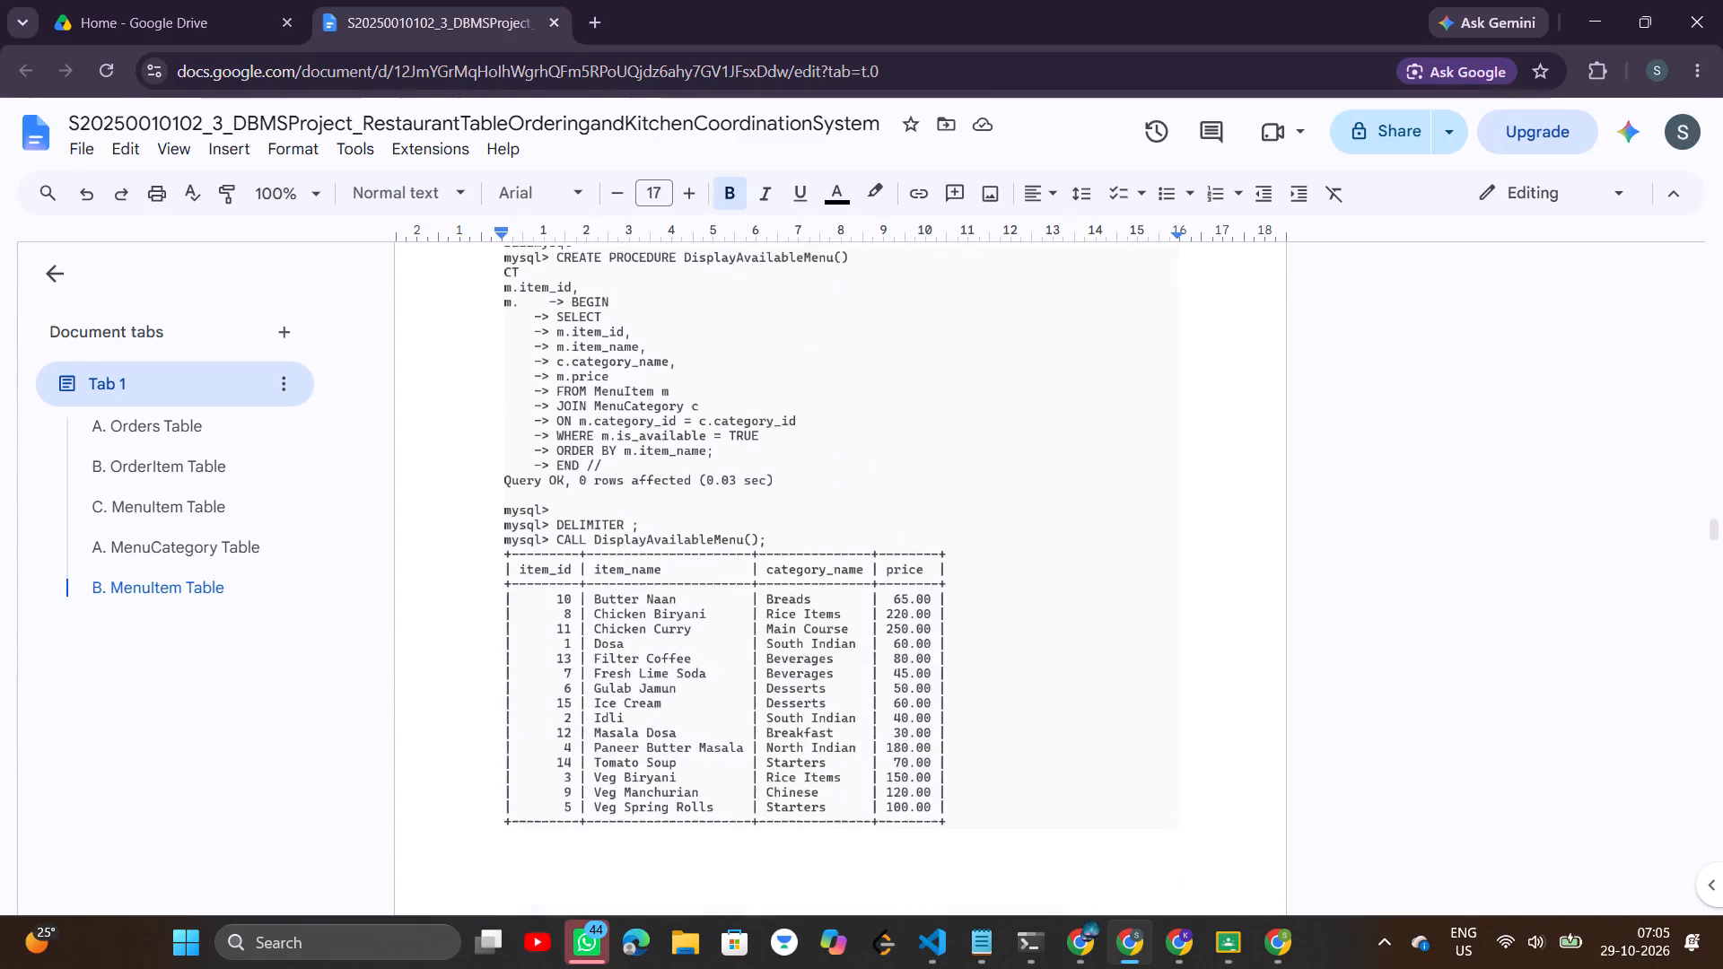
scroll(976, 398, down, 7)
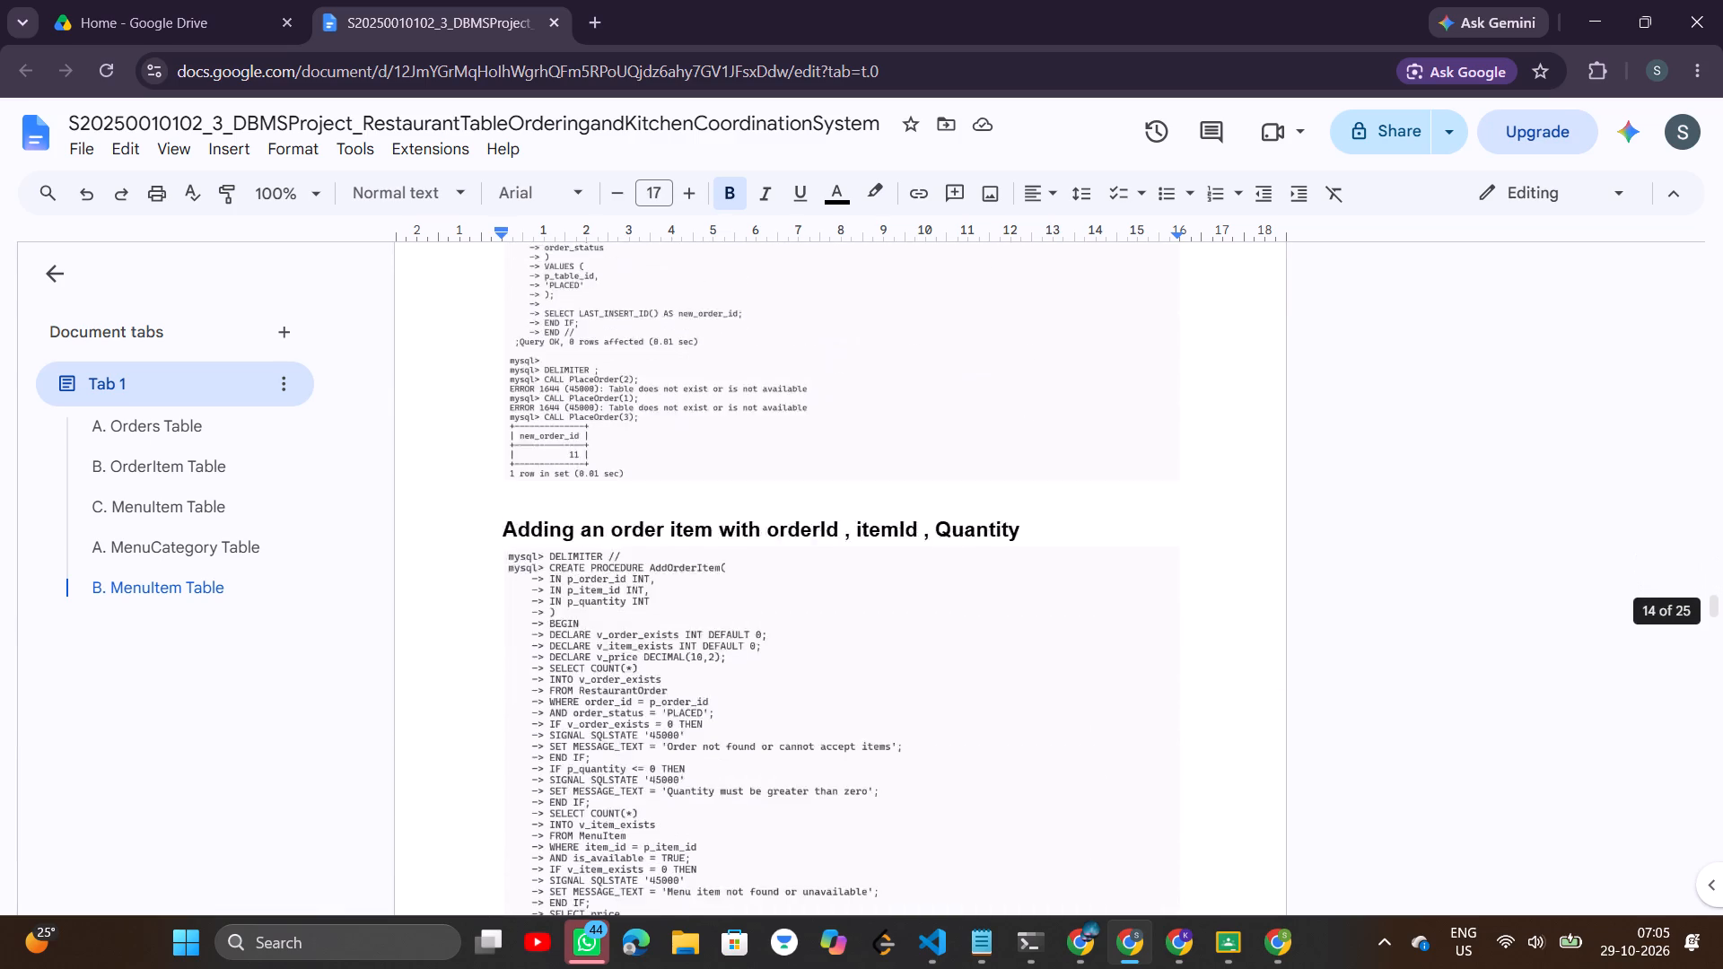
scroll(976, 398, down, 7)
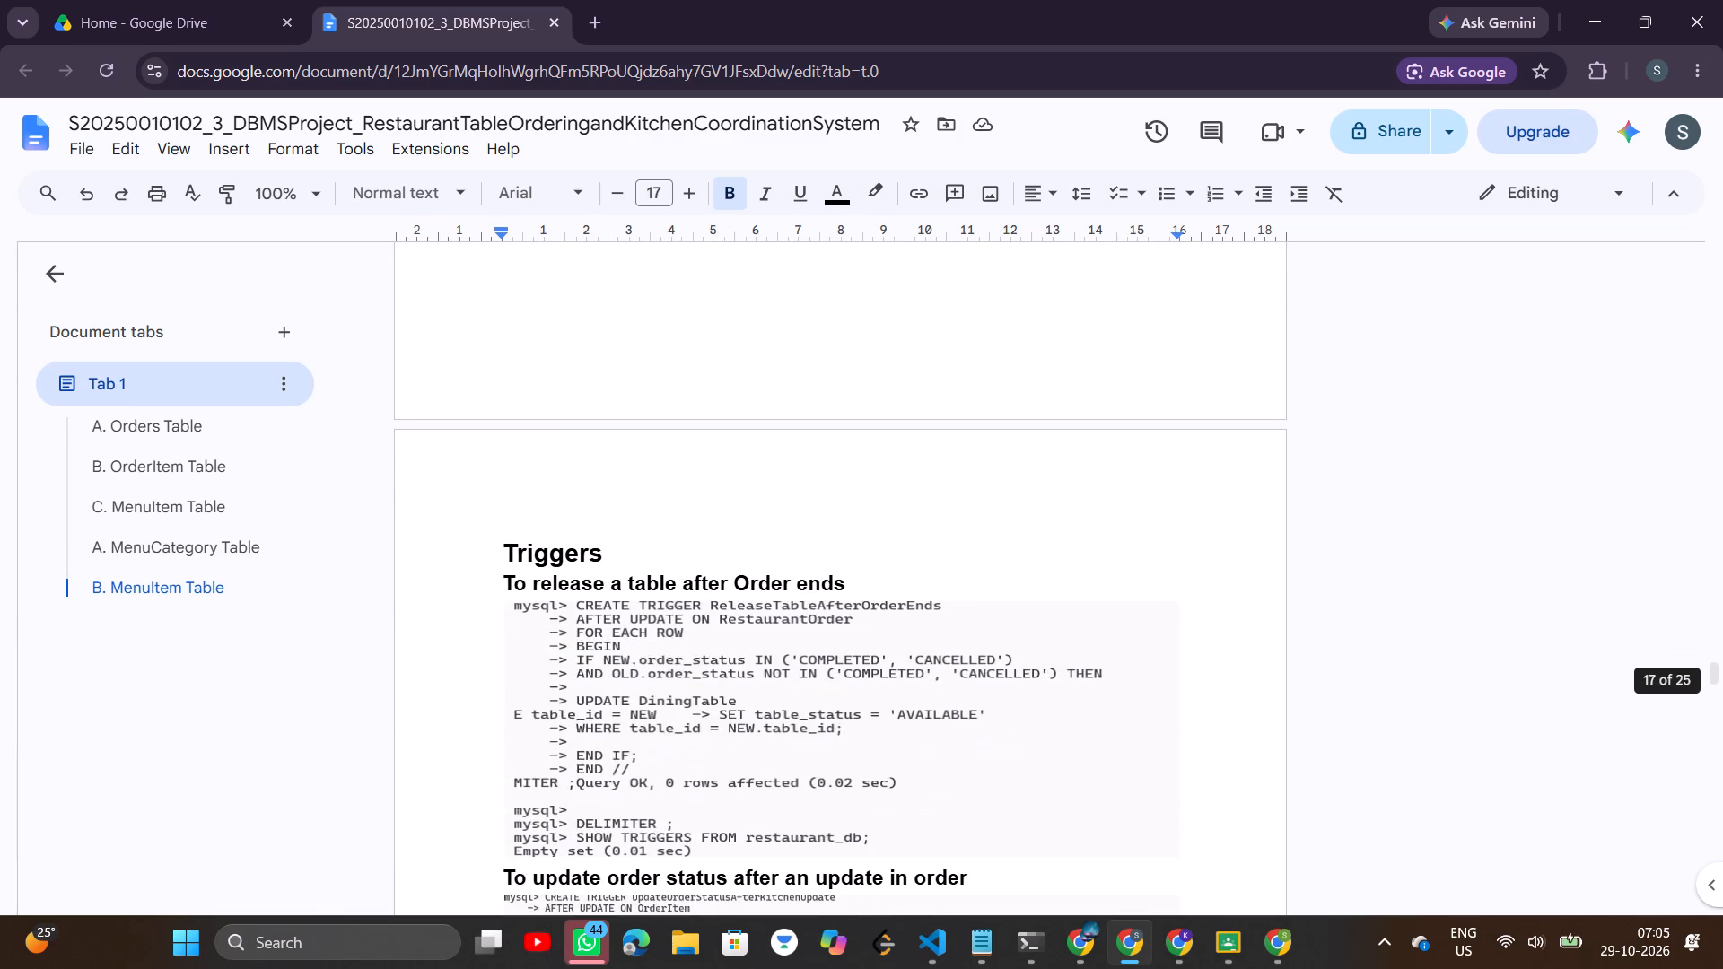
scroll(976, 398, down, 6)
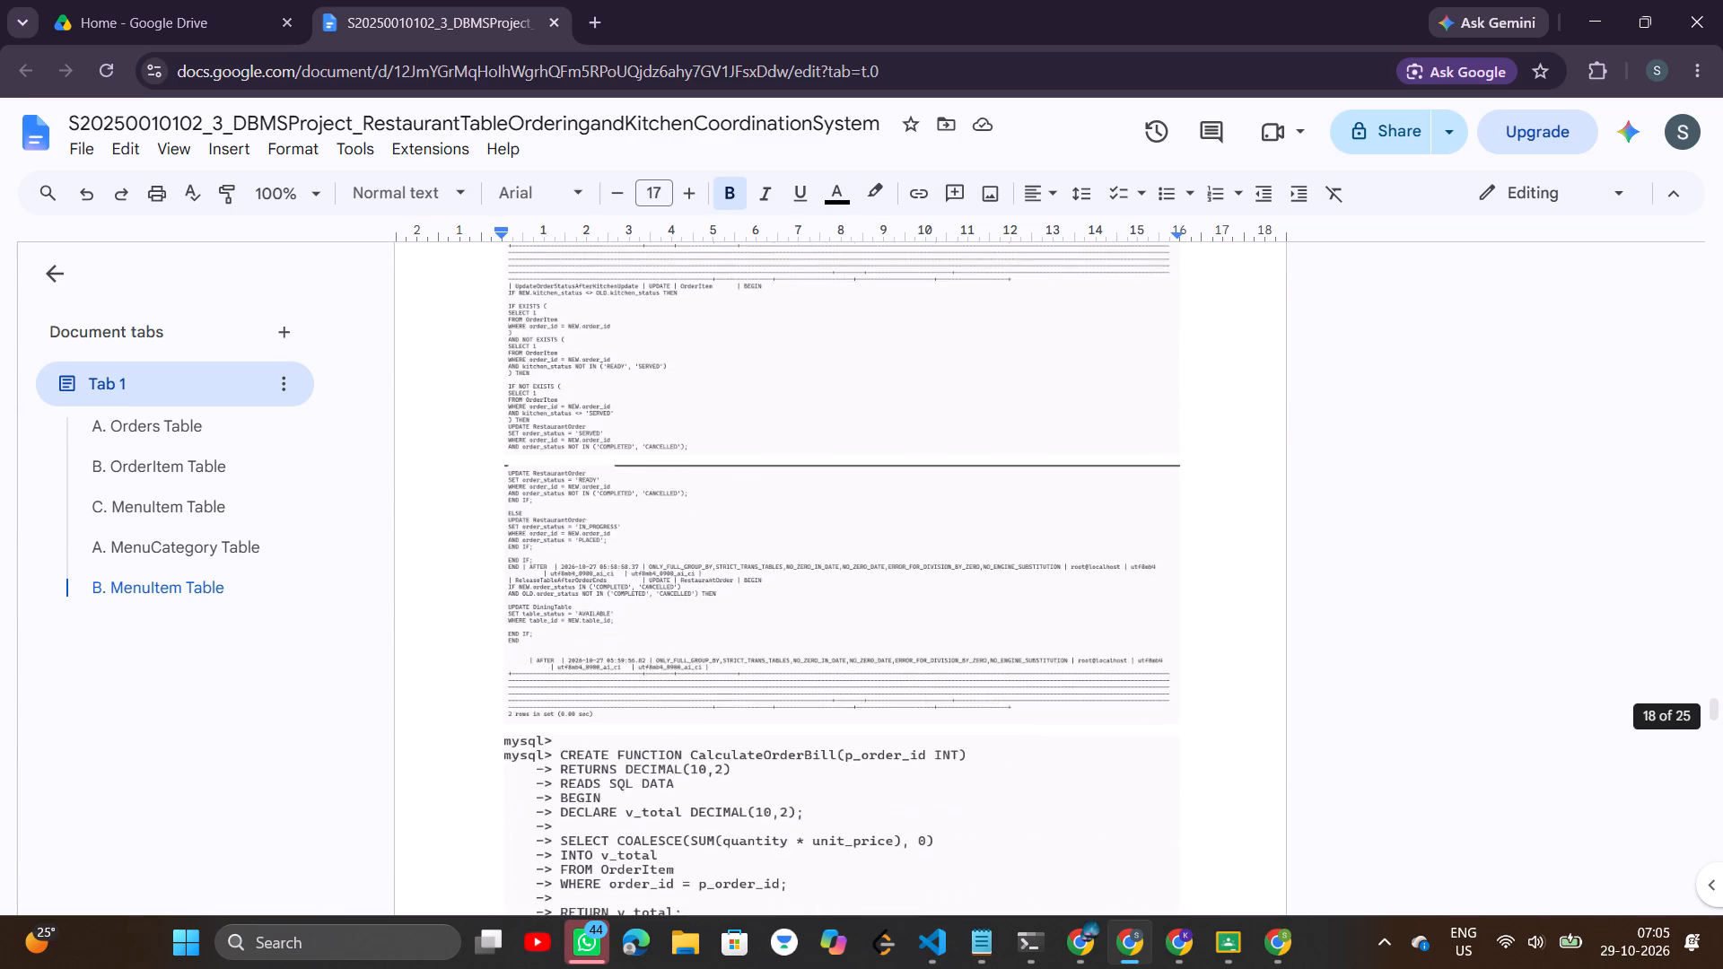
scroll(976, 398, down, 5)
scroll(976, 398, up, 2)
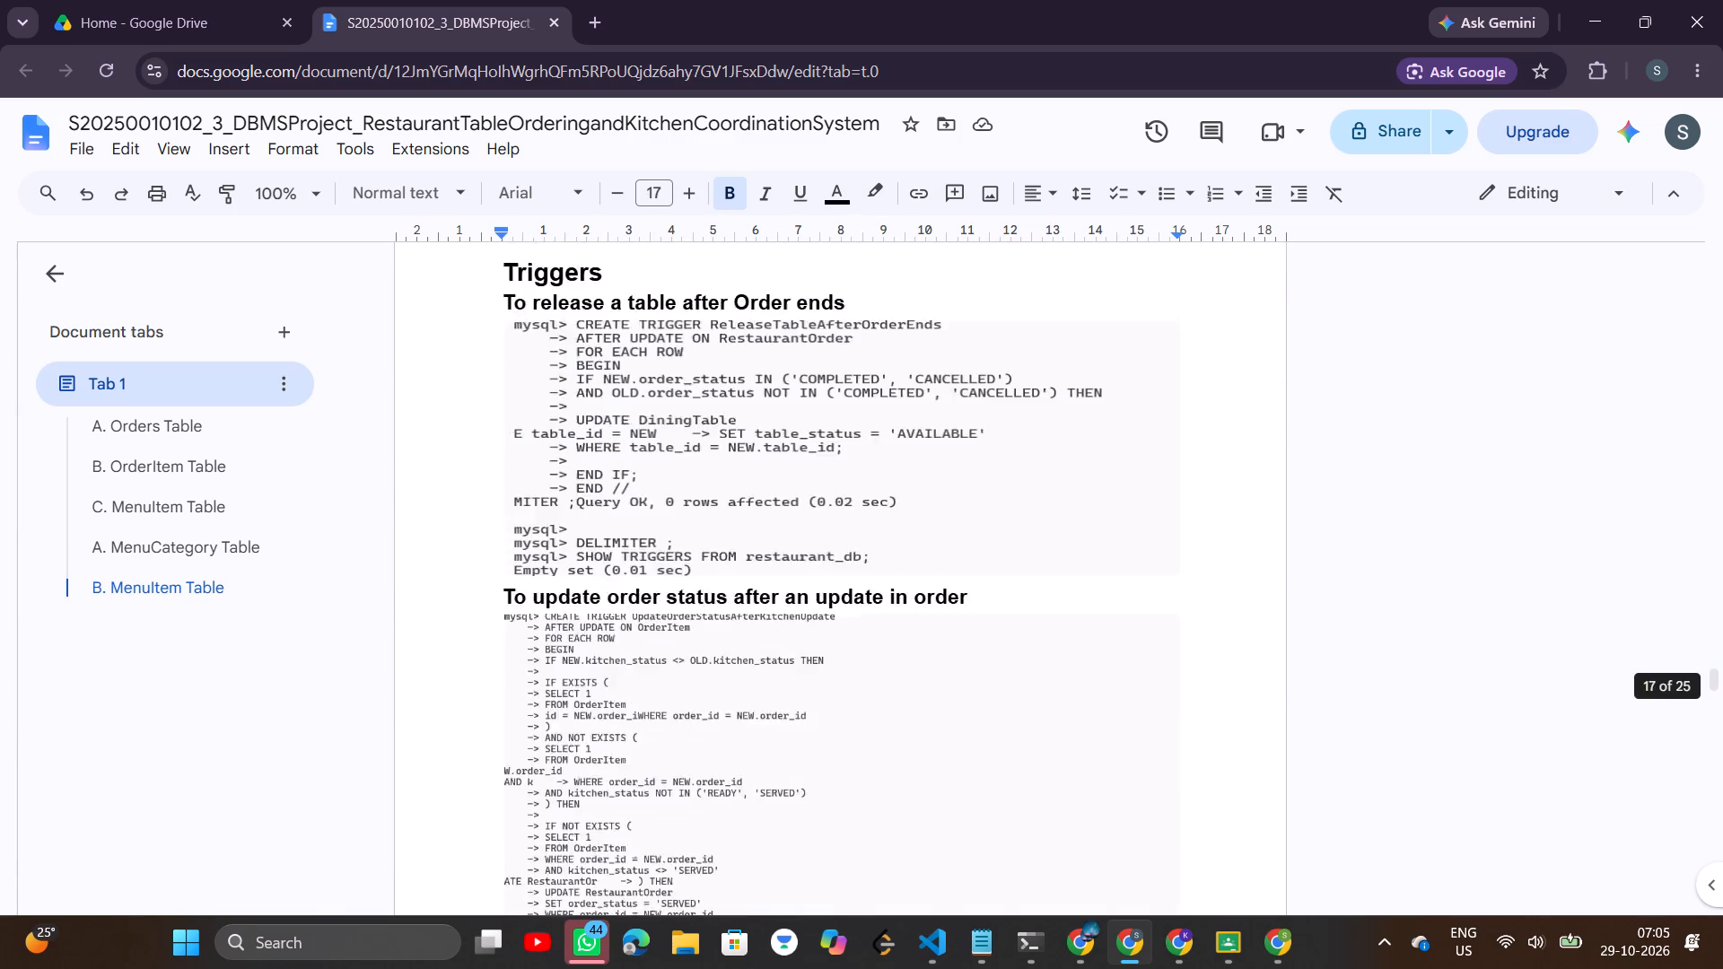
Review the report from the Transactions section through the SQL query outputs to the last page, checking page layout.
scroll(976, 398, down, 9)
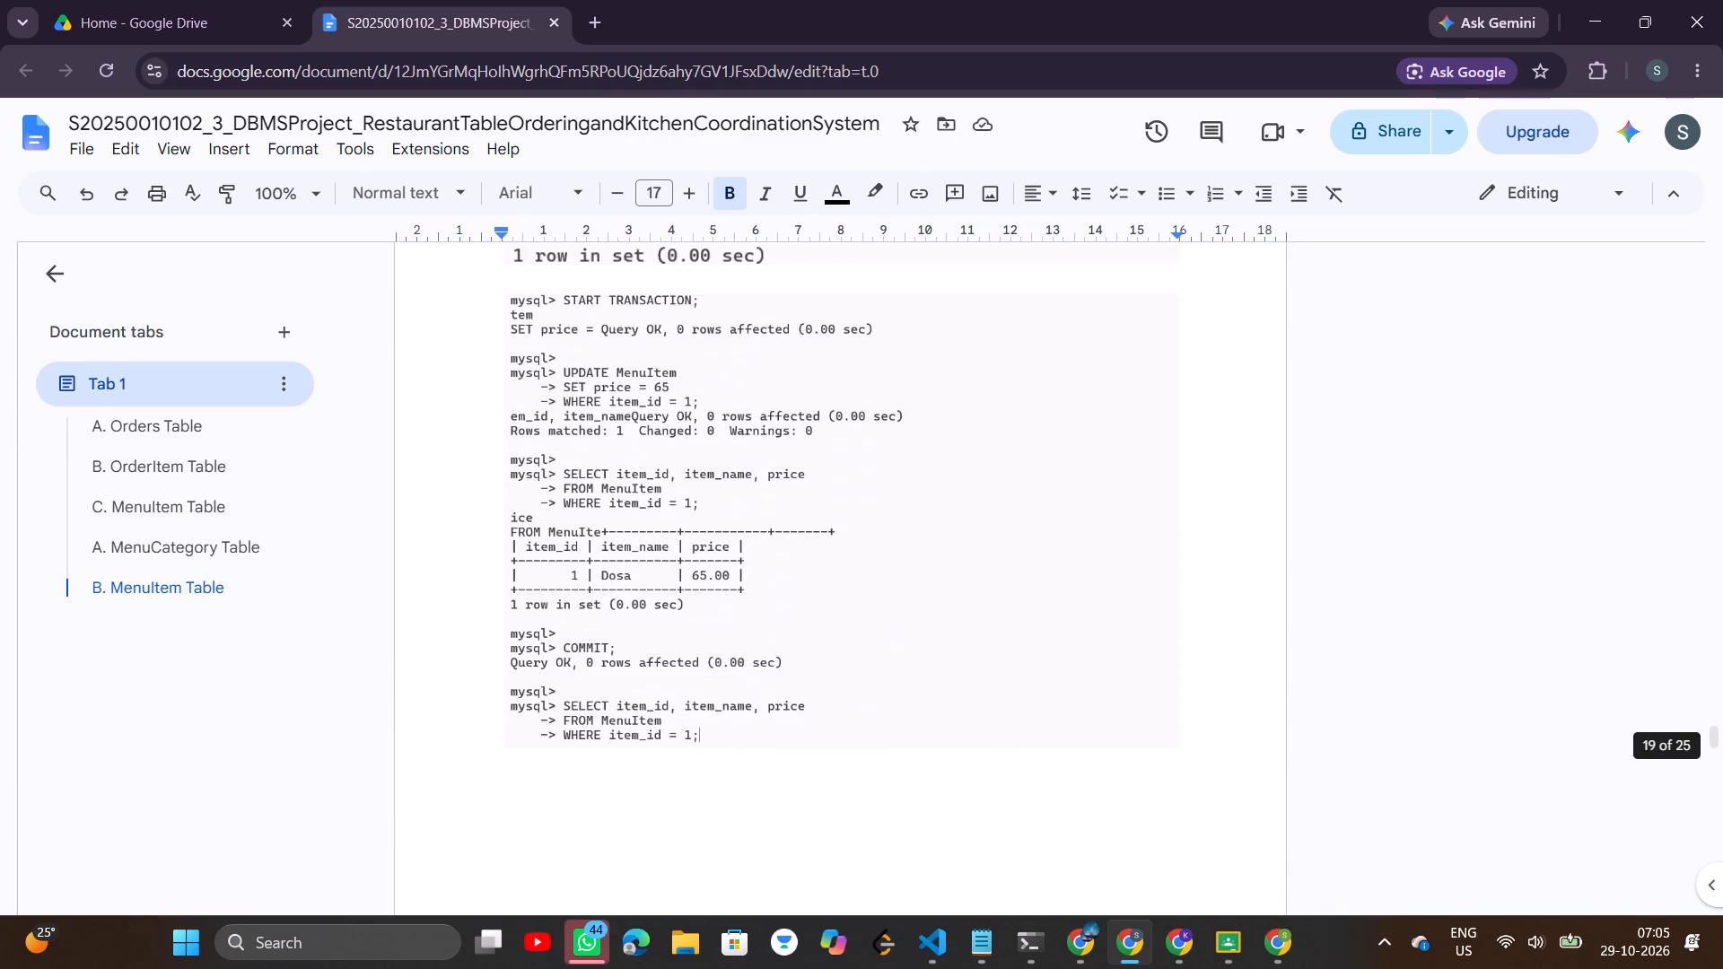
scroll(976, 398, up, 3)
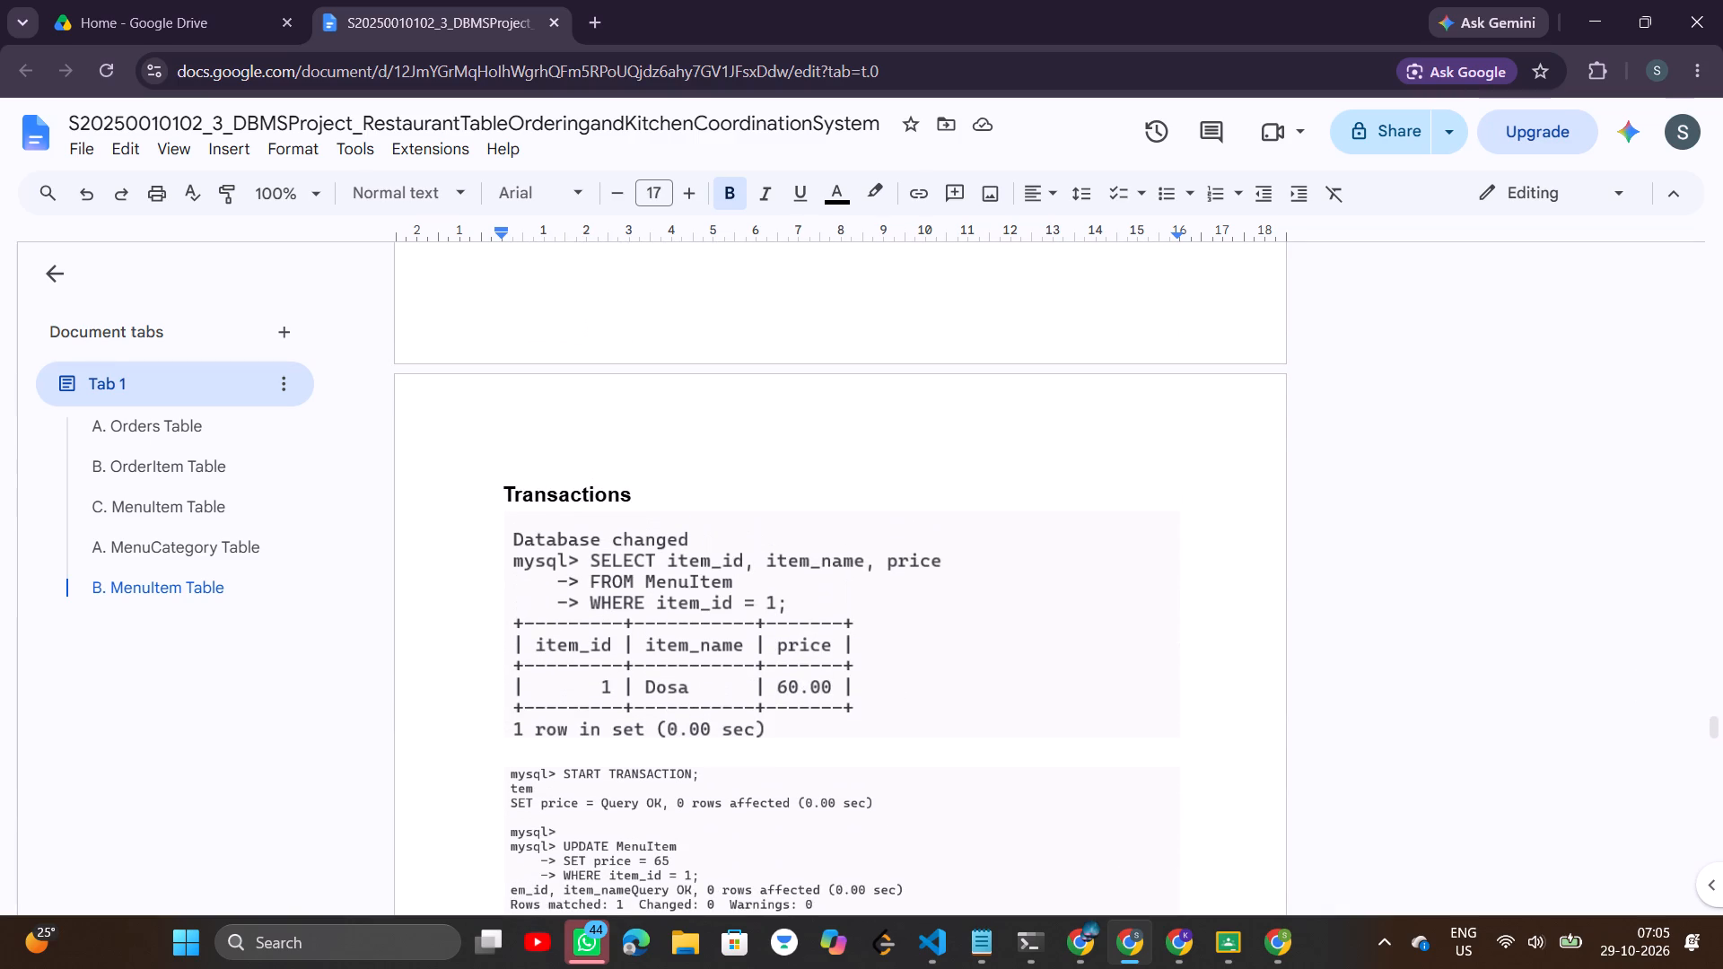
scroll(507, 486, up, 3)
scroll(507, 486, down, 6)
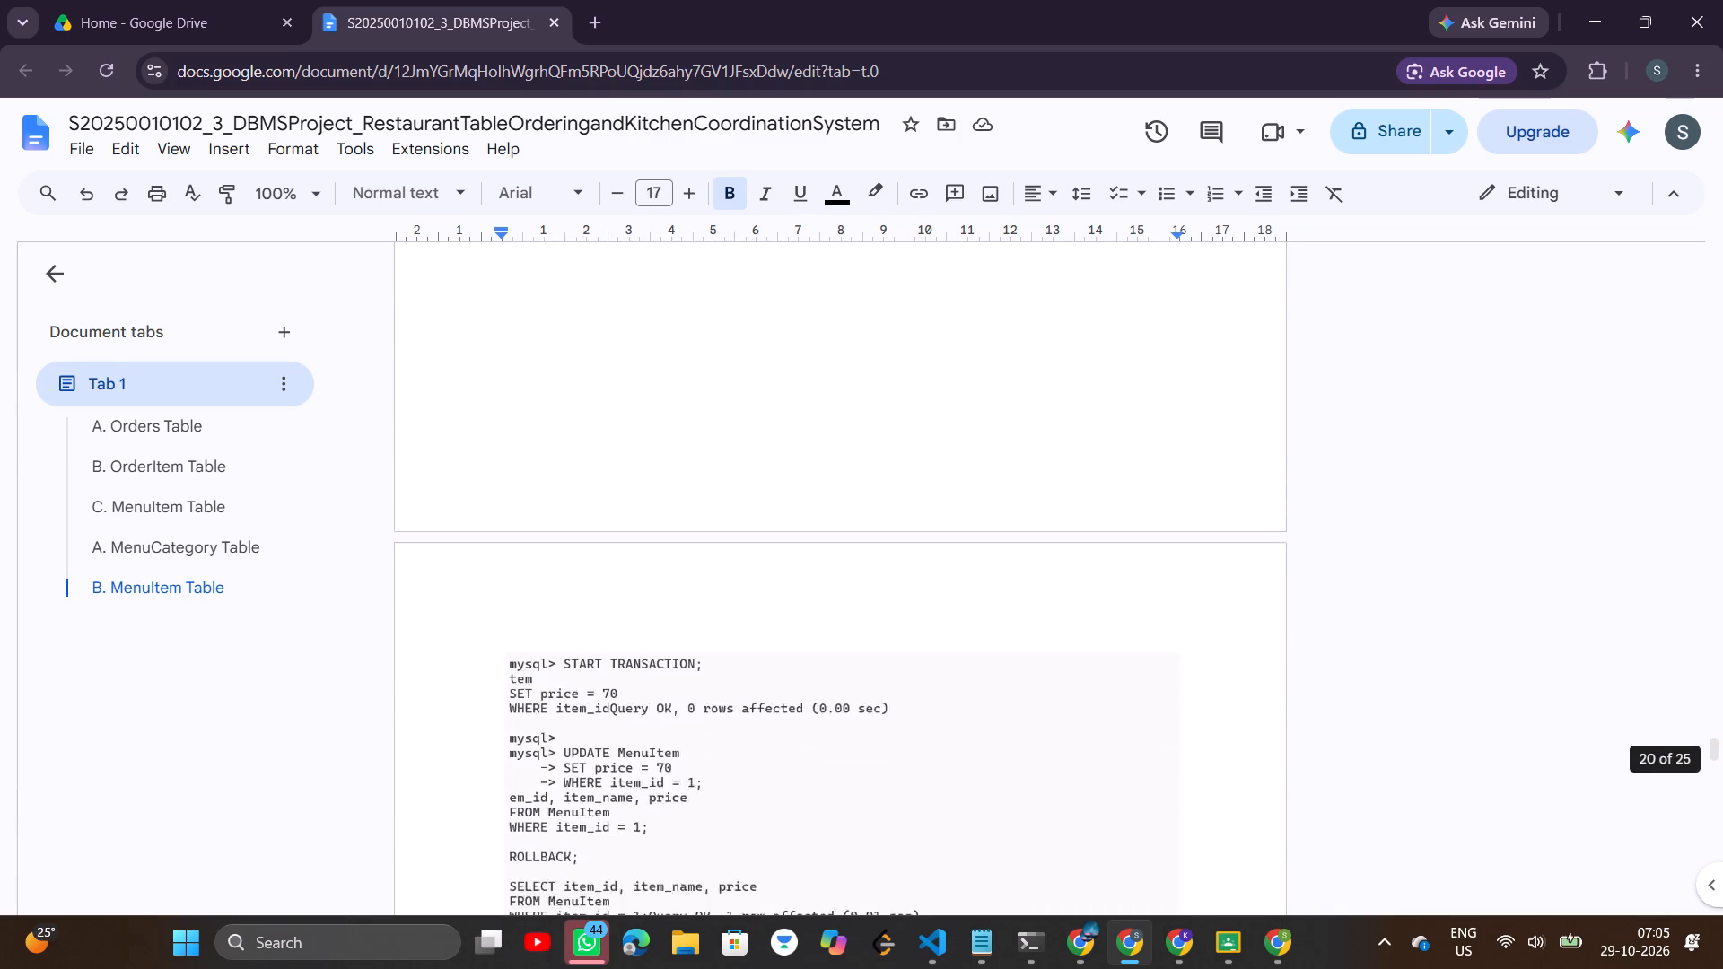
scroll(507, 486, down, 5)
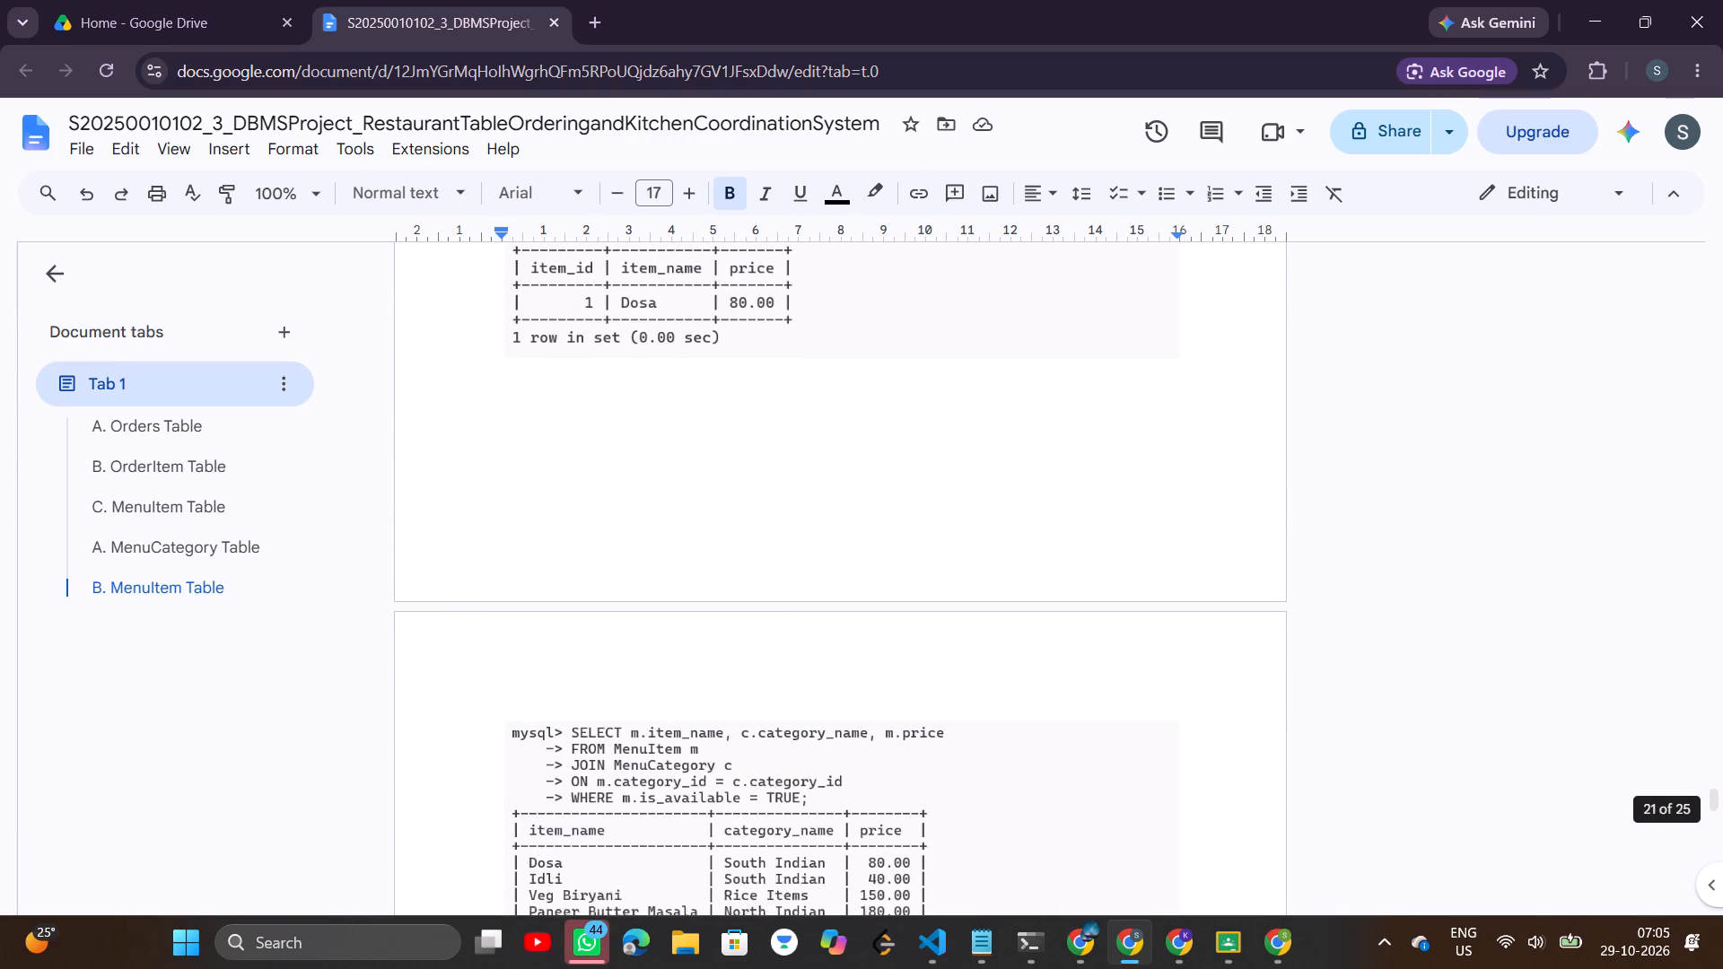
scroll(507, 486, down, 6)
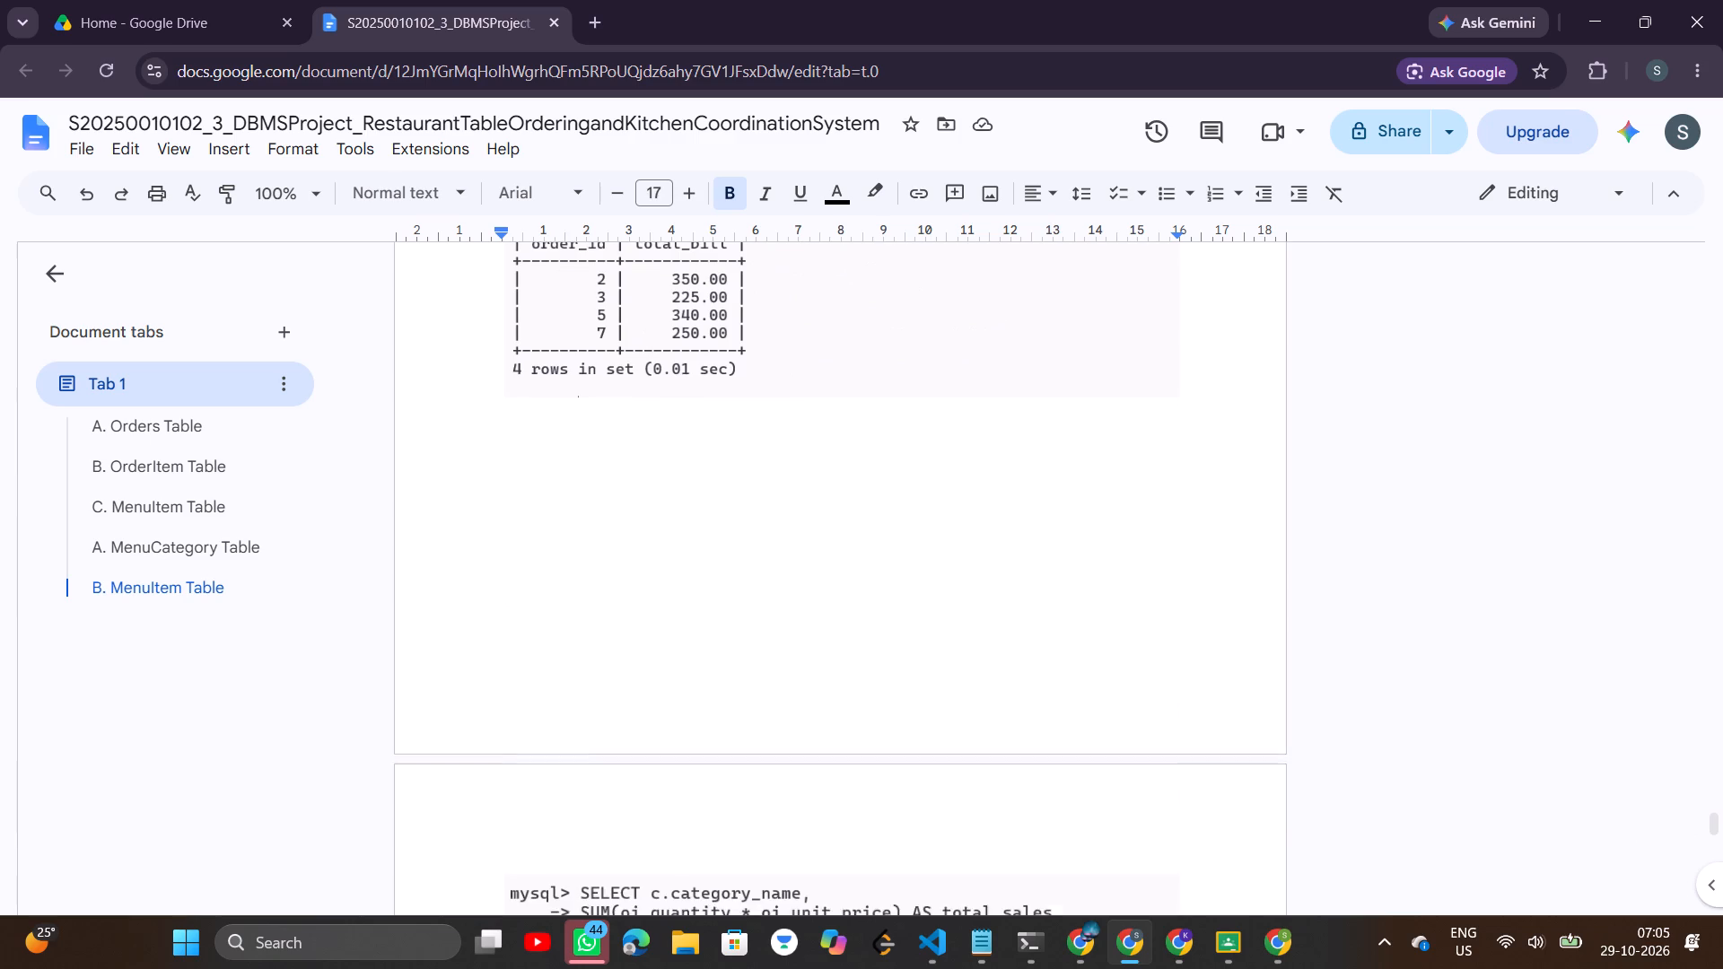
scroll(507, 486, down, 6)
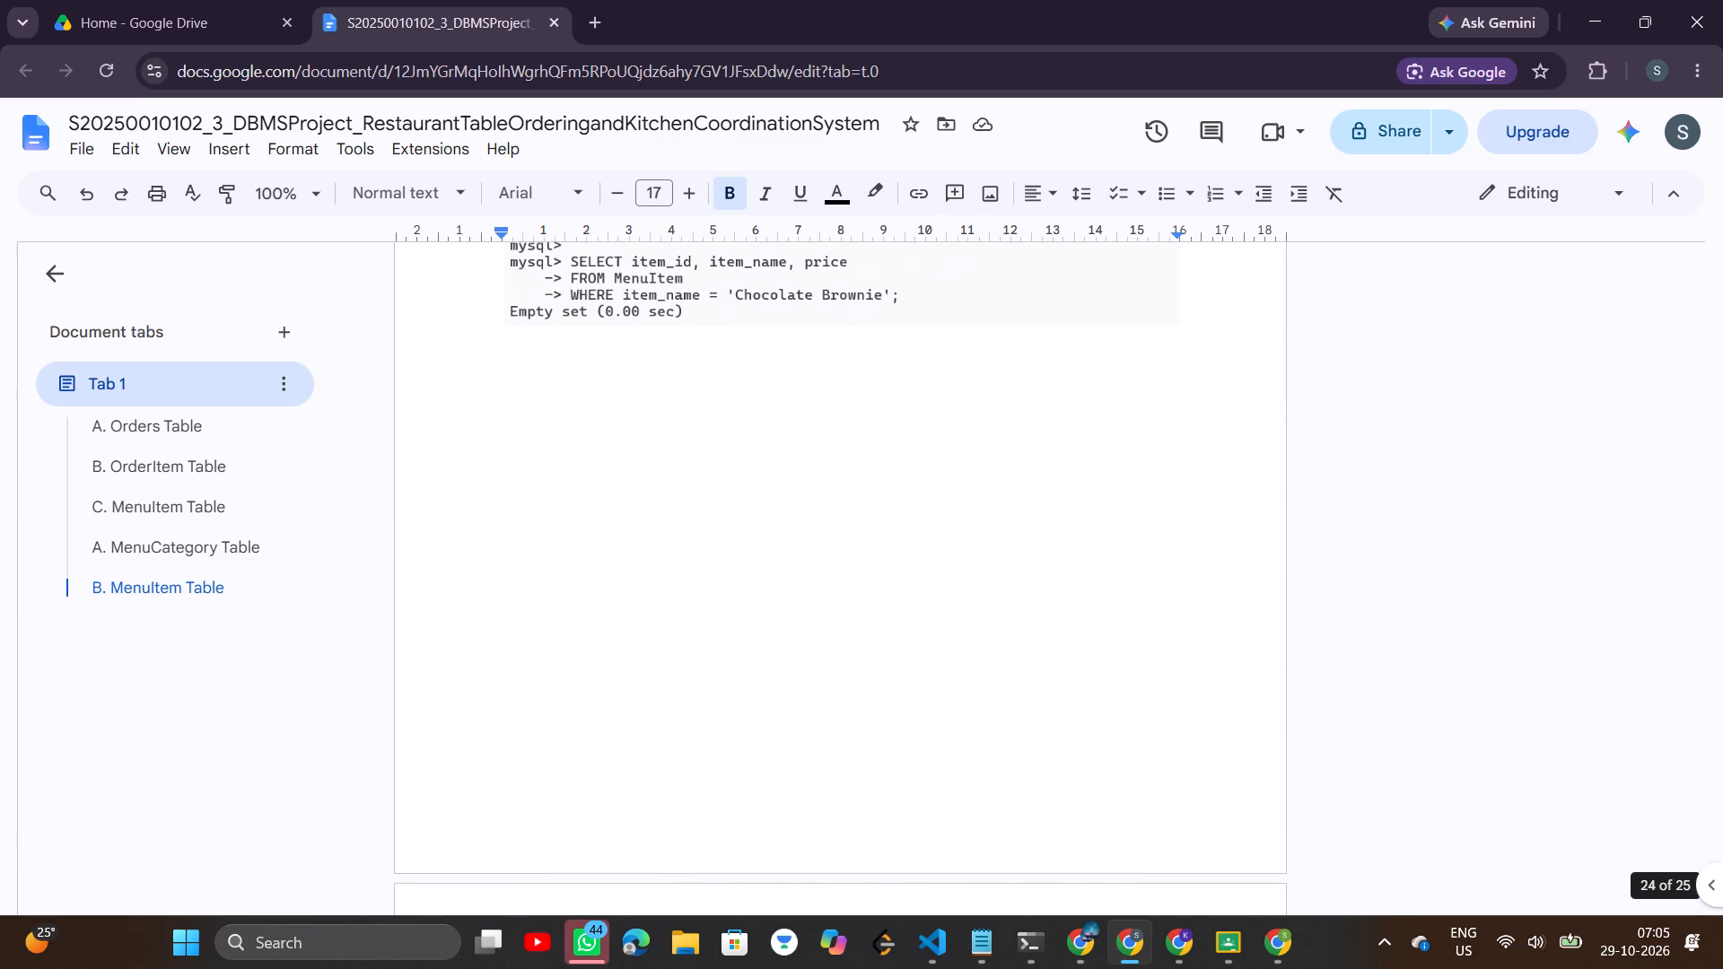
scroll(507, 486, down, 2)
scroll(507, 486, up, 1)
scroll(507, 486, down, 3)
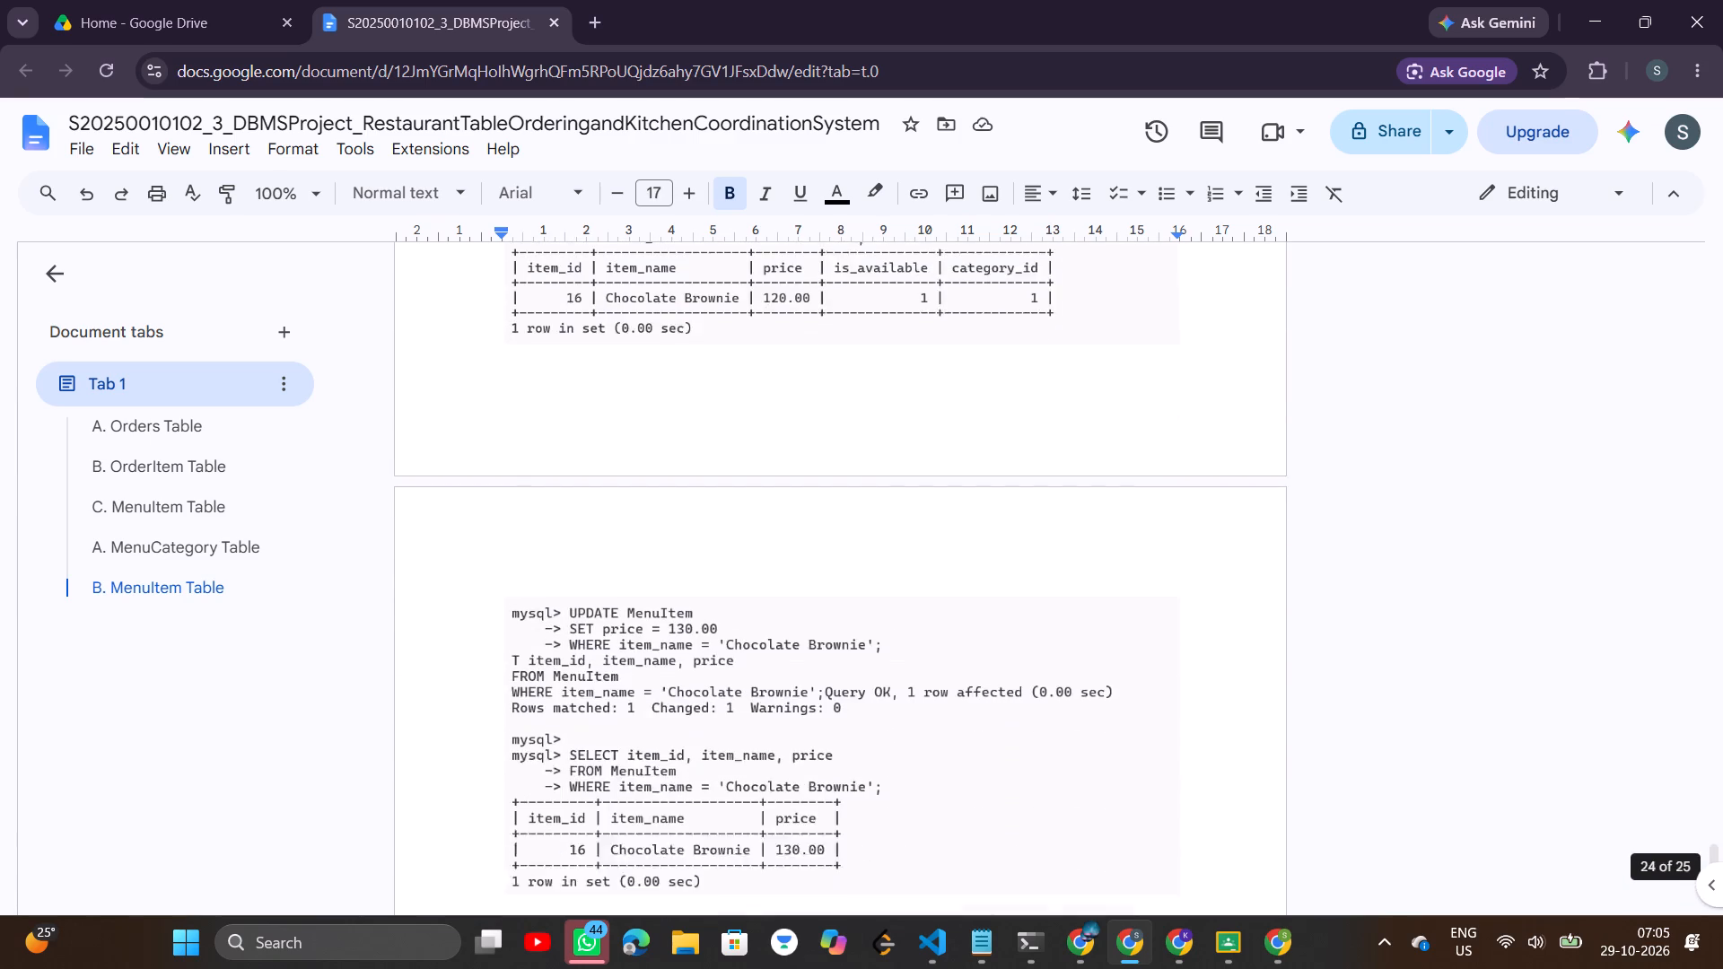
scroll(507, 486, down, 9)
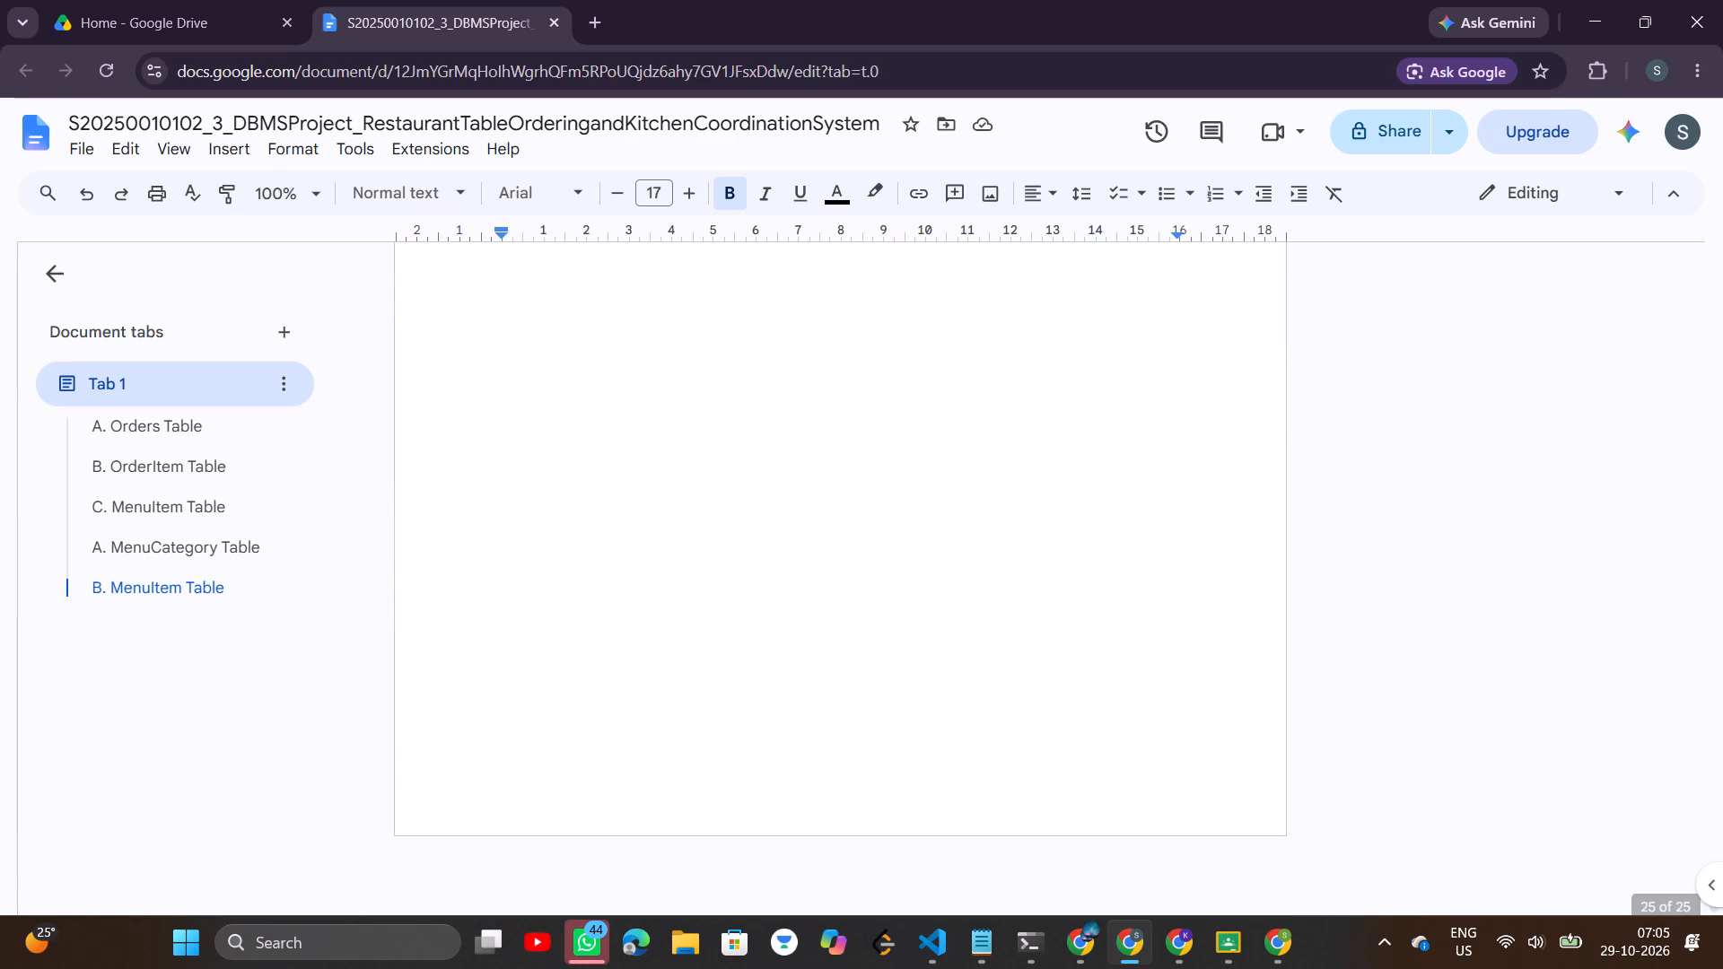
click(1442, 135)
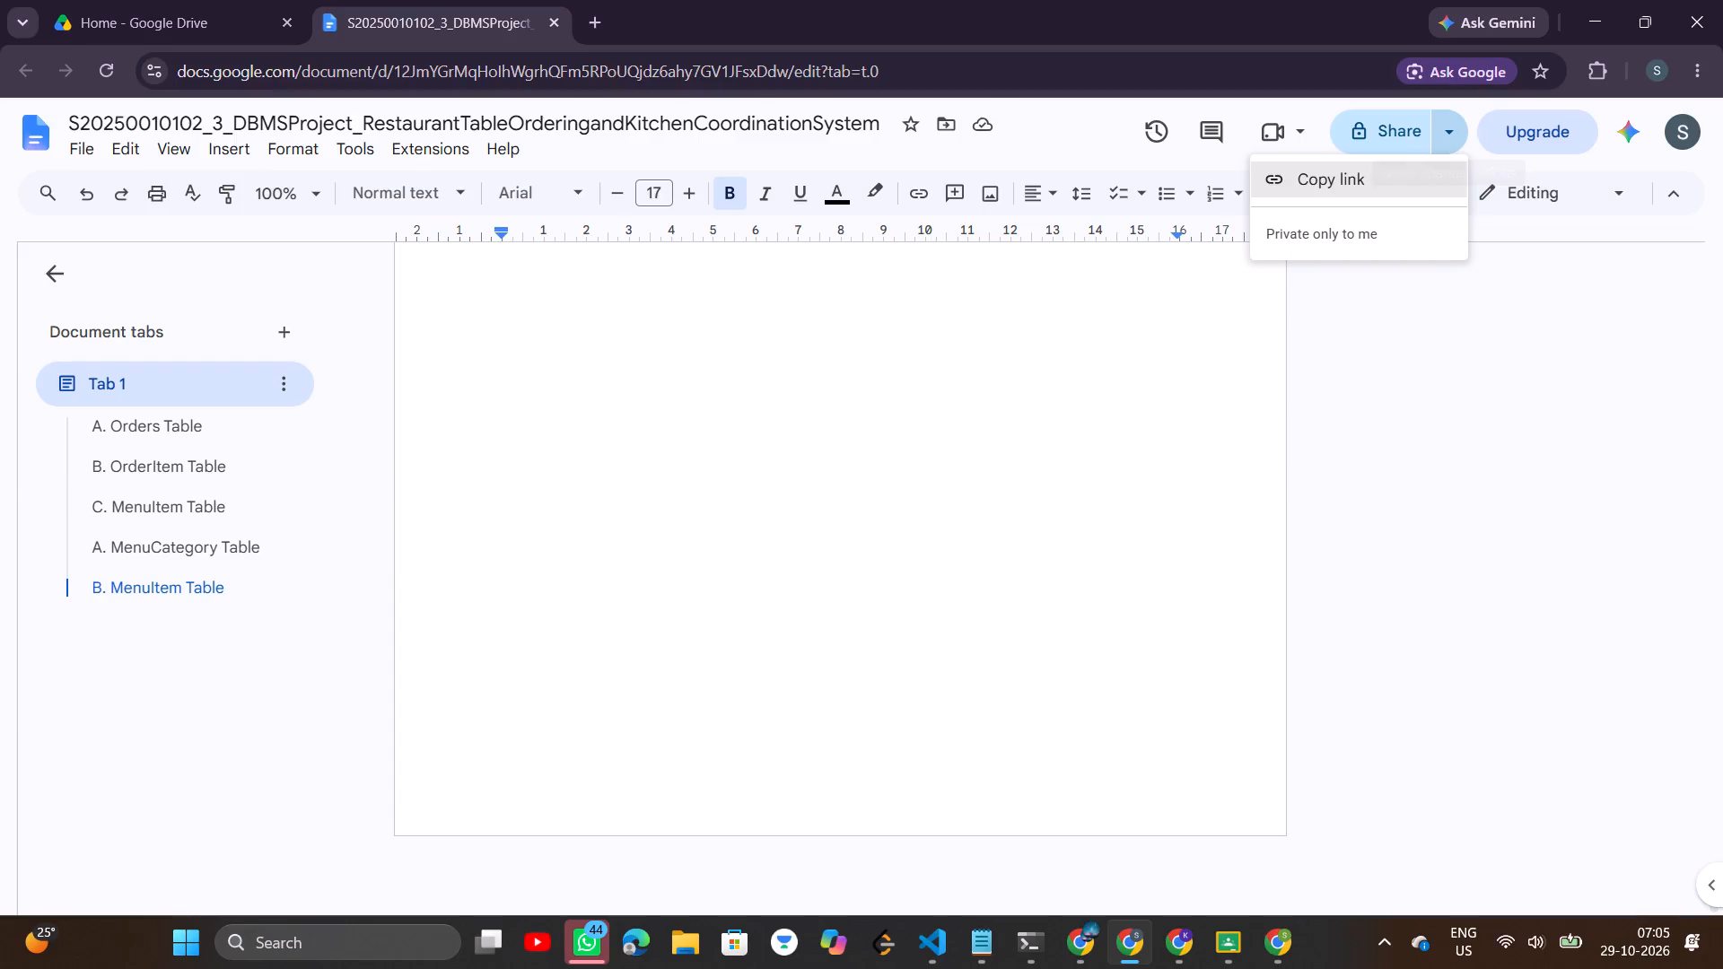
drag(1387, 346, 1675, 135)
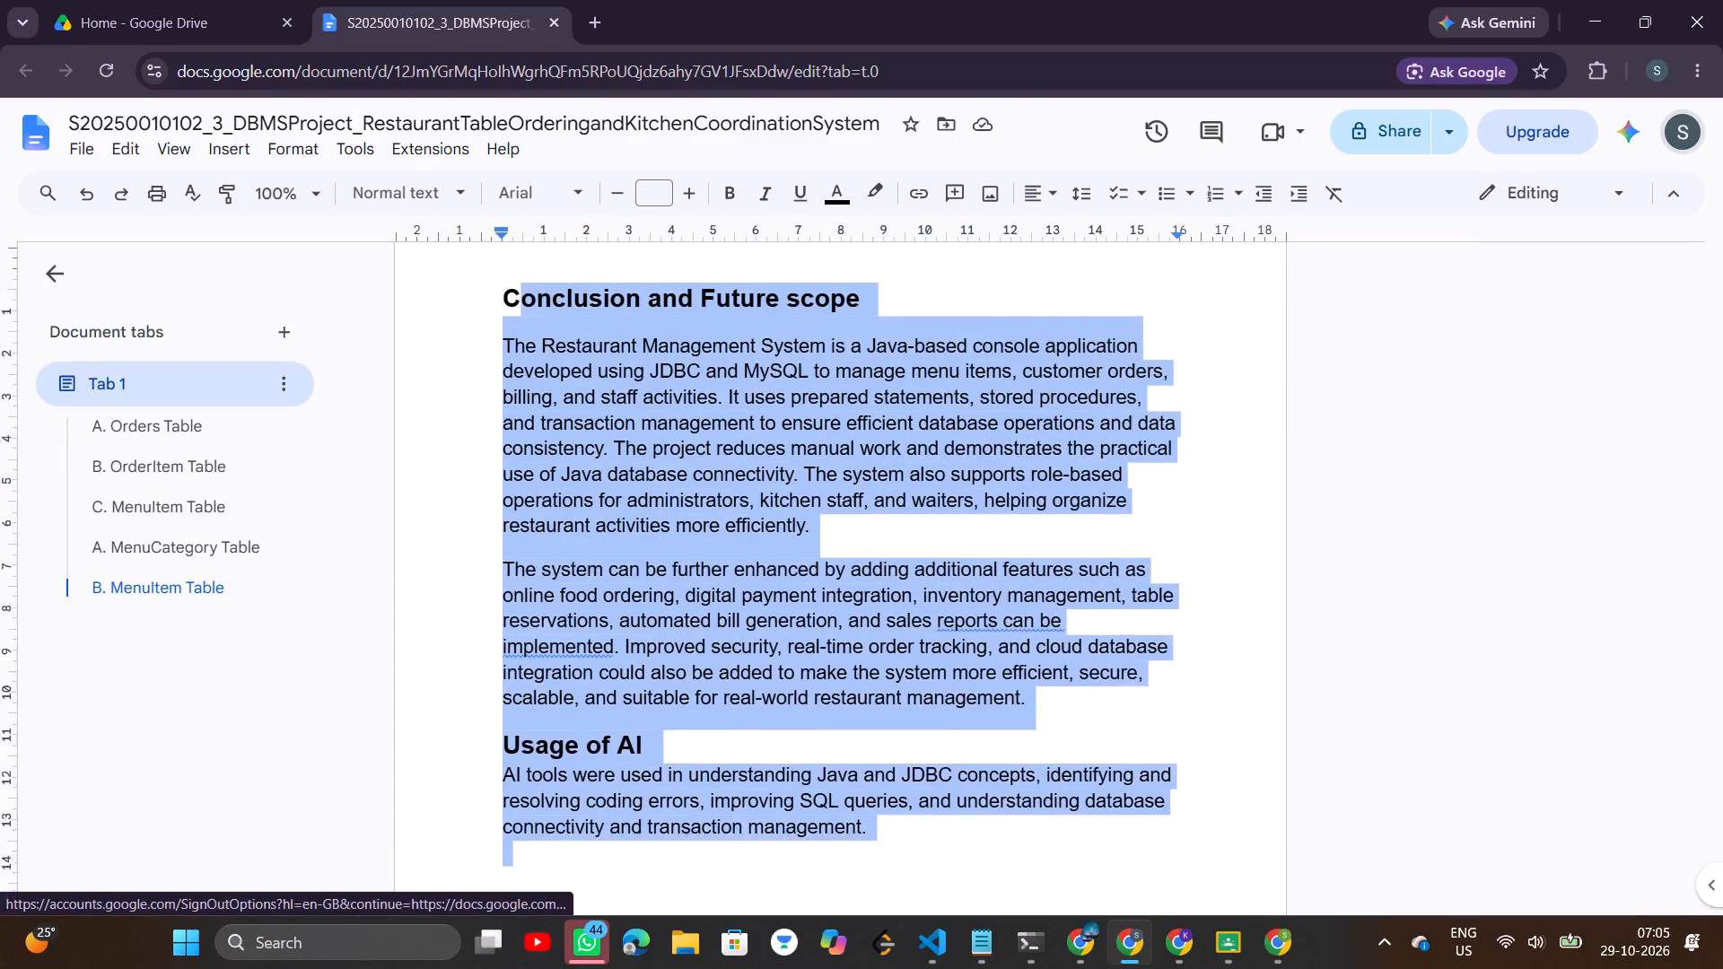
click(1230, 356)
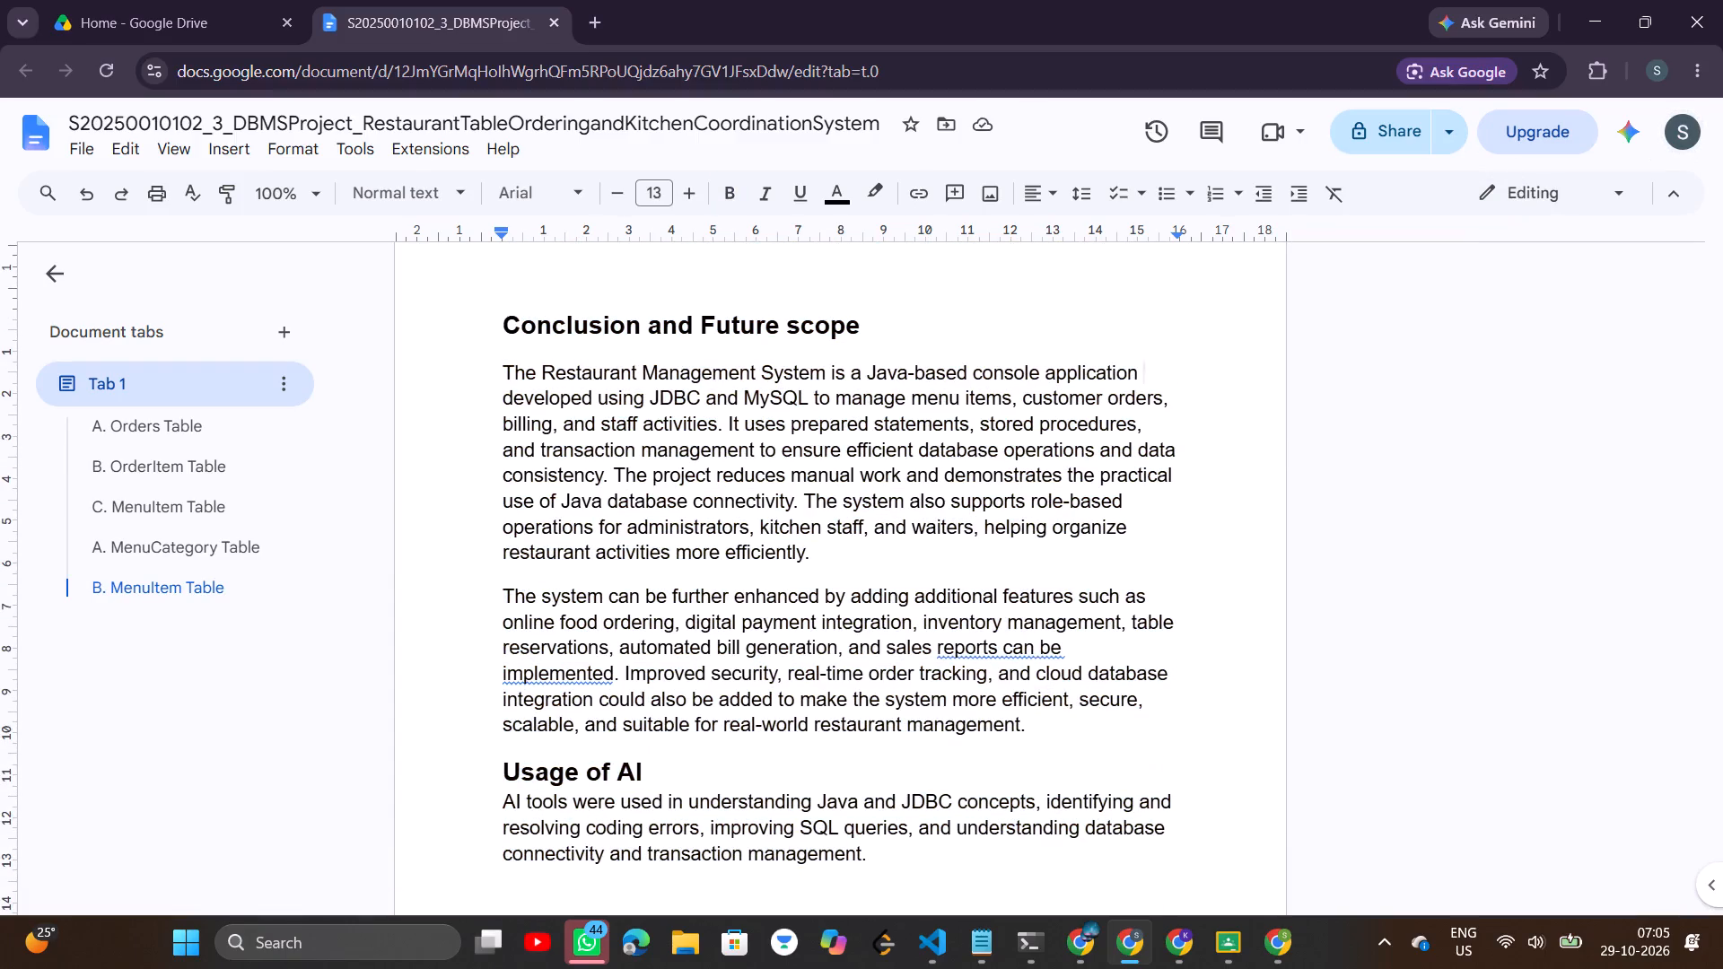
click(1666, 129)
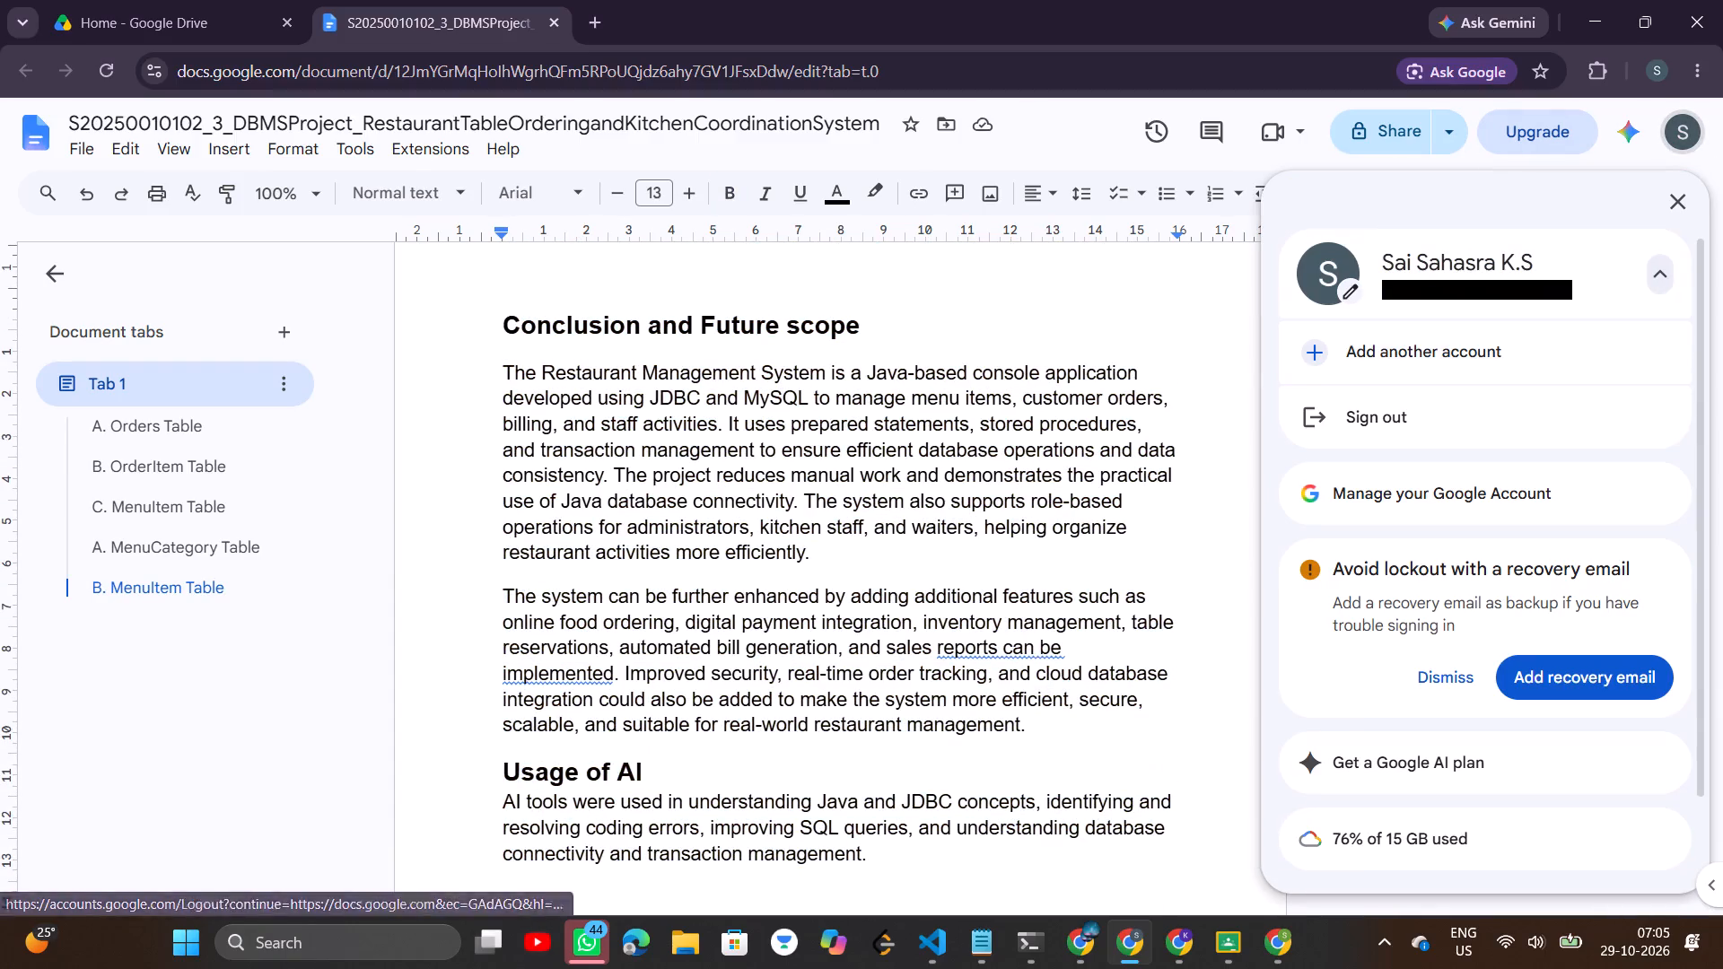
Switch to Google Drive and download the renamed DBMS project report to the computer.
click(208, 22)
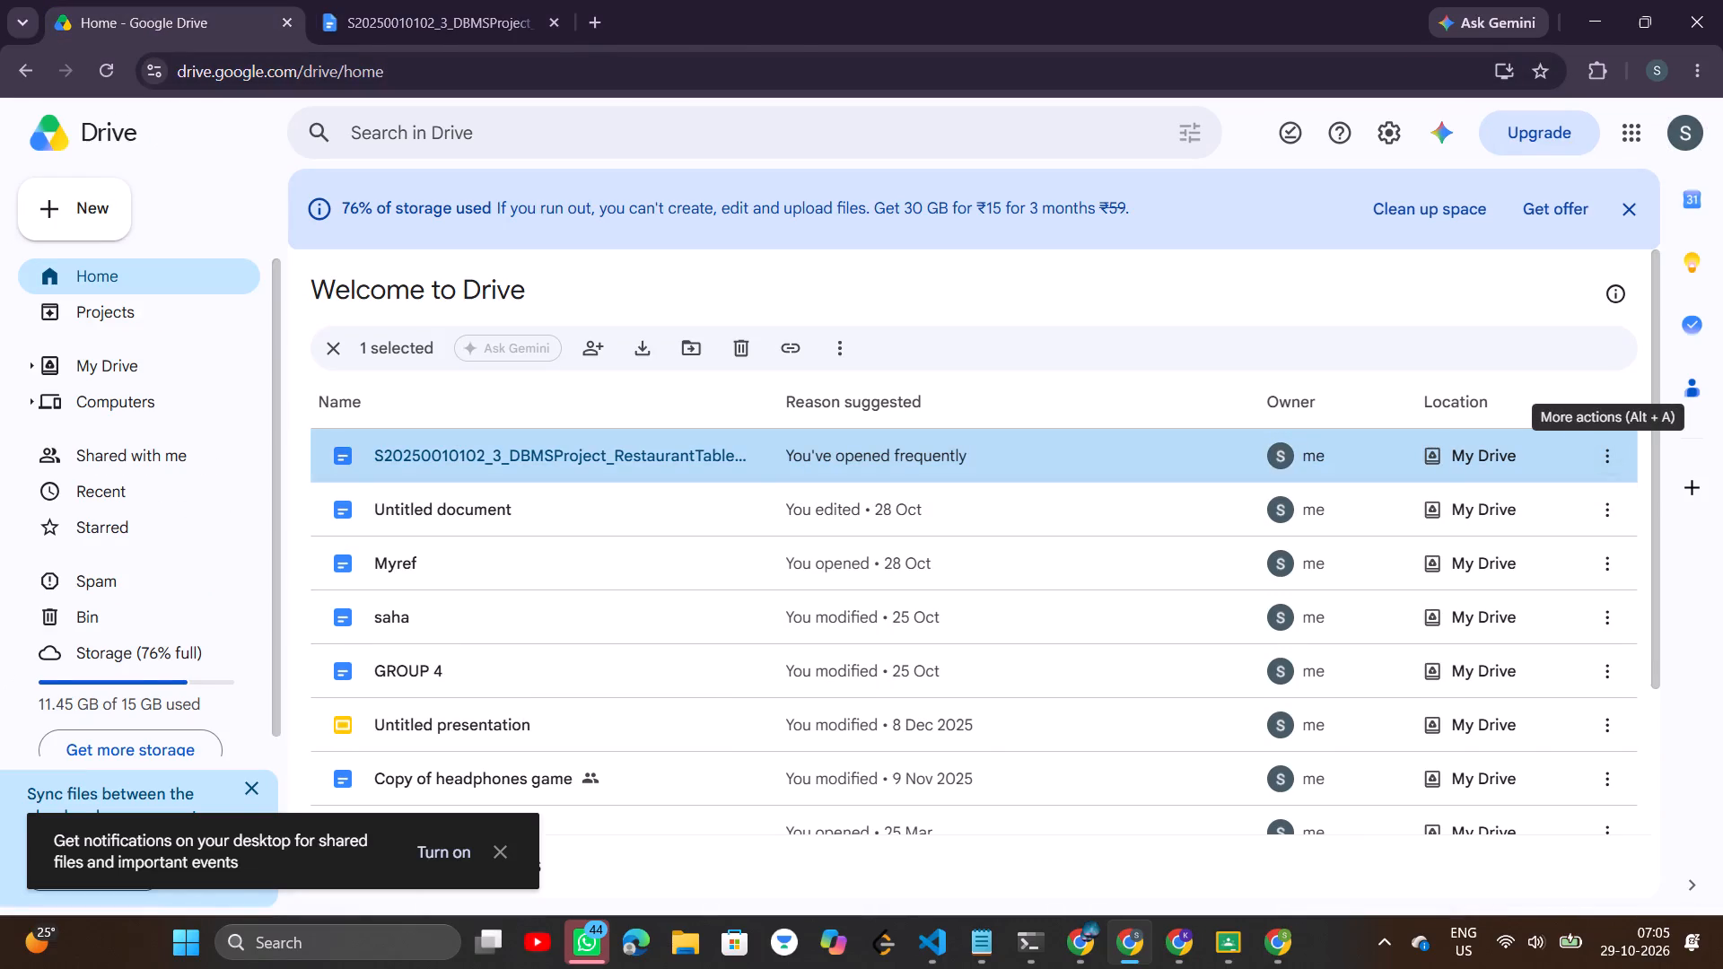
click(1589, 460)
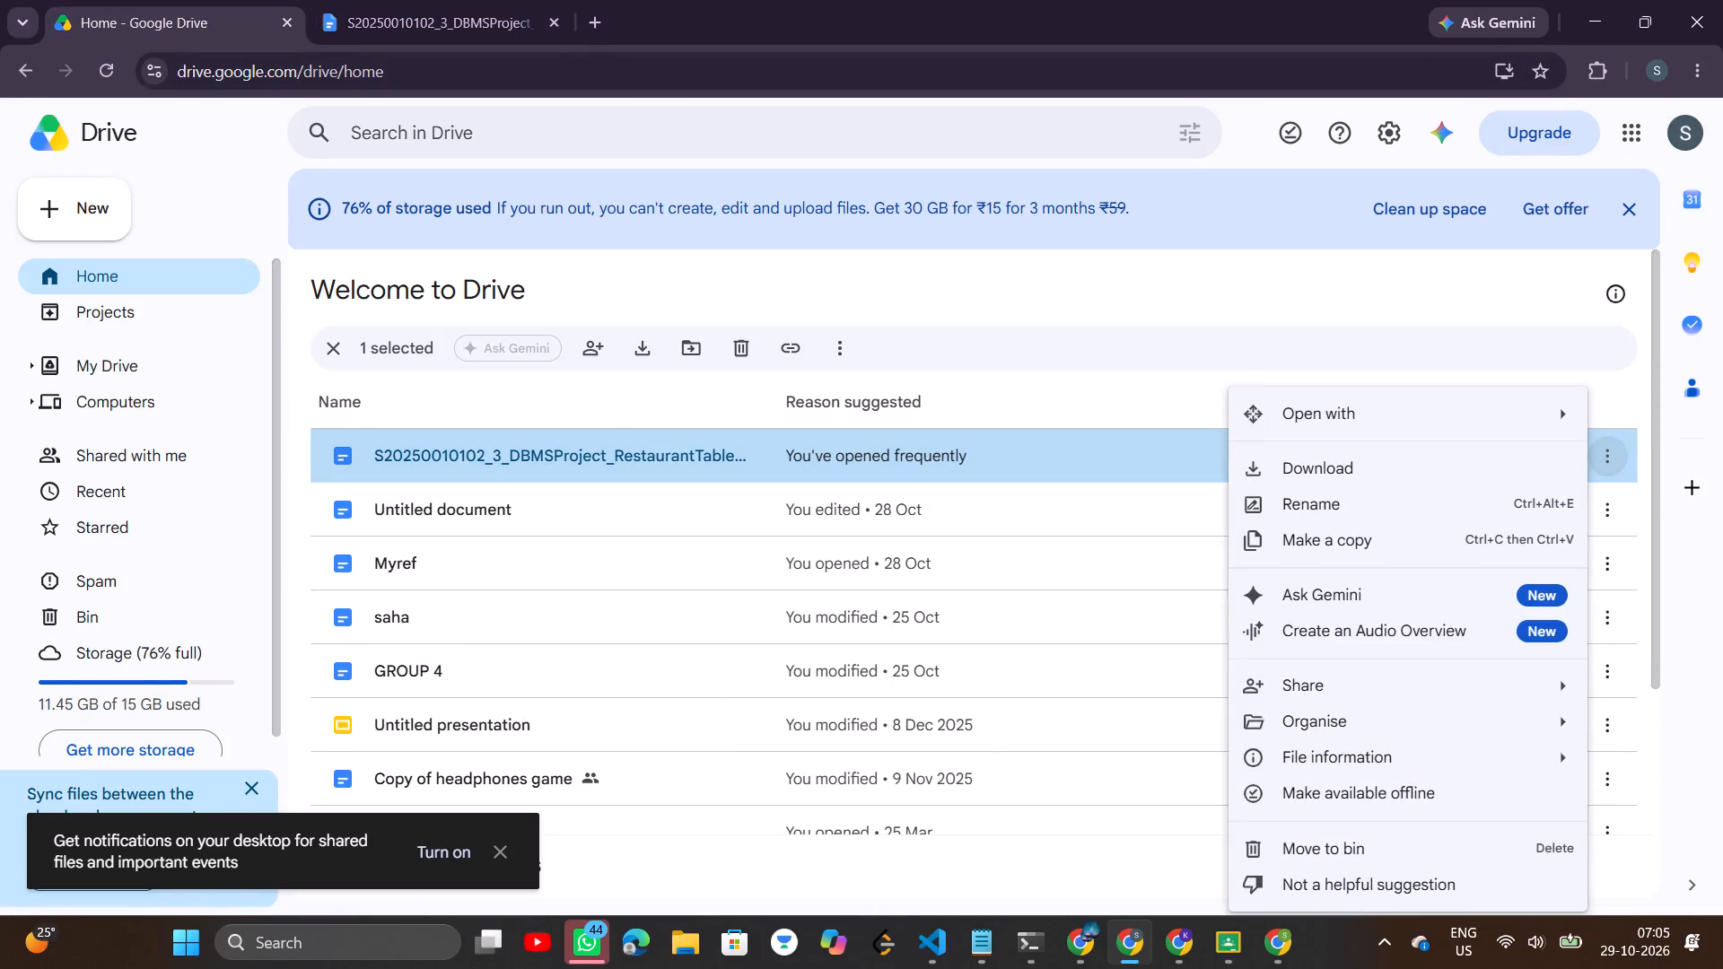
click(1426, 475)
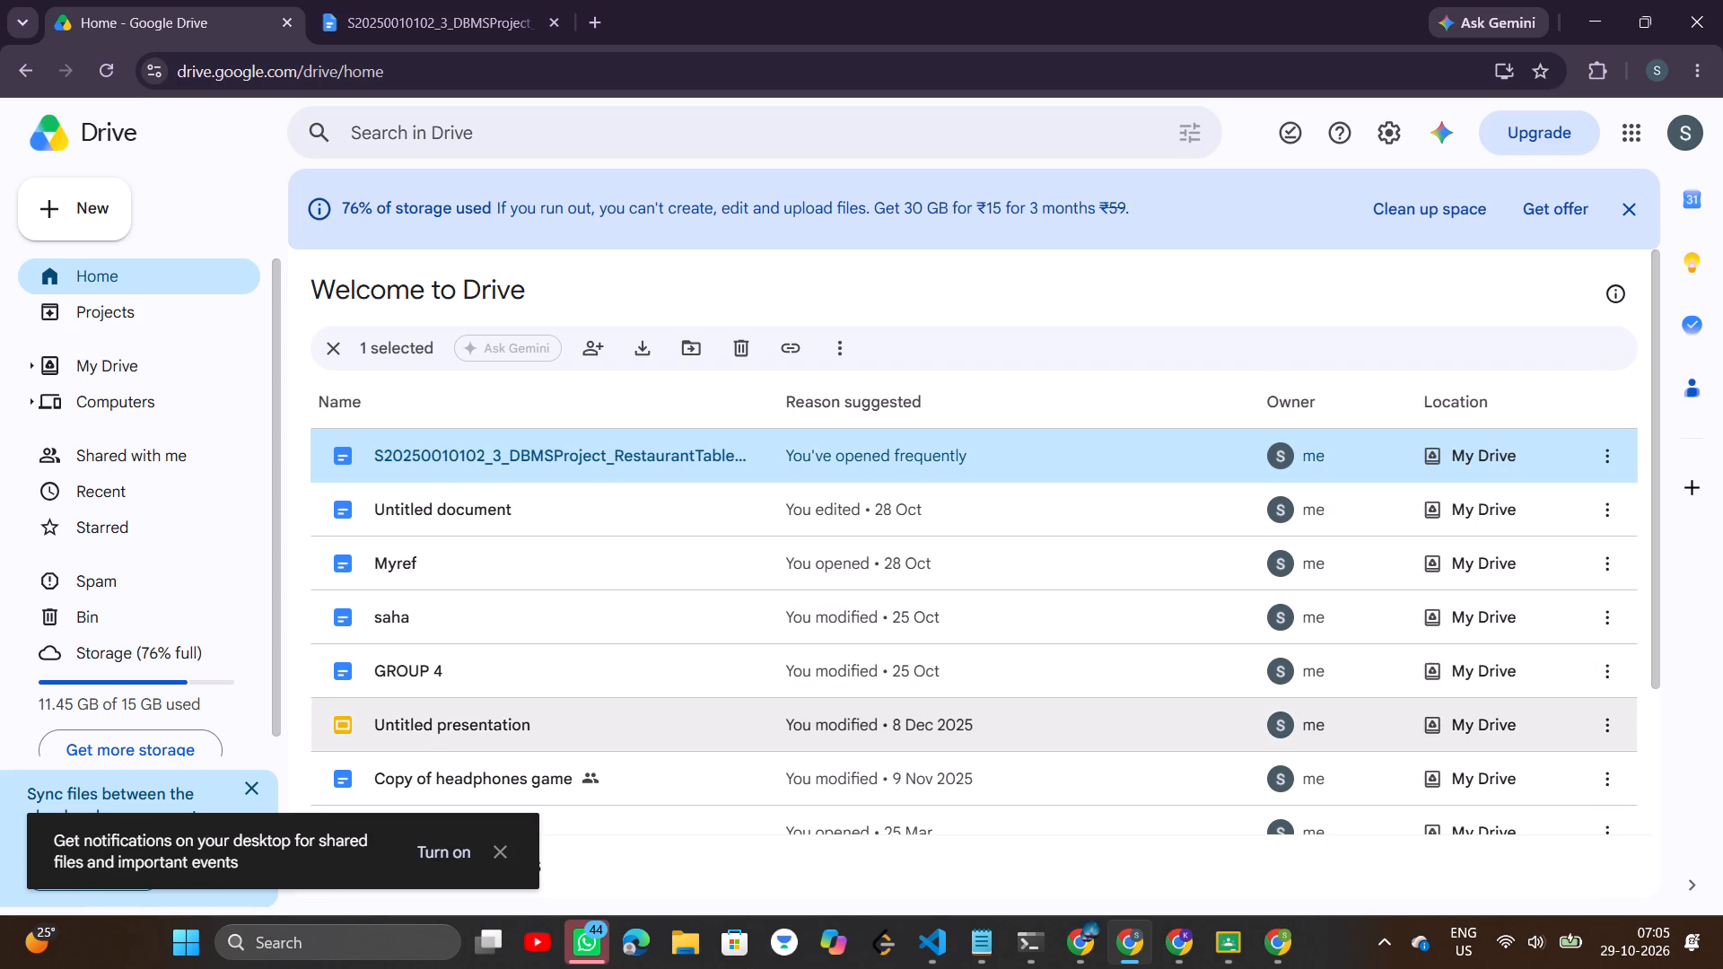
Turn on desktop notifications for Google Drive and allow them for drive.google.com.
click(460, 851)
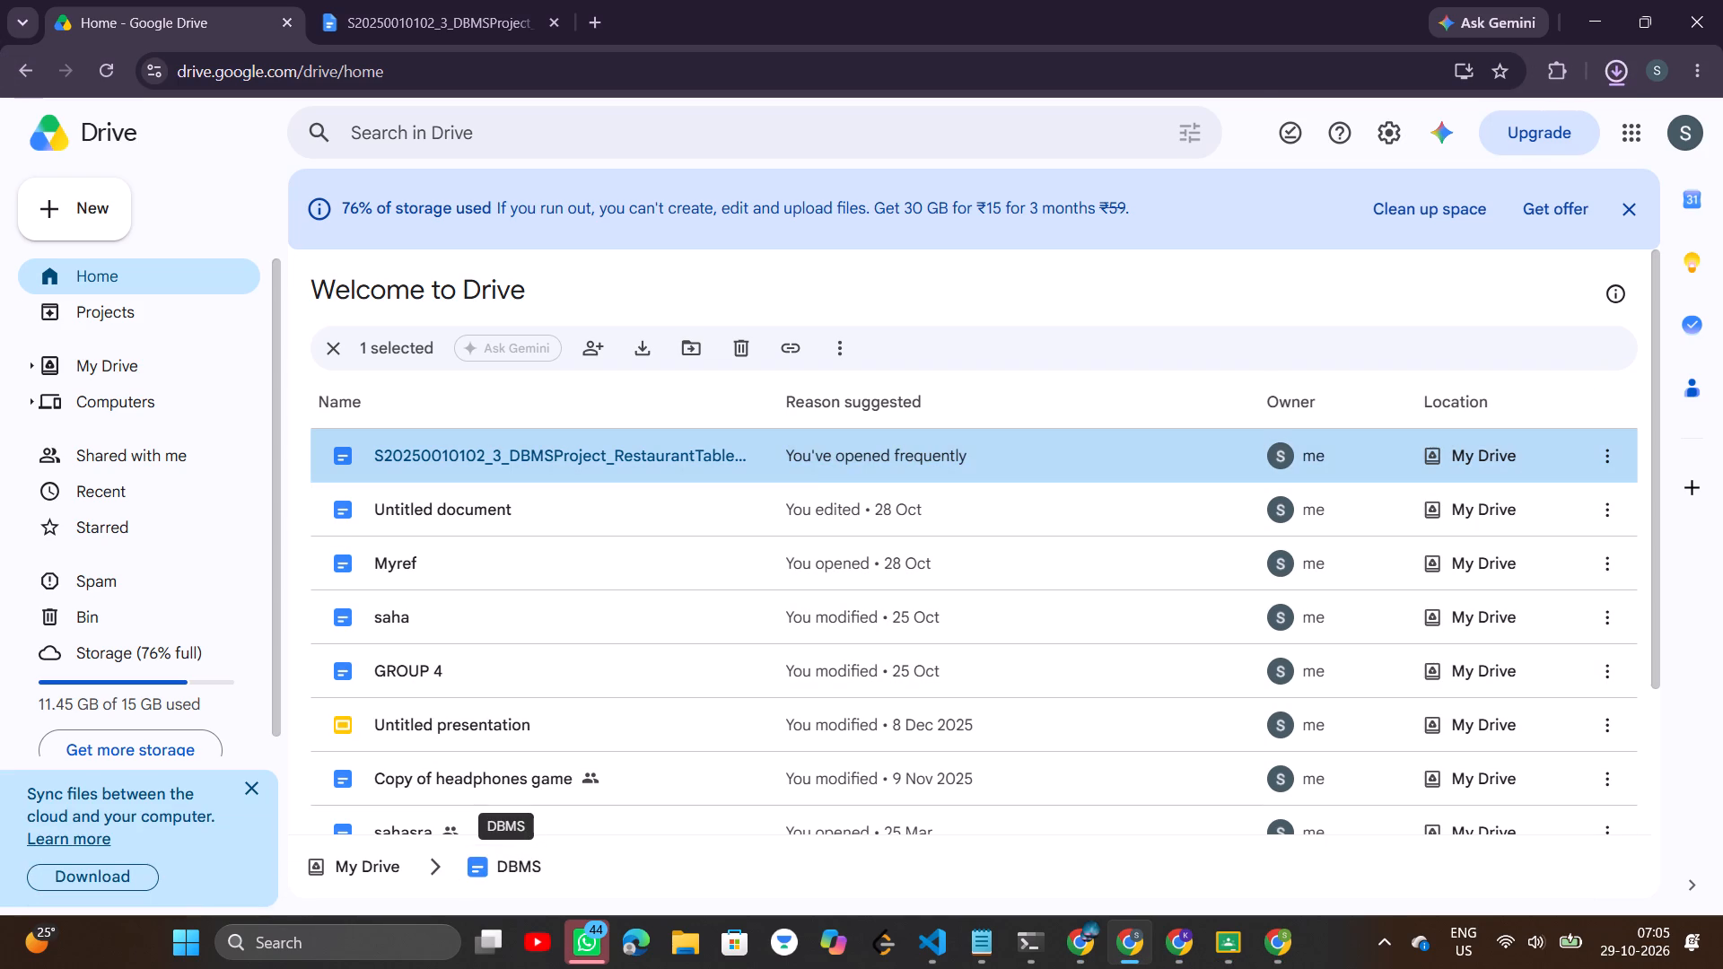
click(1461, 125)
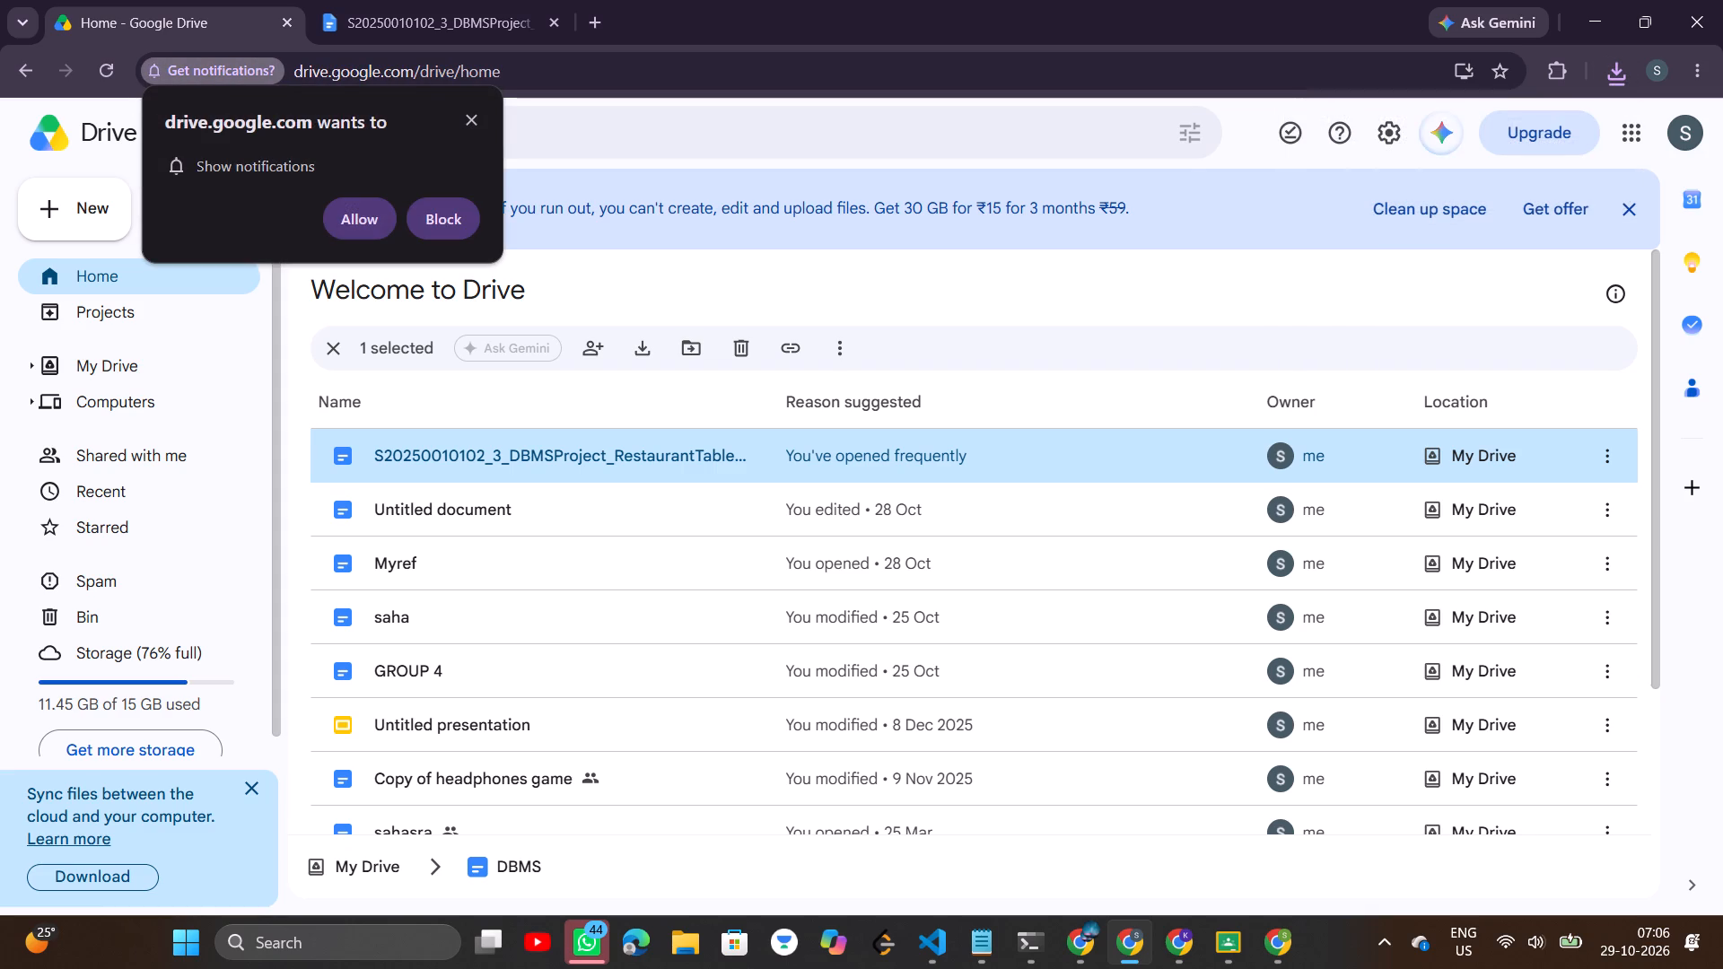
click(350, 222)
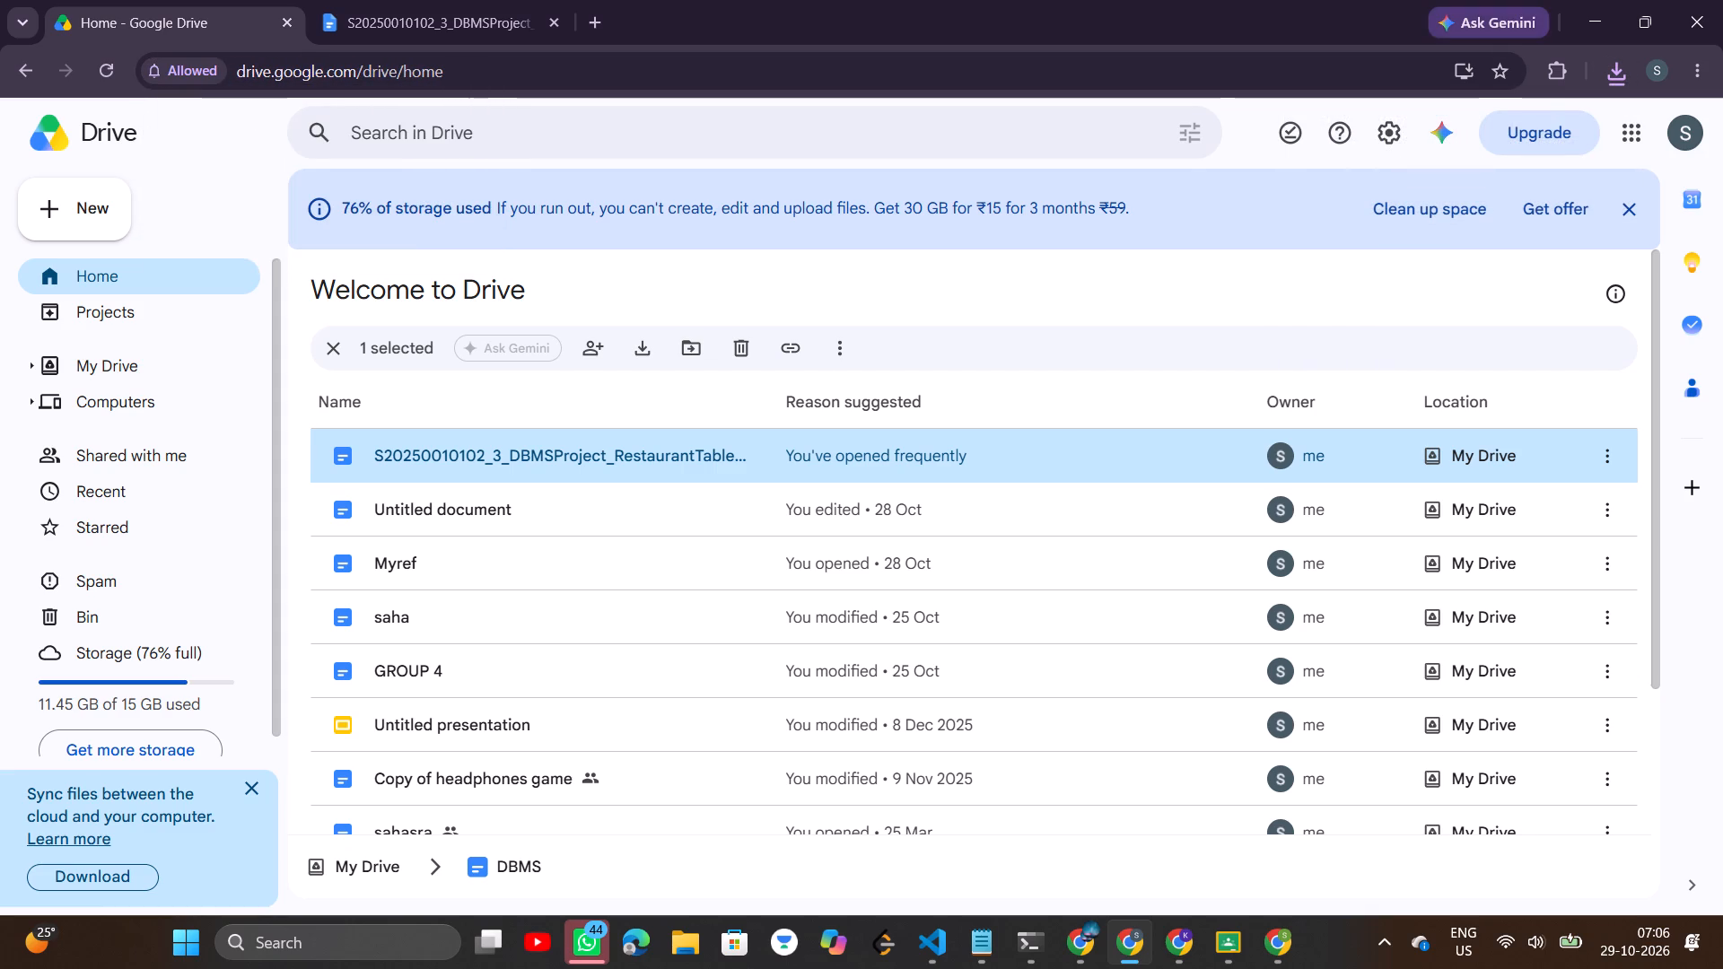
Open the downloaded DBMS project report .docx in Word.
click(1601, 75)
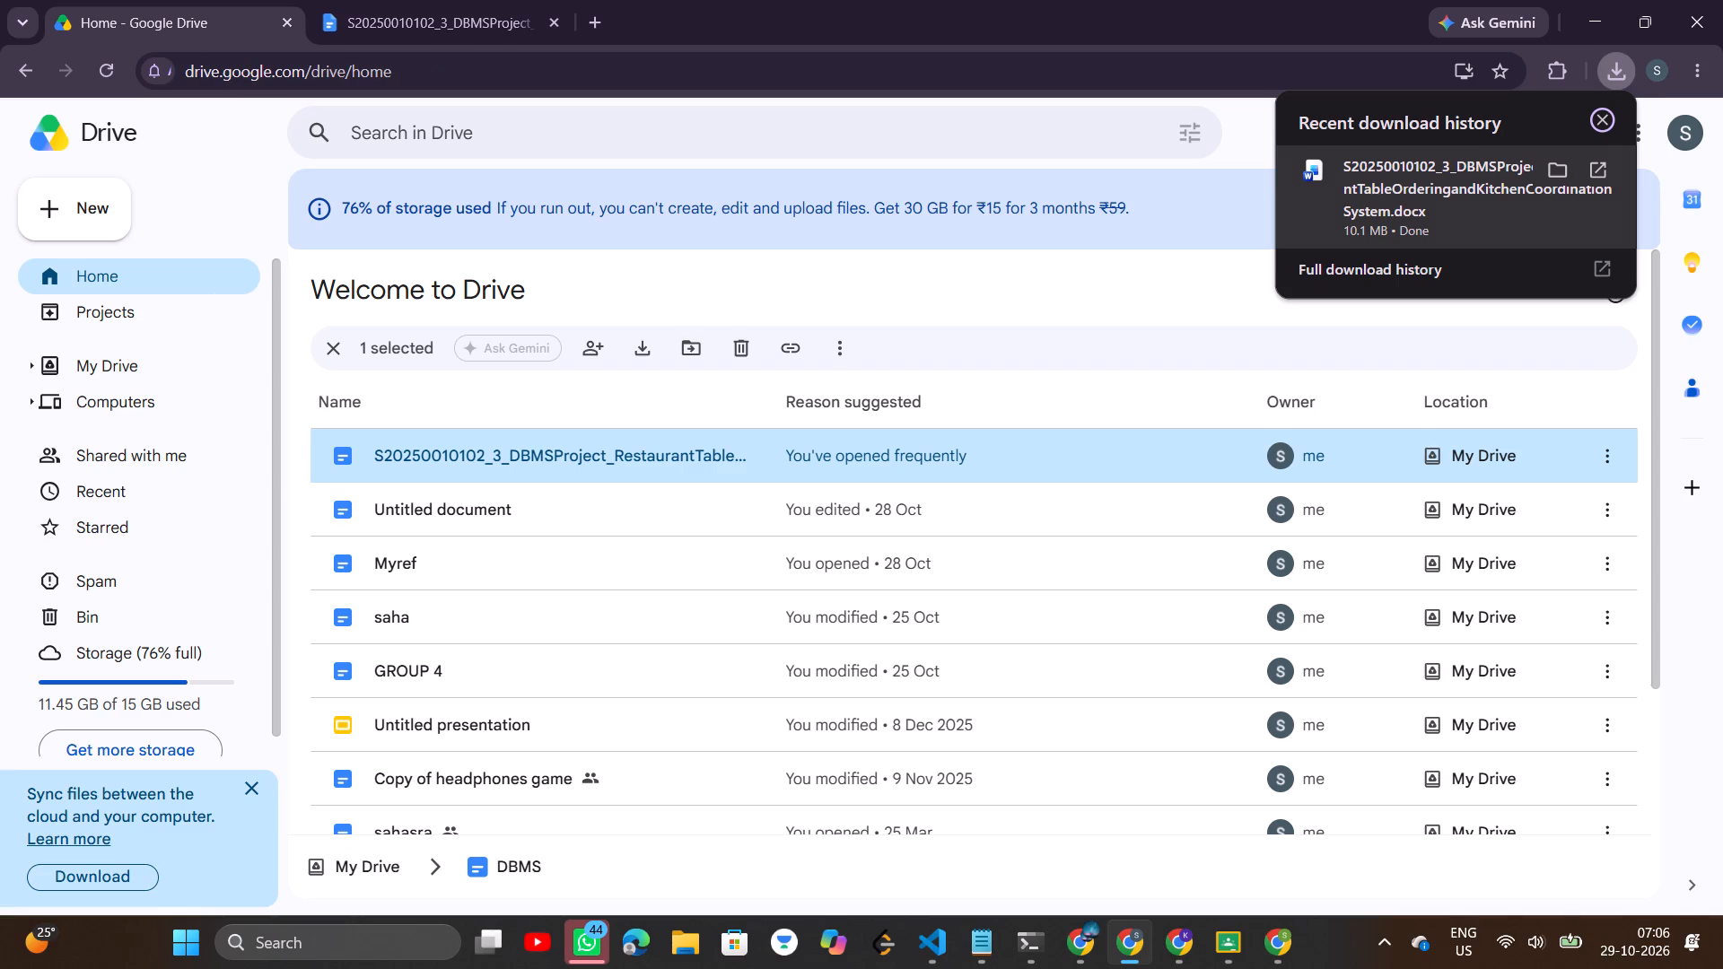
double_click(1525, 197)
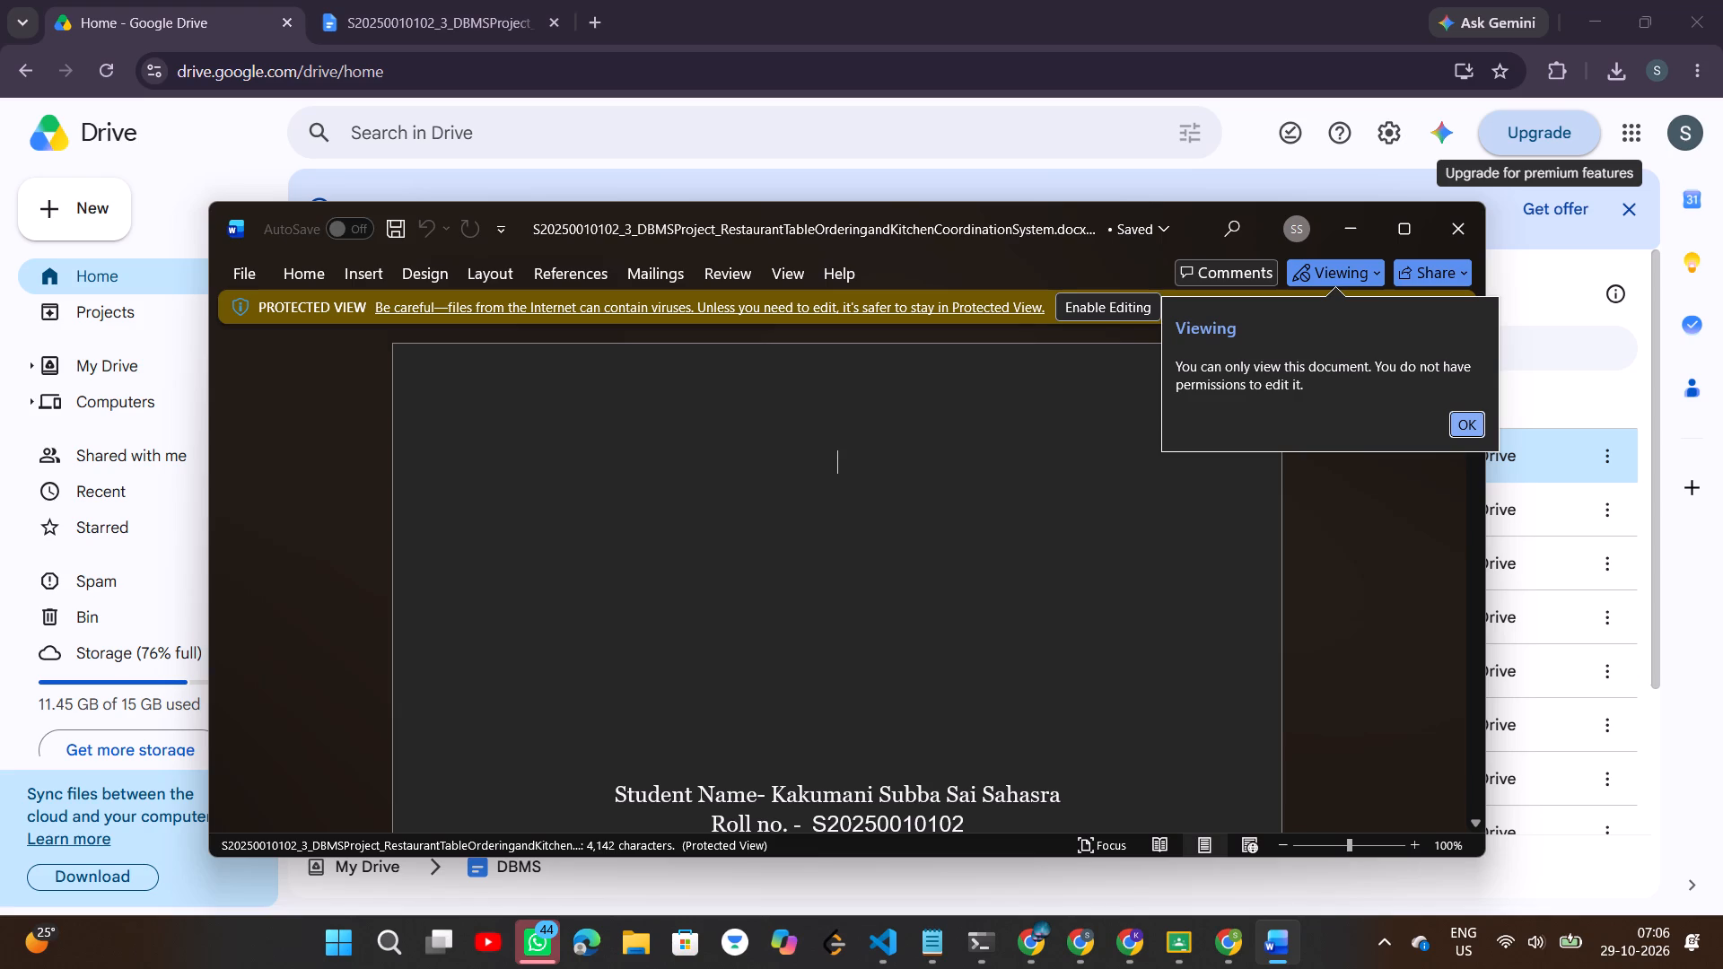
Close the downloaded DBMS project report in Word.
click(1443, 223)
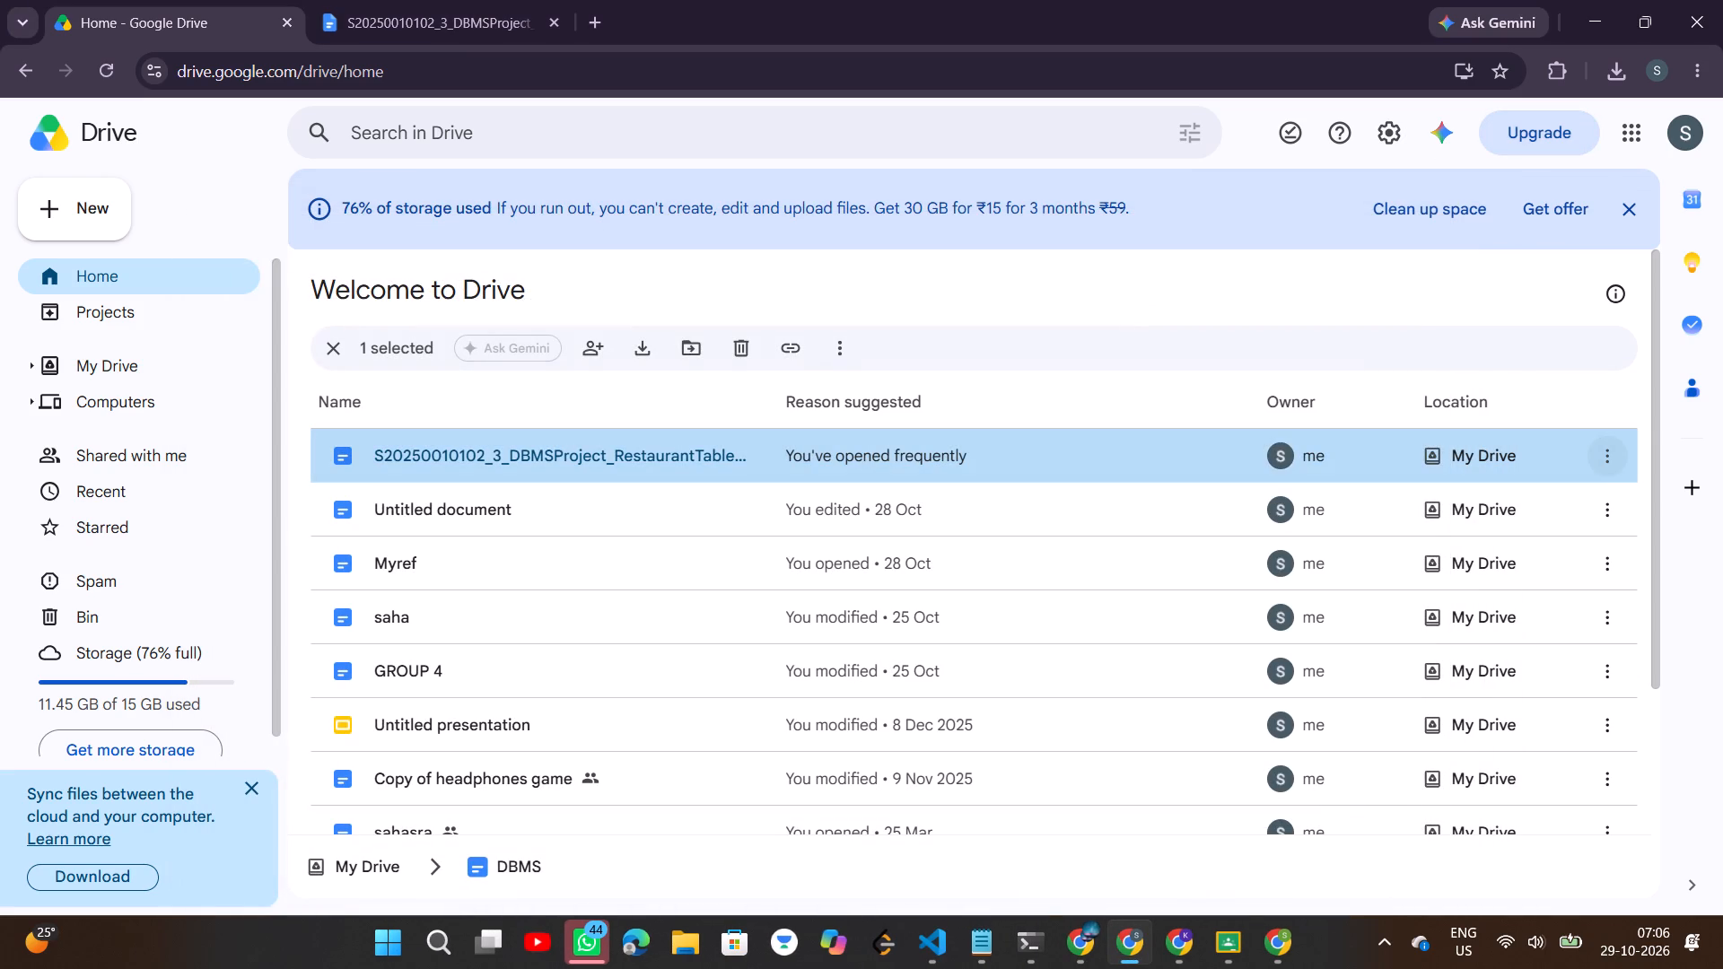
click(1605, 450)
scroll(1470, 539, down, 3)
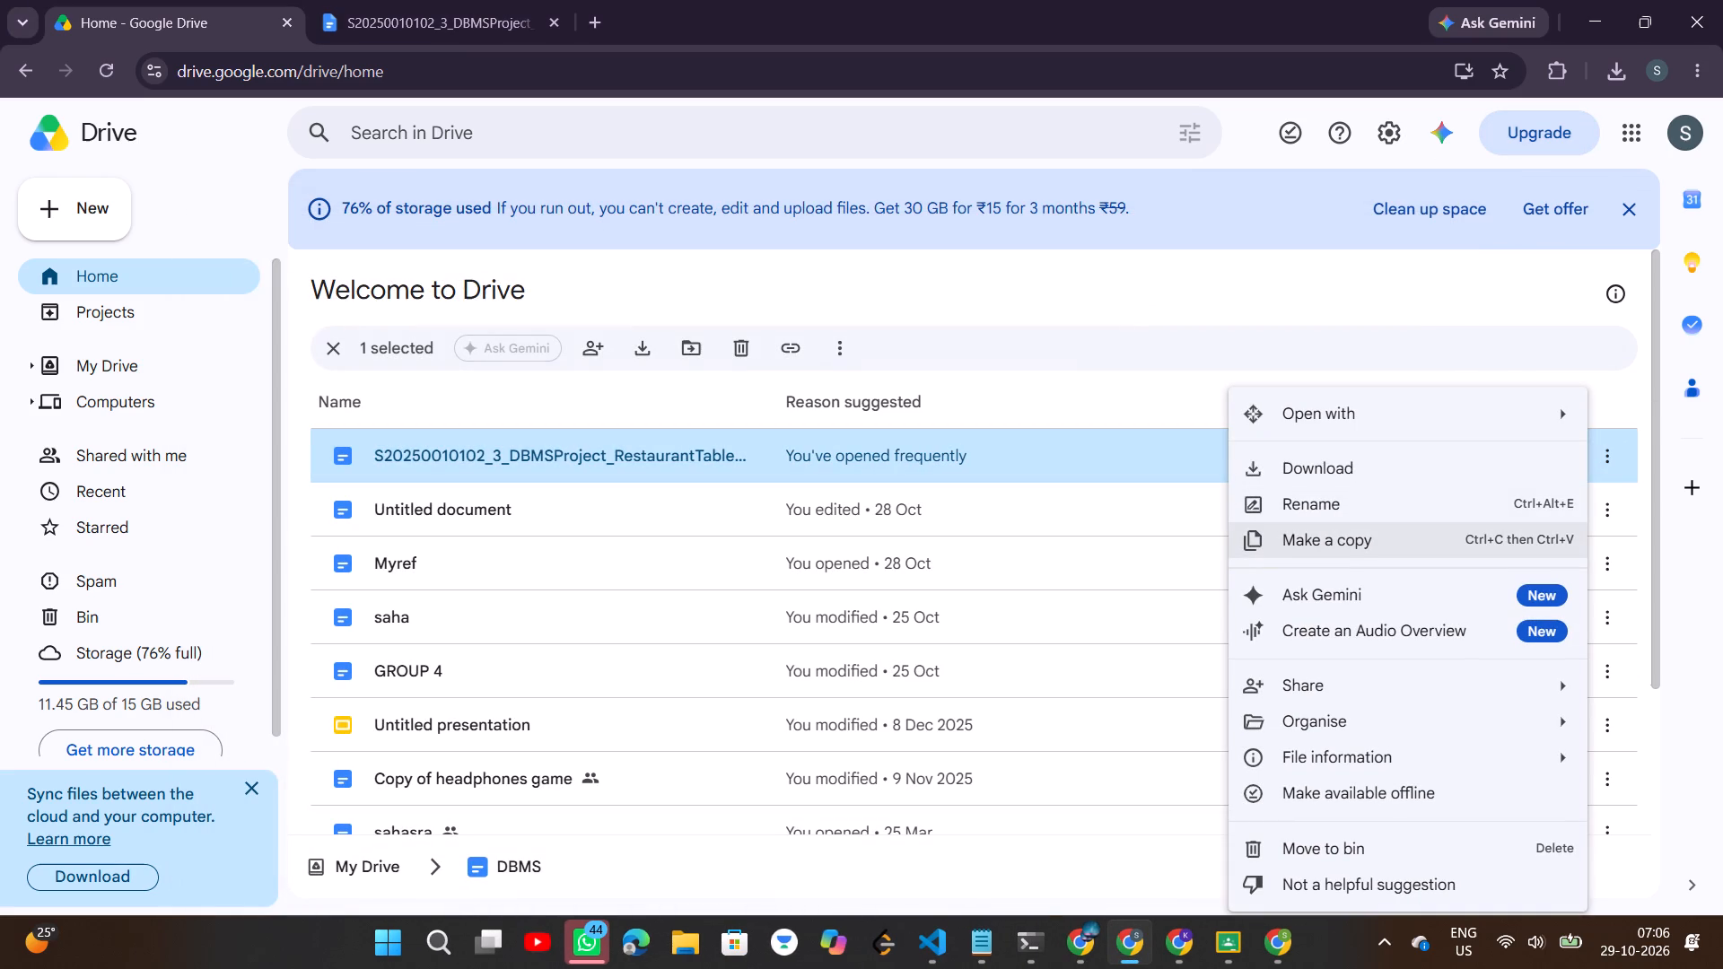